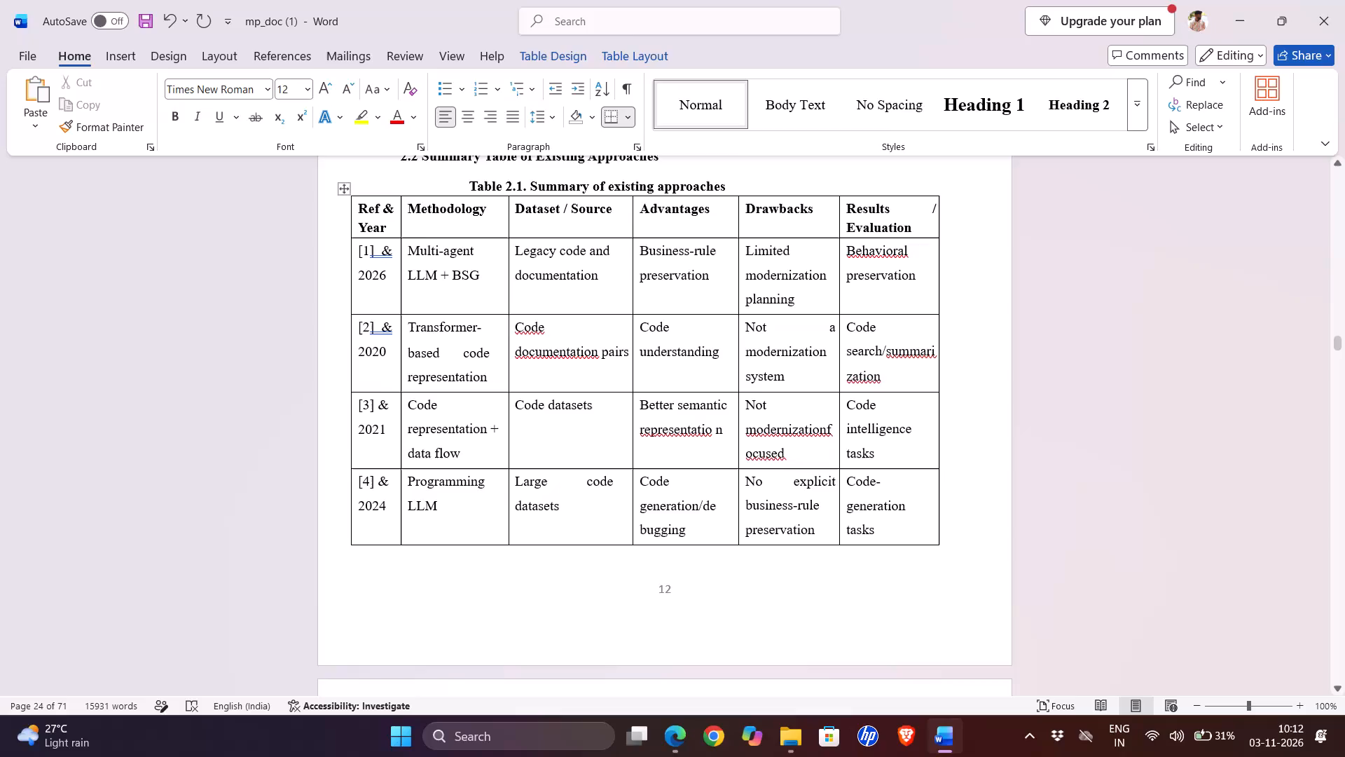
# Review the layout of the pages from Table 2.1, the summary of existing approaches, through the Figure 3.4 use case diagram.
pyautogui.scroll(-10, 614, 382)
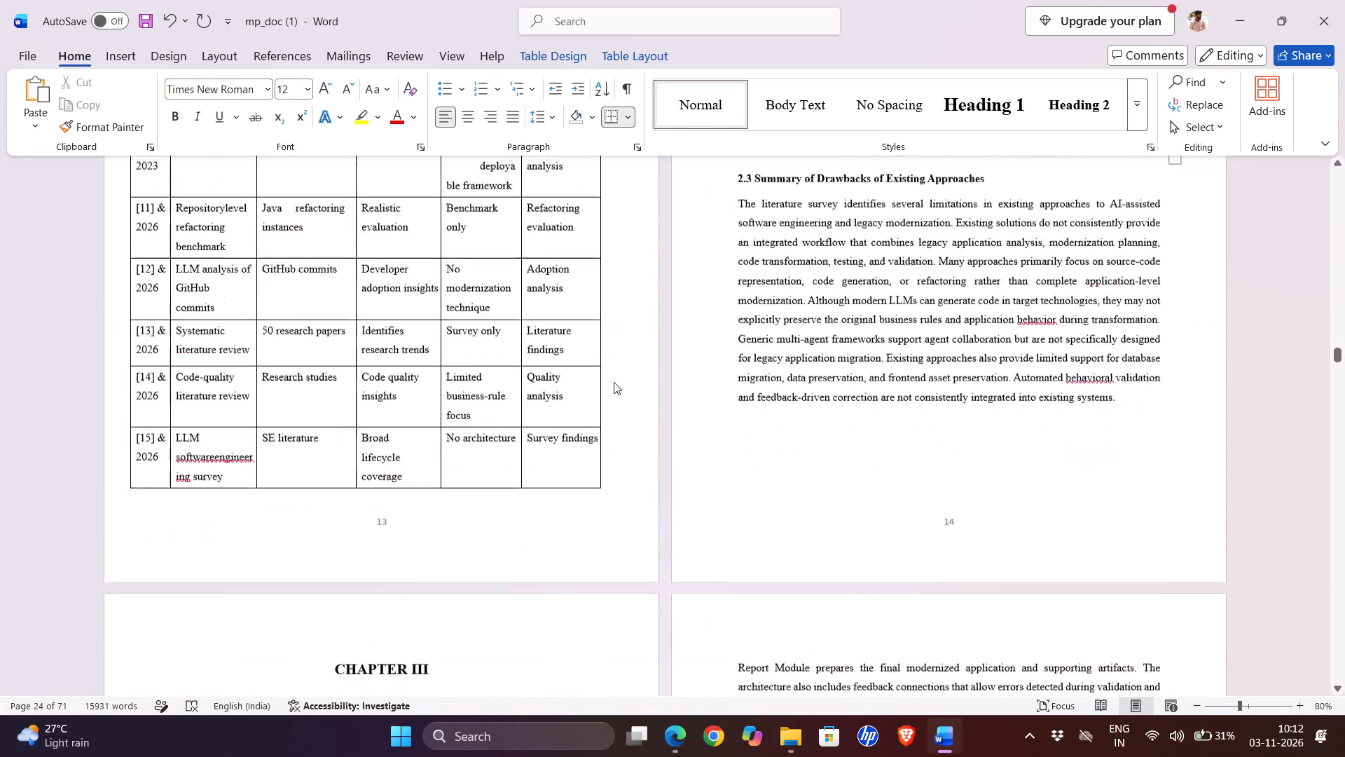
pyautogui.scroll(-6, 614, 382)
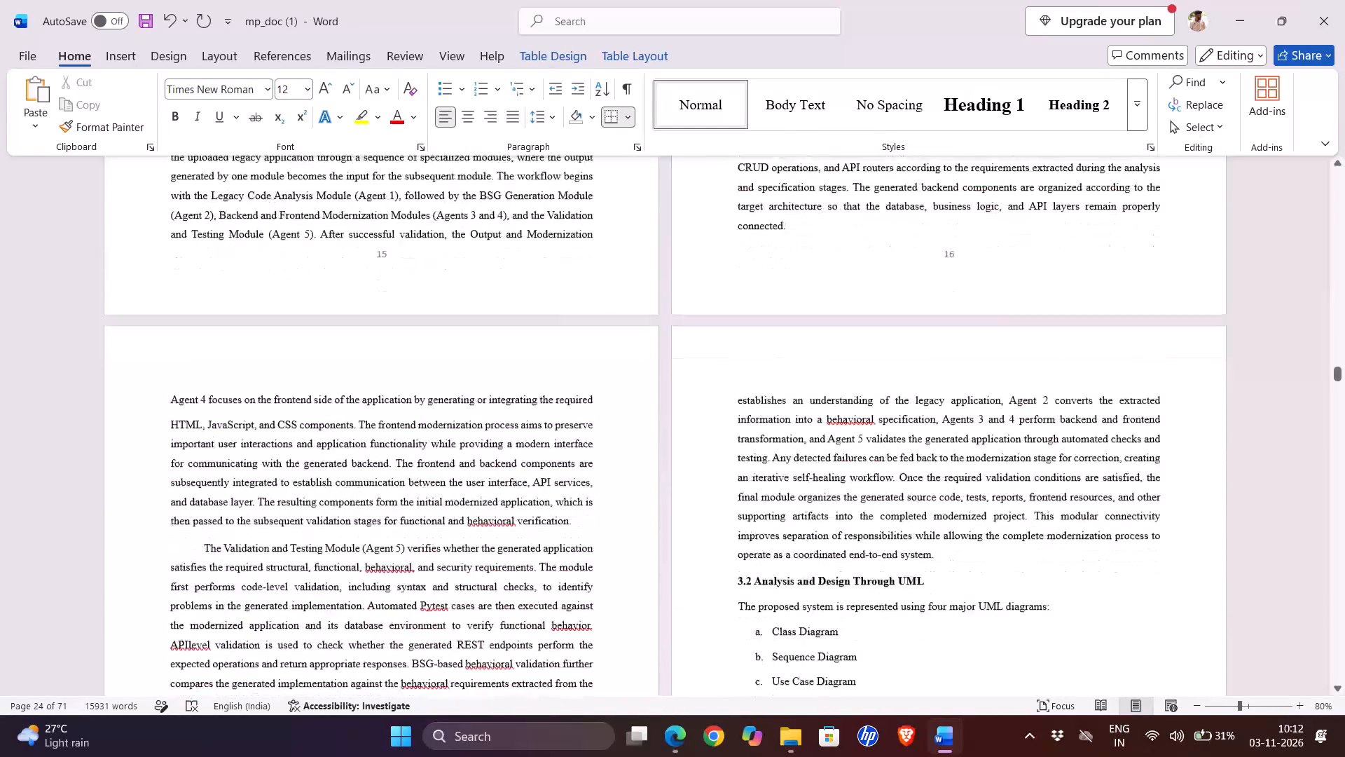
pyautogui.scroll(-4, 614, 382)
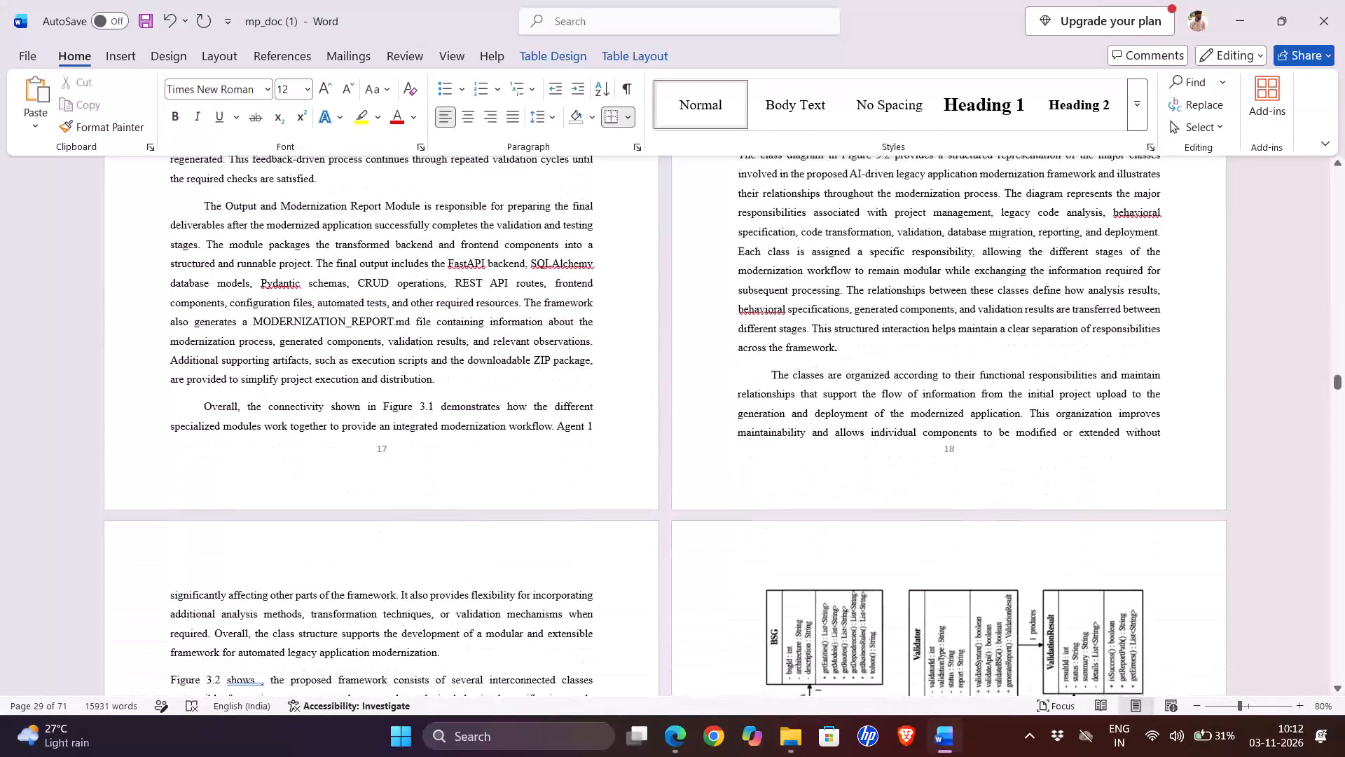
pyautogui.scroll(-5, 614, 382)
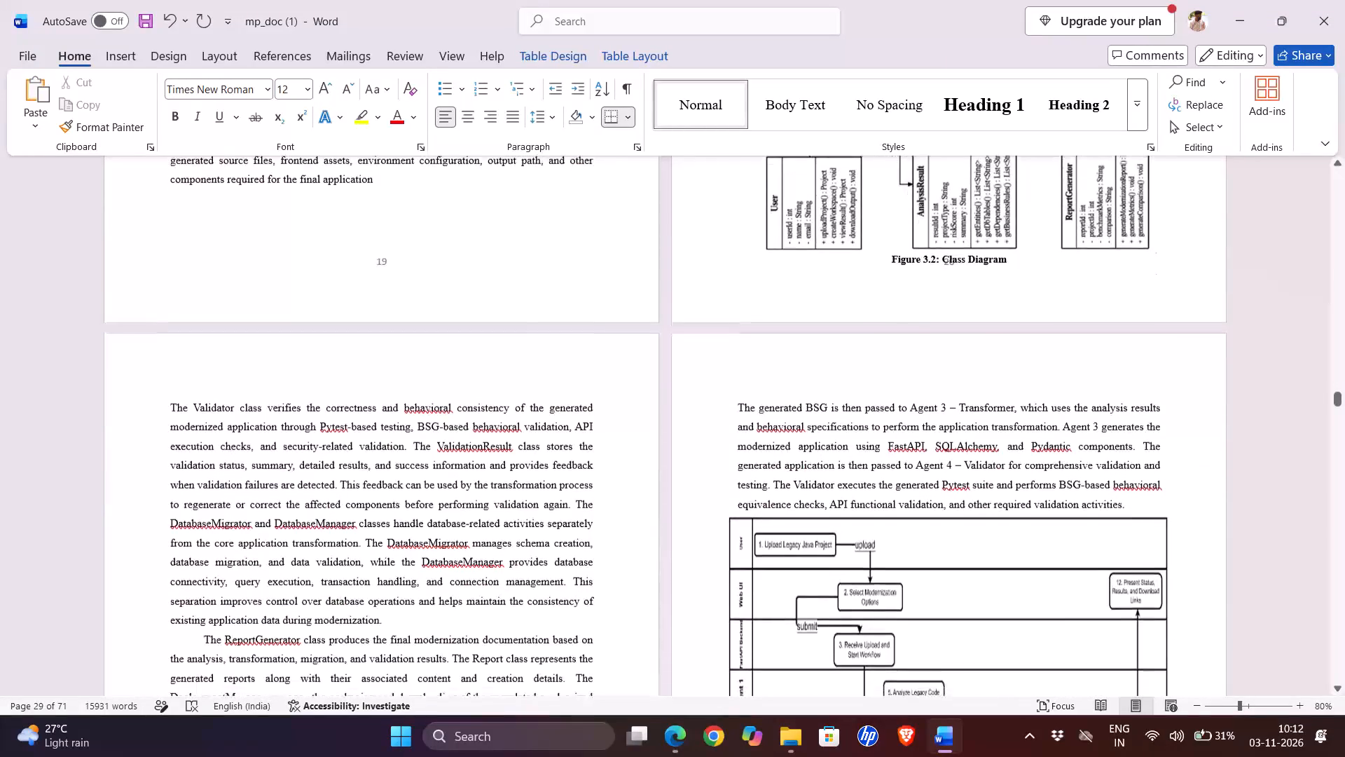
pyautogui.scroll(-4, 614, 382)
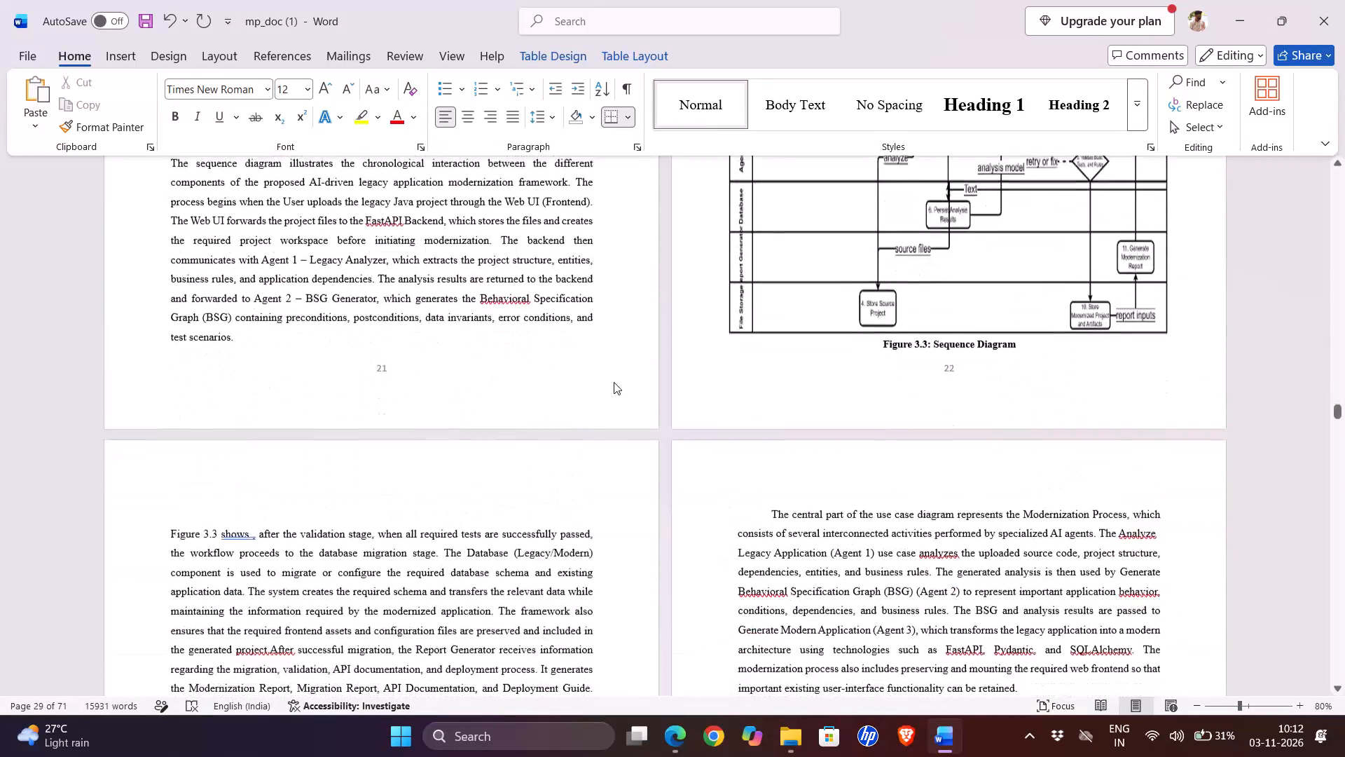
pyautogui.scroll(-3, 614, 382)
# Remove the first-line indent from the paragraph beginning "The central part of the use case diagram".
pyautogui.scroll(1, 614, 382)
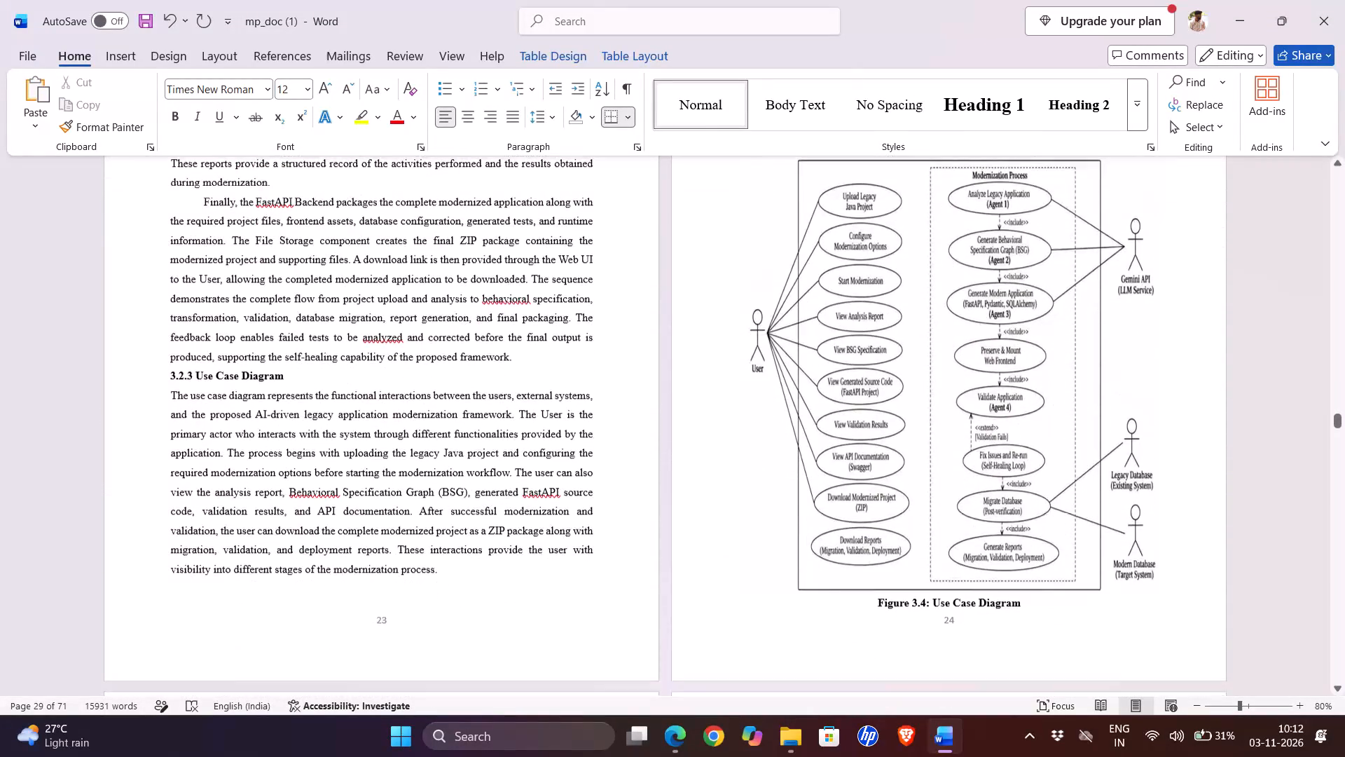
pyautogui.scroll(3, 614, 382)
pyautogui.scroll(-1, 614, 382)
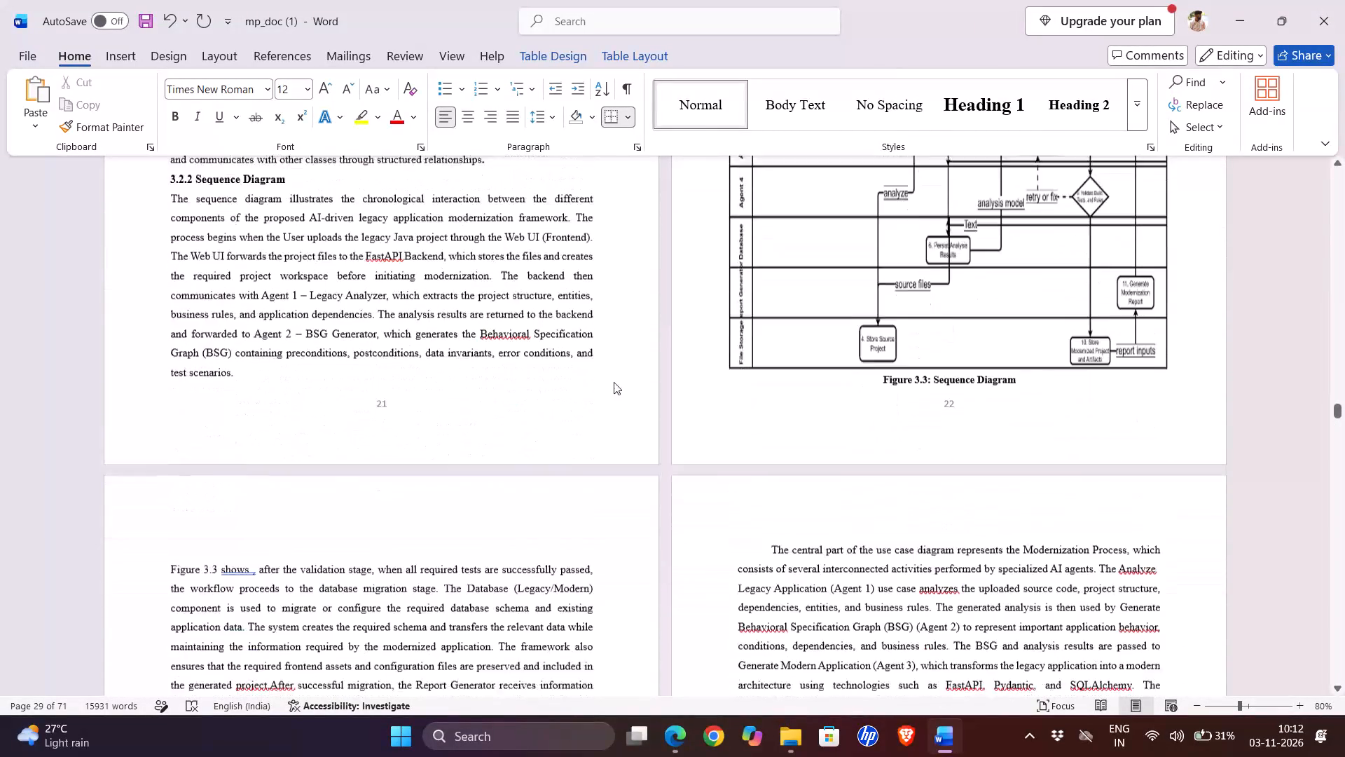
pyautogui.click(768, 524)
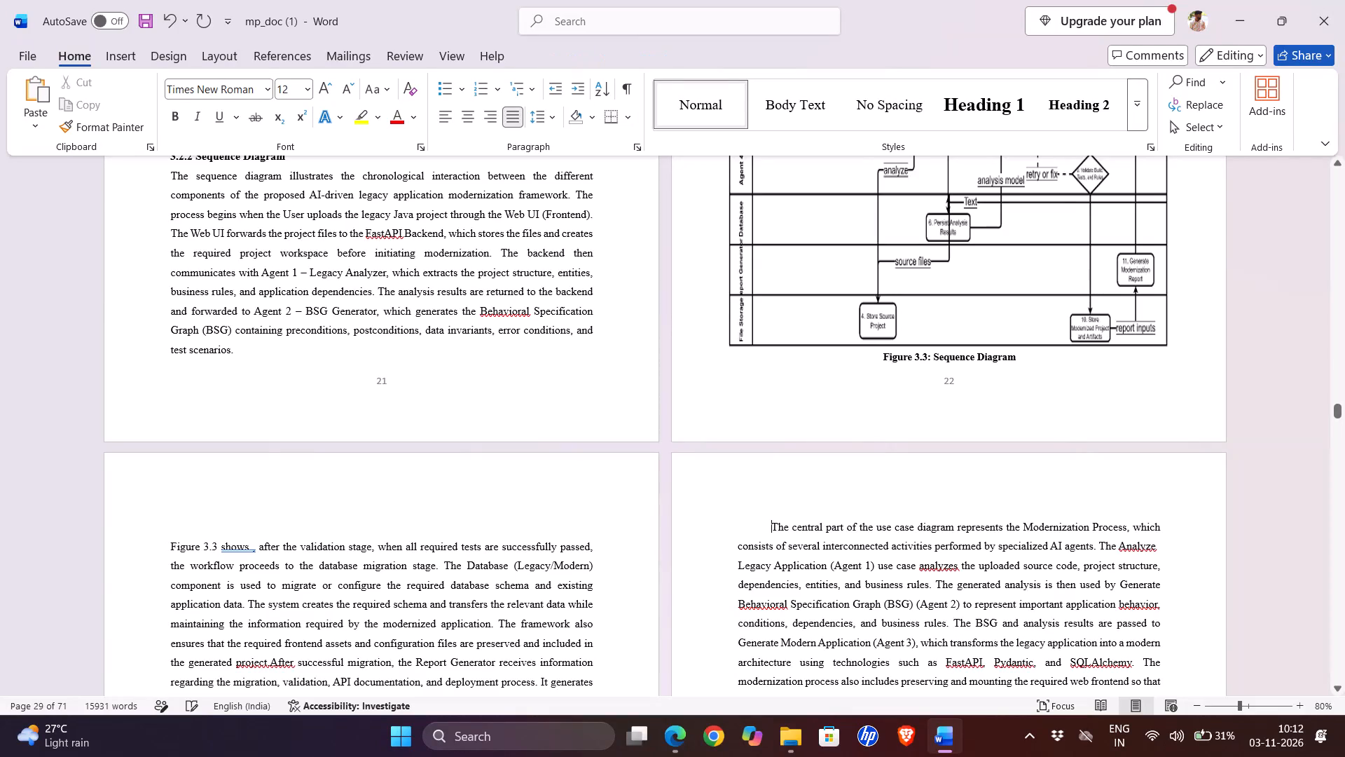
pyautogui.press('BackSpace')
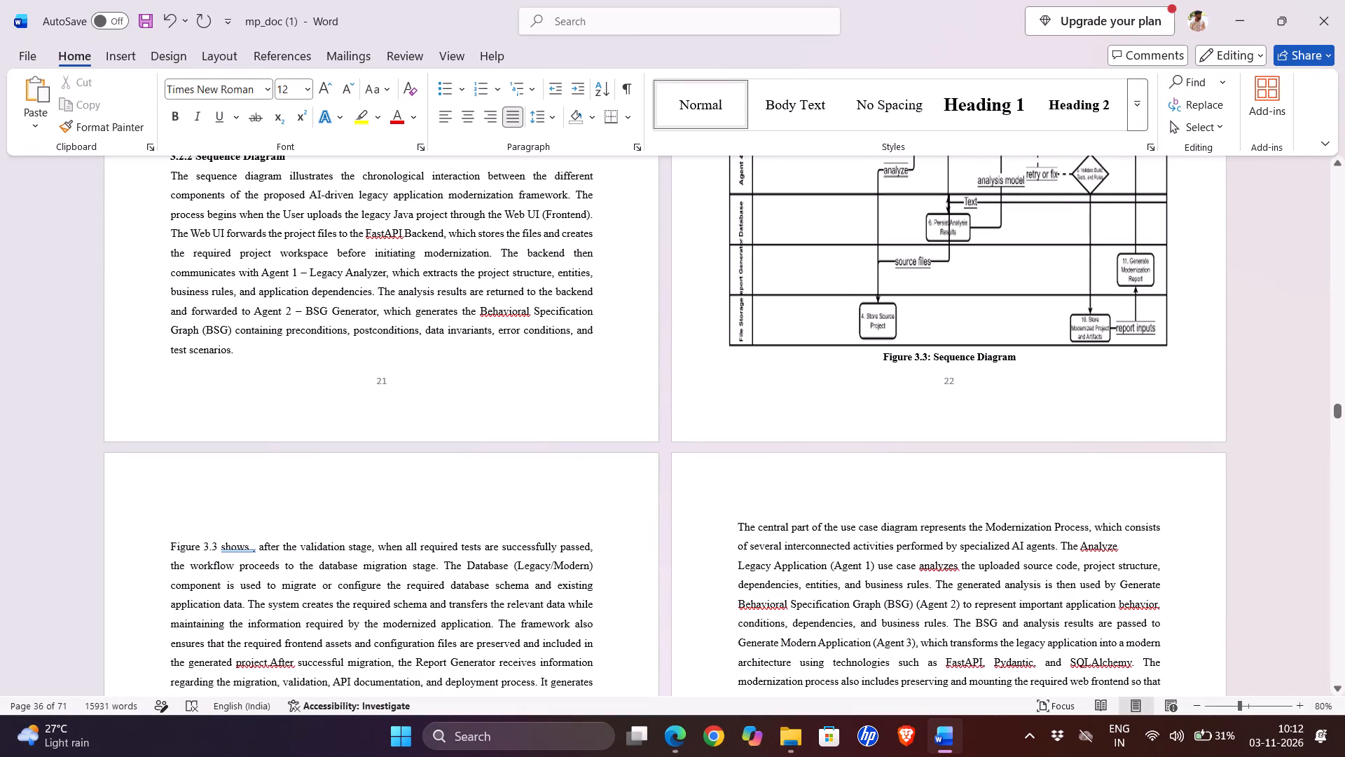
# Delete the blank line above the paragraph beginning "Figure 3.3 shows" so the text starts at the top of its page.
pyautogui.click(178, 525)
pyautogui.press('BackSpace')
pyautogui.press('BackSpace')
pyautogui.press('Down')
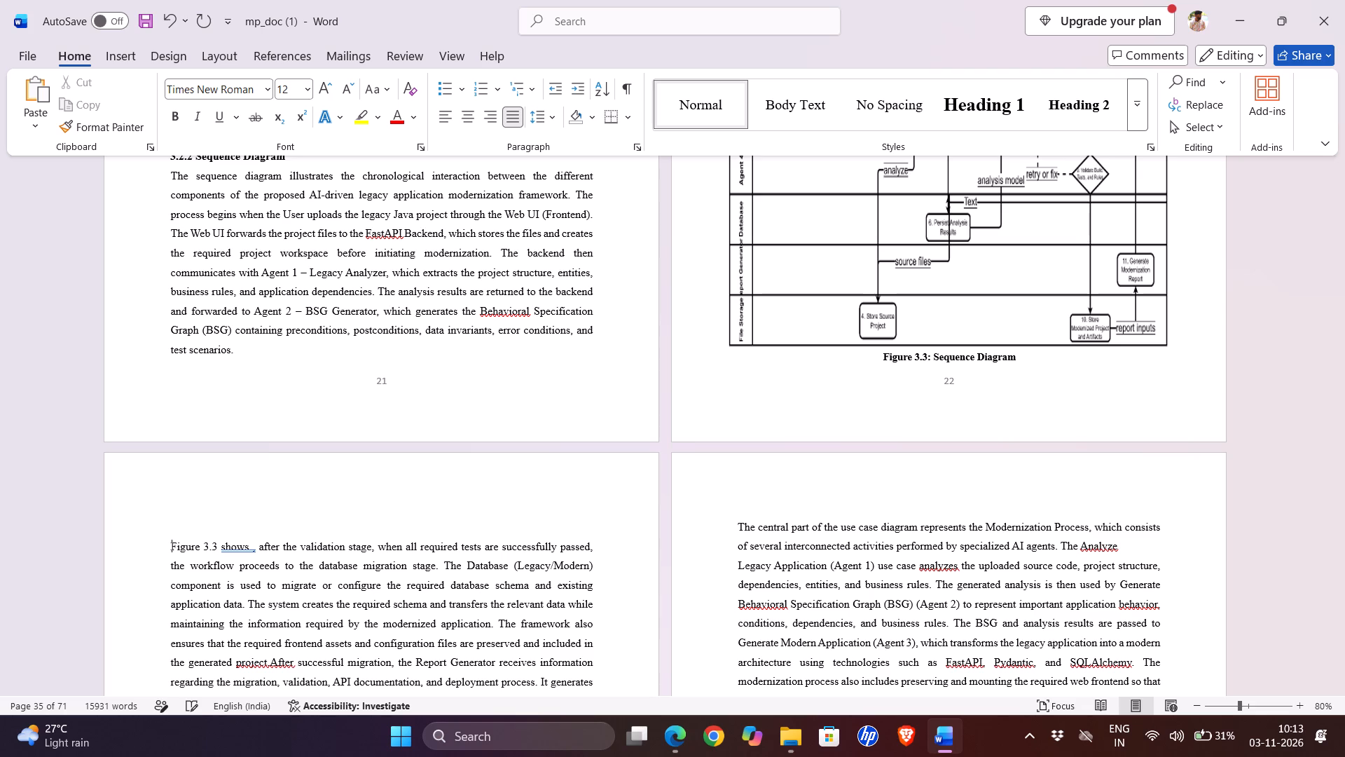
pyautogui.press('BackSpace')
pyautogui.press('BackSpace')
pyautogui.press('BackSpace')
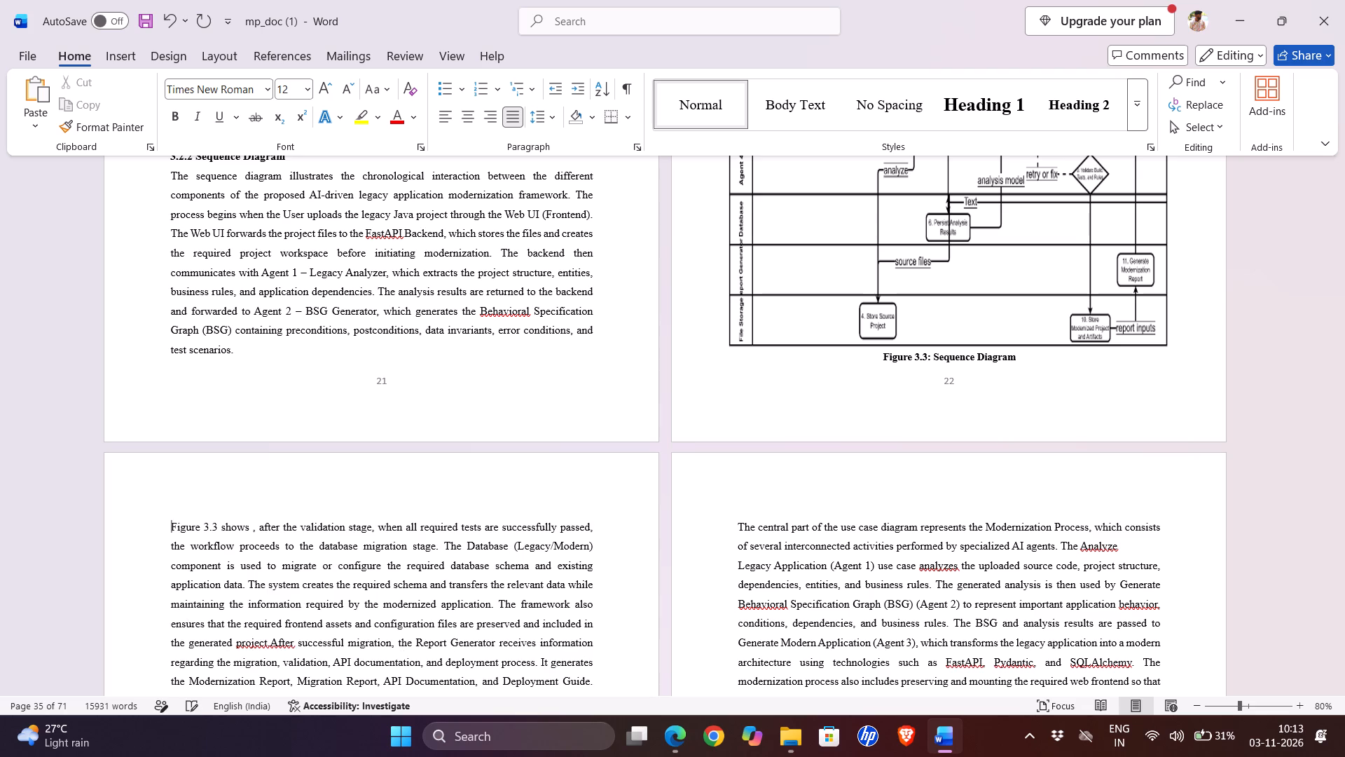
# Delete the blank line above the paragraph beginning "Figure 3.4 shows" and keep that paragraph flush with the left margin.
pyautogui.scroll(-7, 178, 525)
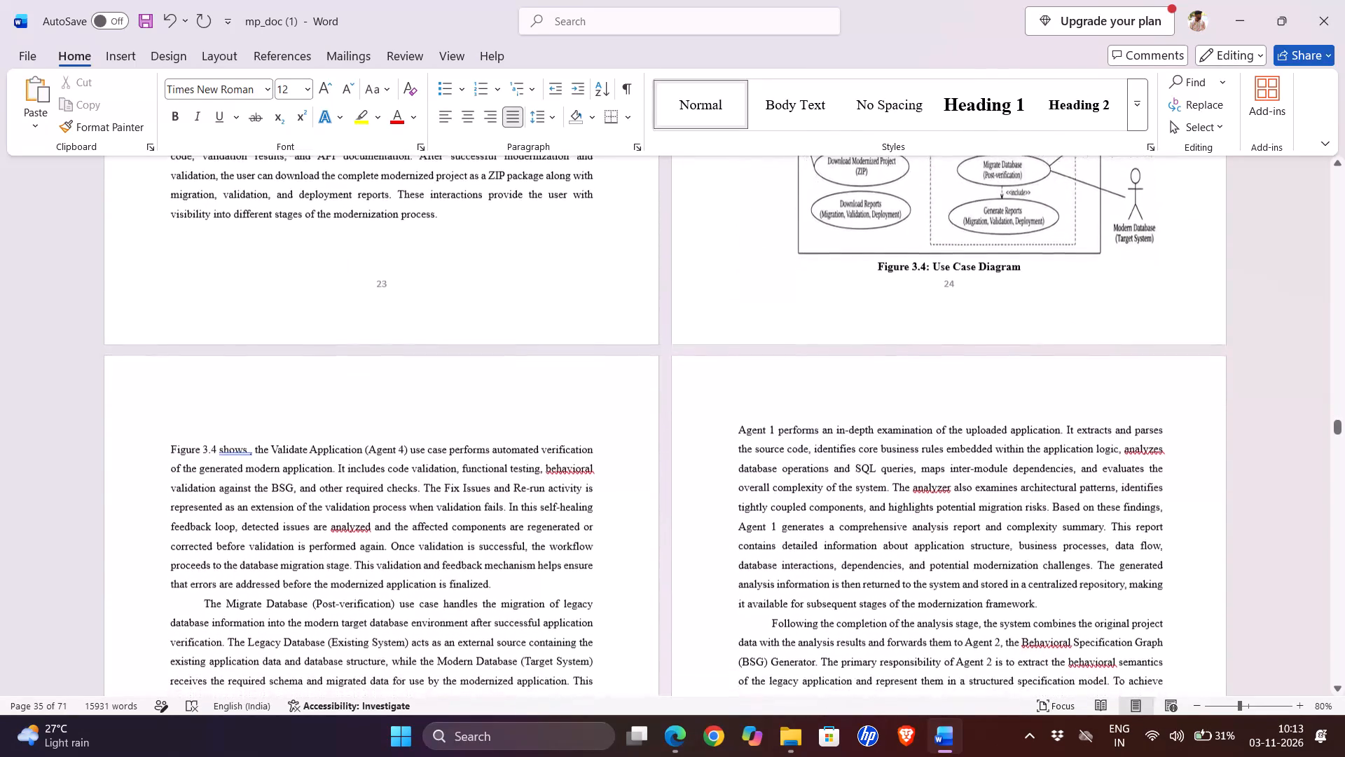
pyautogui.scroll(-2, 178, 525)
pyautogui.scroll(1, 178, 525)
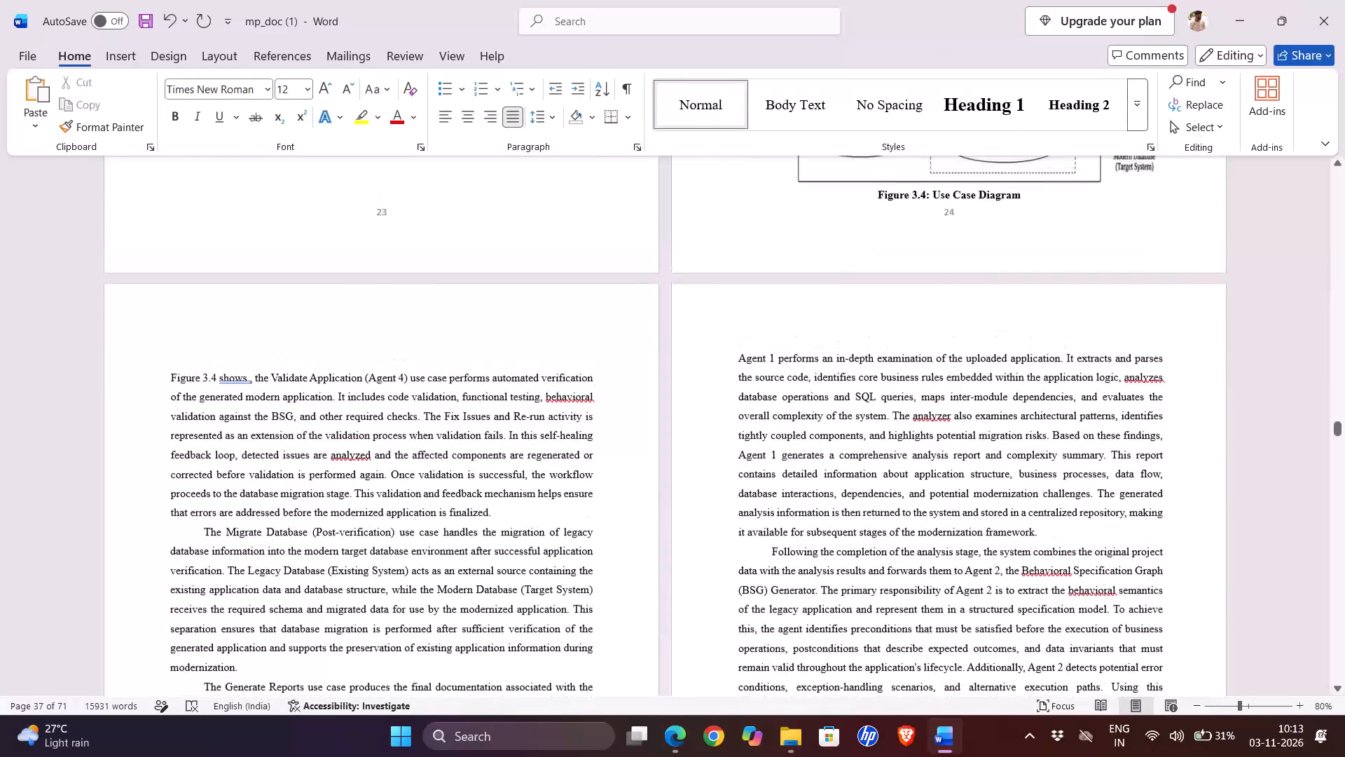
pyautogui.click(165, 378)
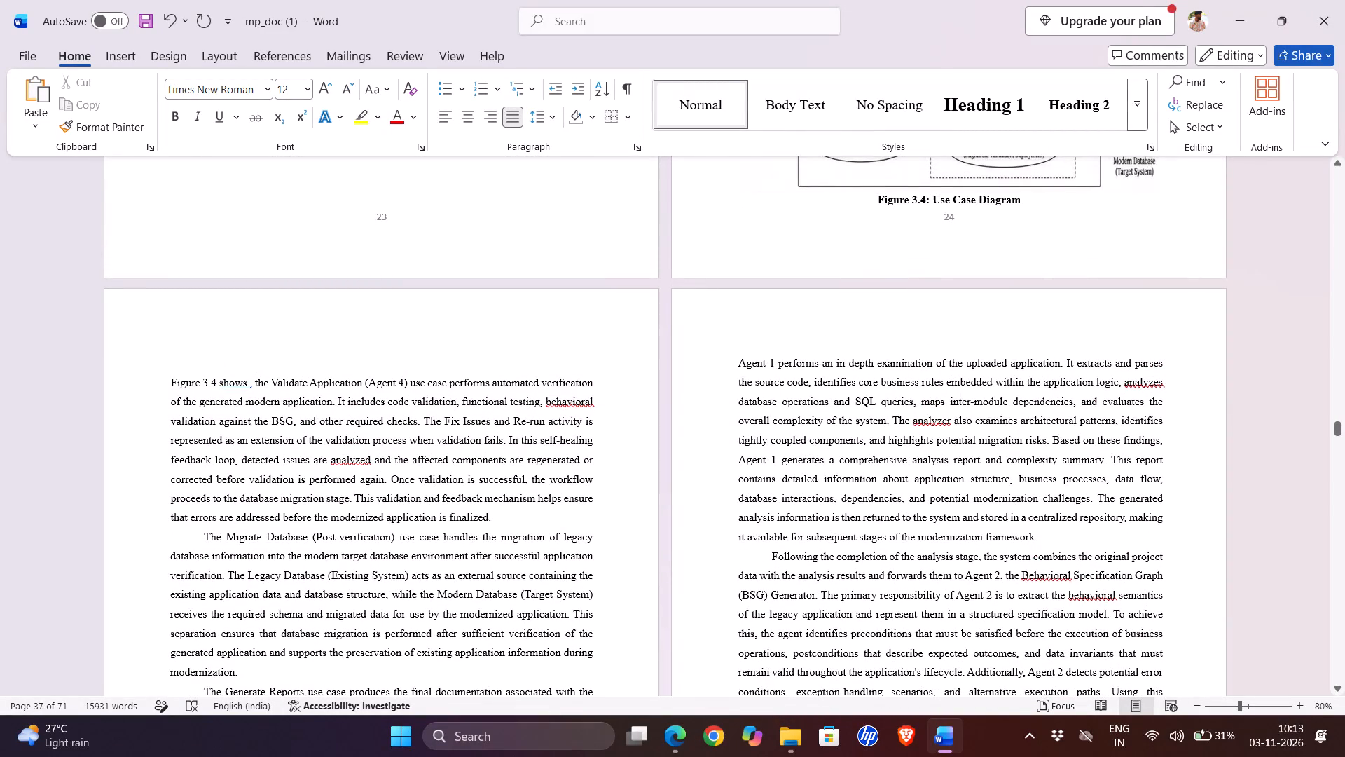
pyautogui.press('BackSpace')
pyautogui.press('BackSpace')
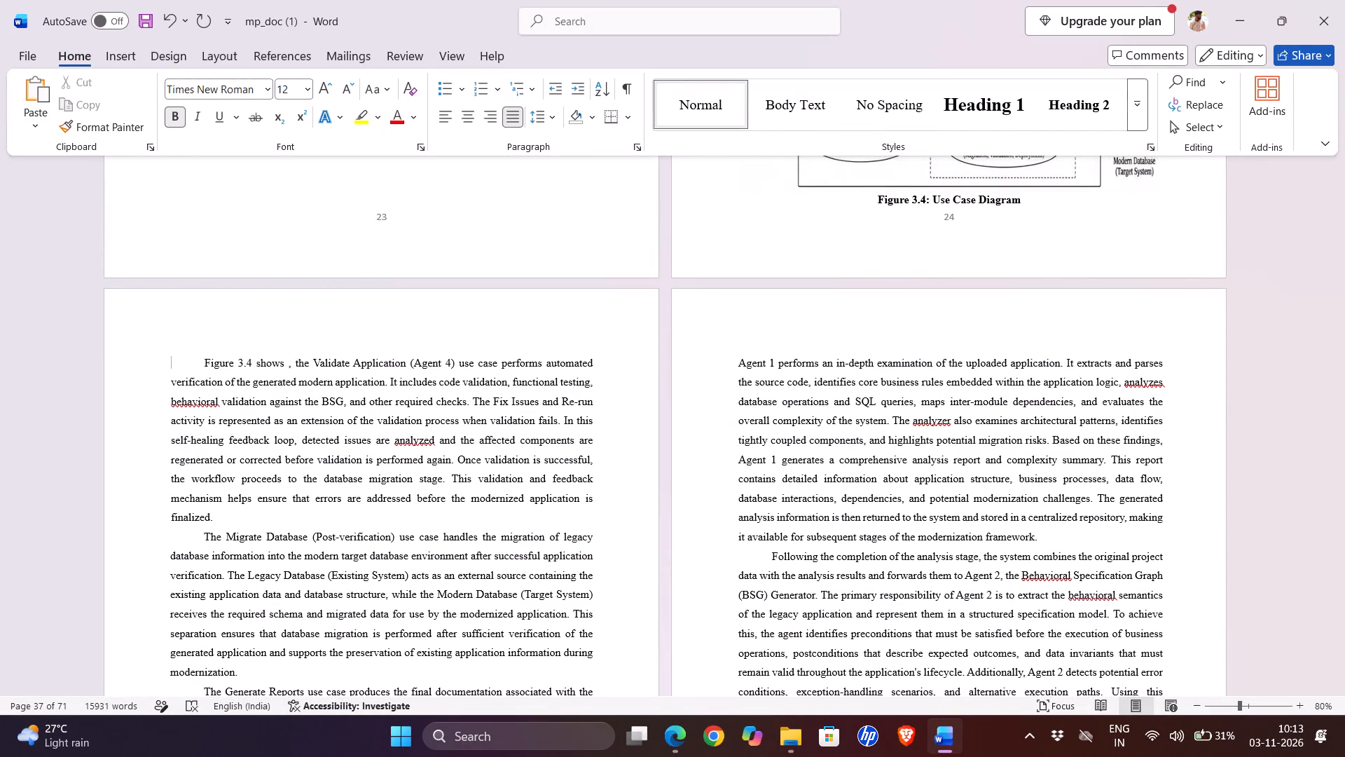
pyautogui.press('Right')
pyautogui.press('BackSpace')
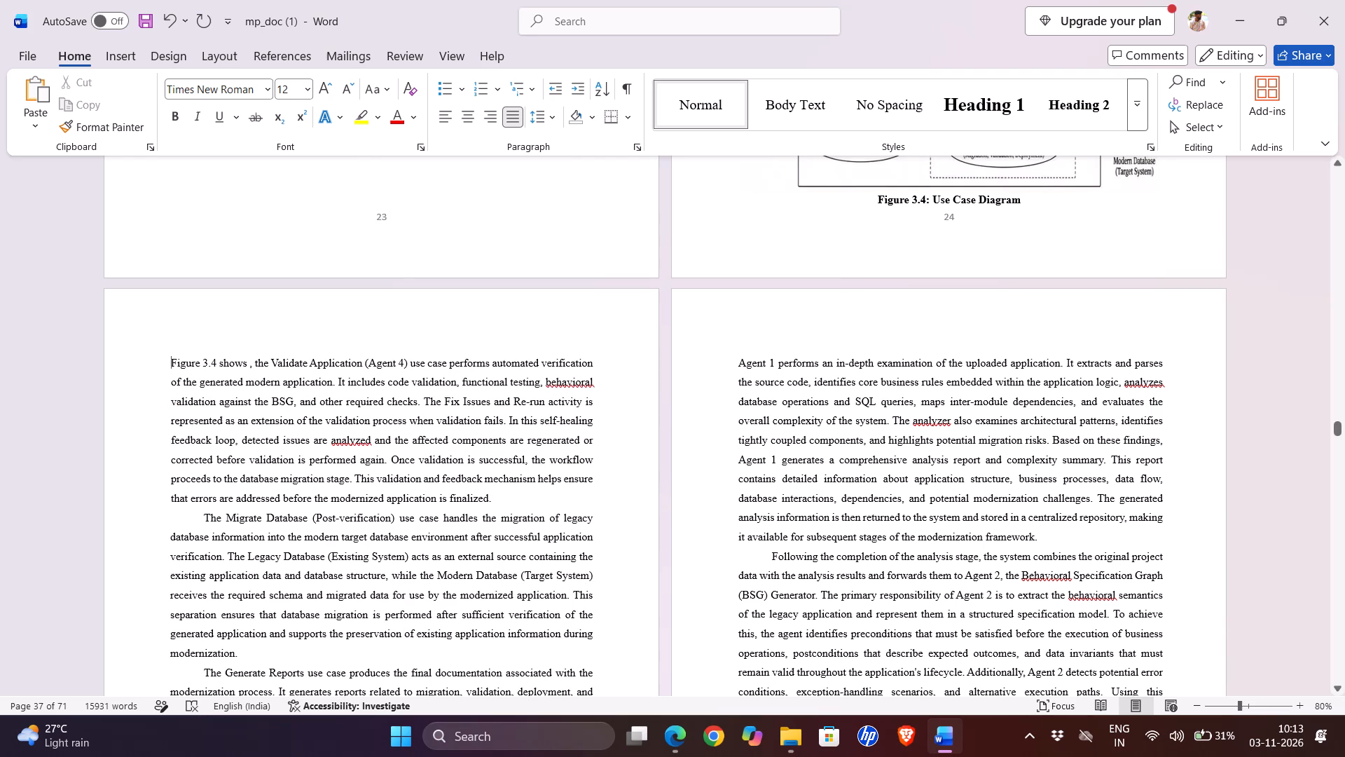
# Review the page and paragraph layout from section 3.2.4 Activity Diagram through section 4.1 of Chapter IV.
pyautogui.scroll(-2, 394, 507)
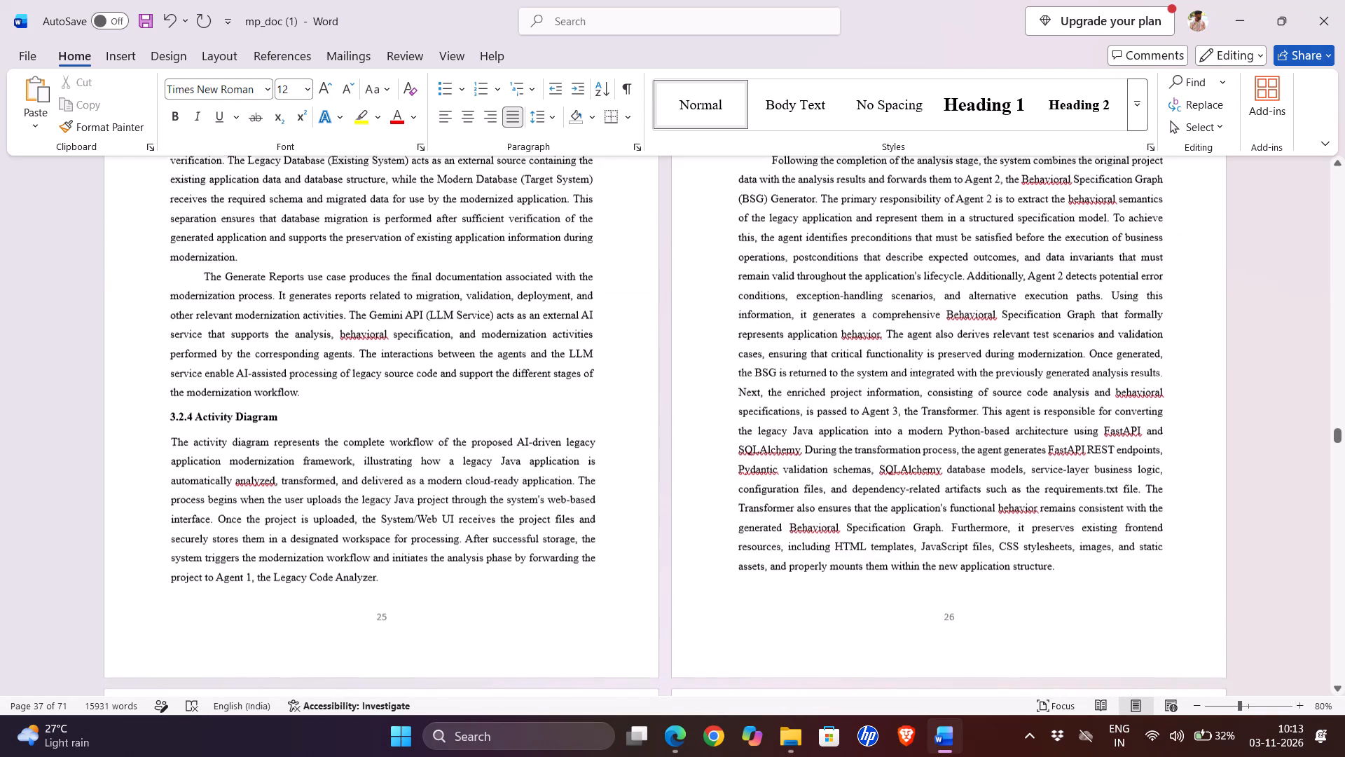
pyautogui.scroll(-4, 394, 507)
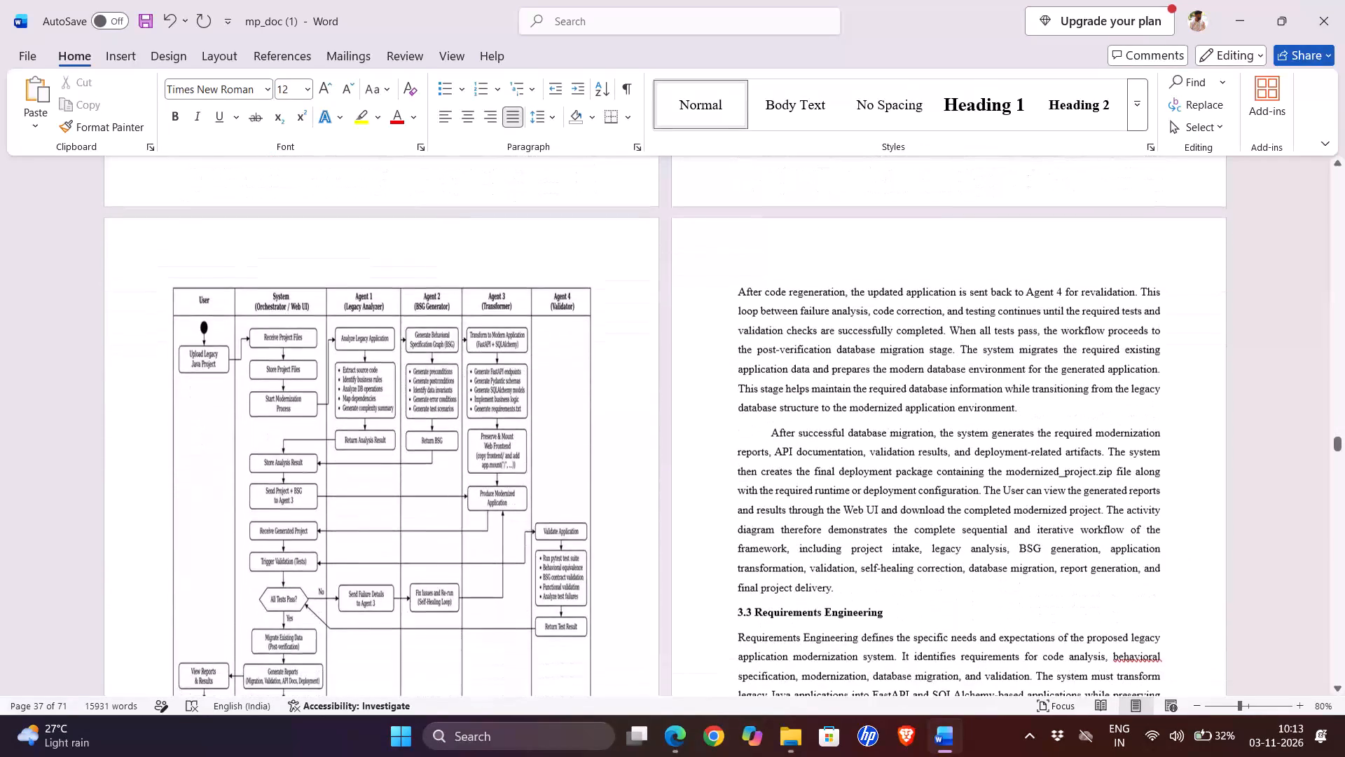
pyautogui.scroll(-2, 394, 507)
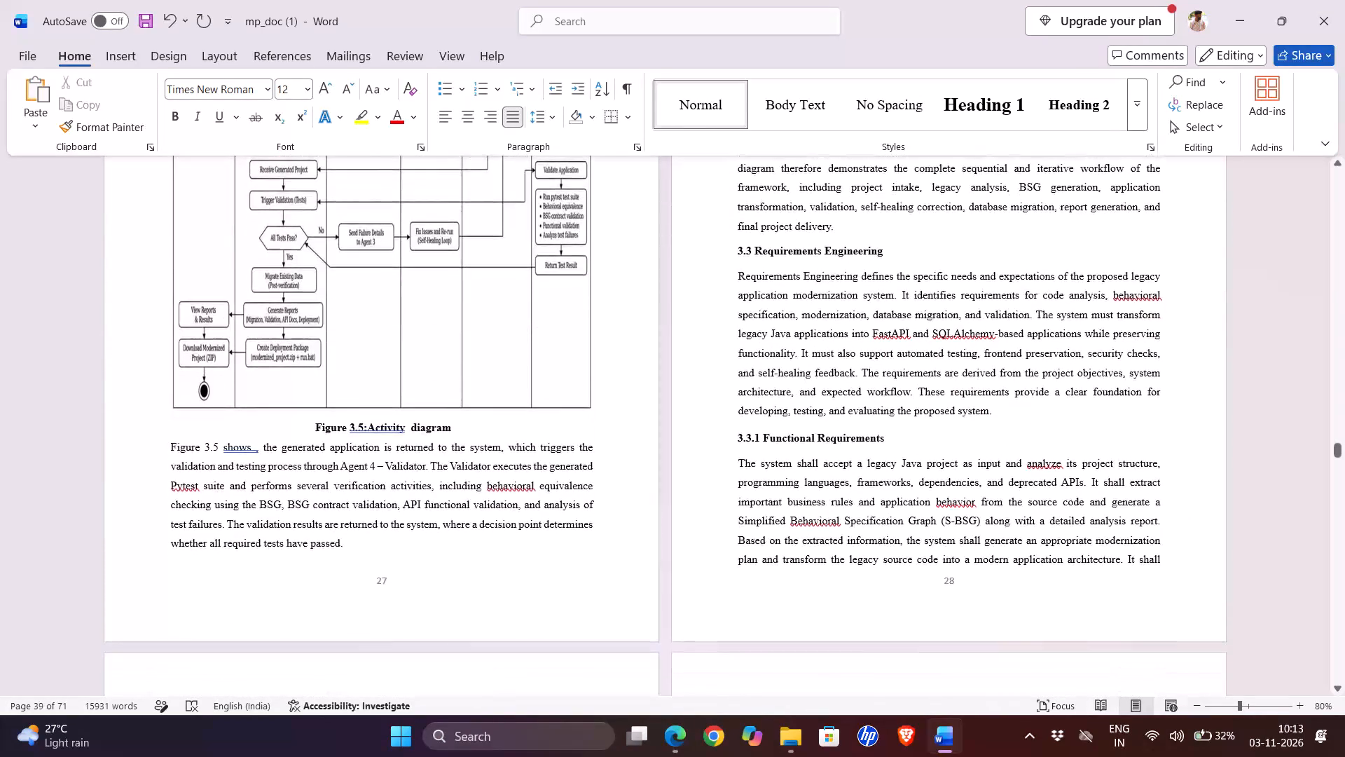
pyautogui.scroll(-2, 394, 507)
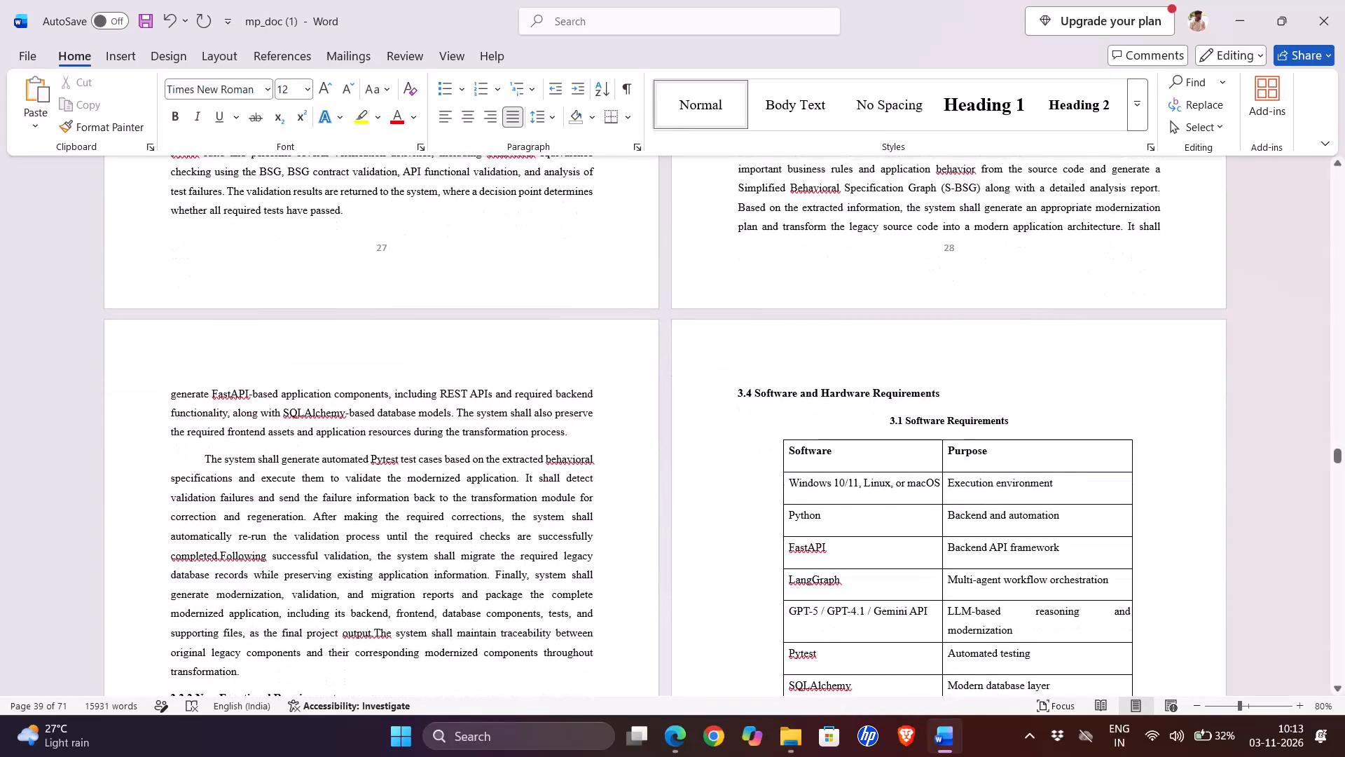
pyautogui.scroll(-1, 336, 535)
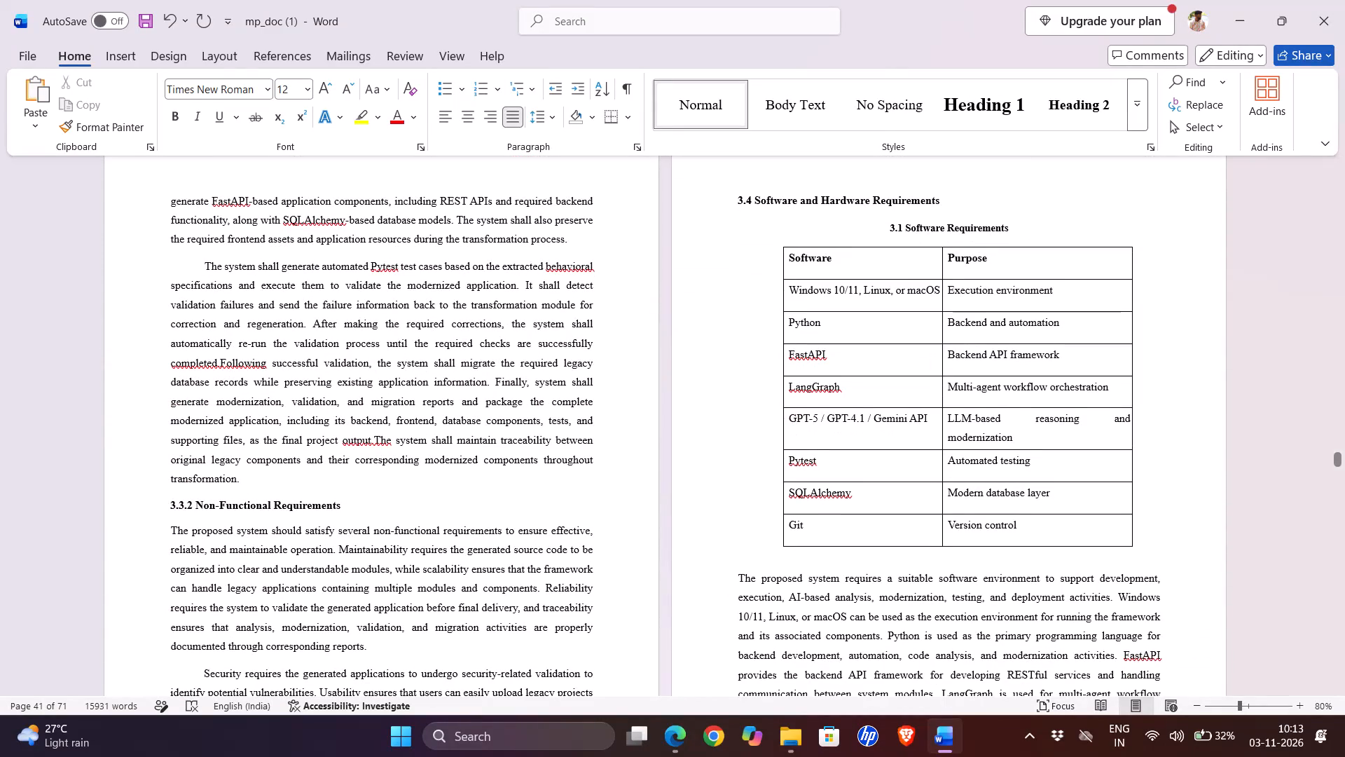
pyautogui.scroll(-2, 336, 535)
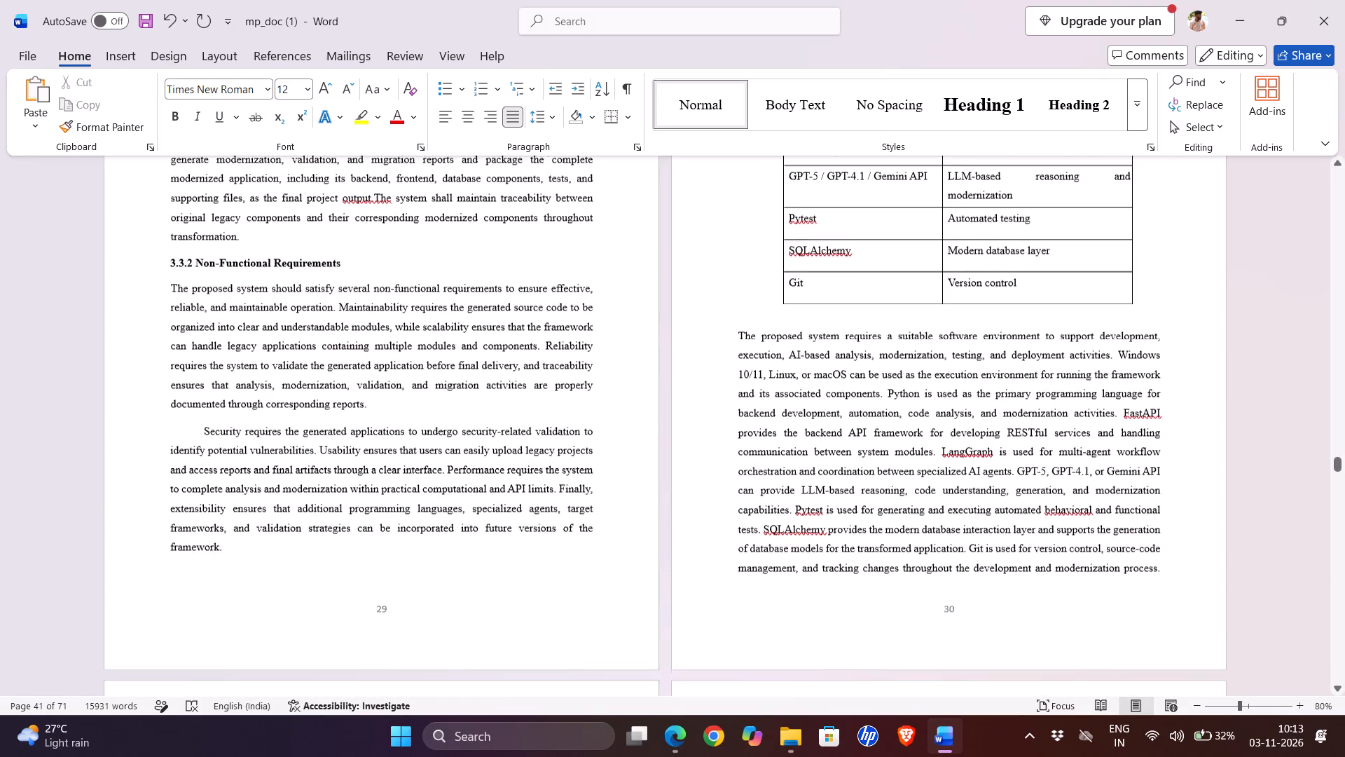
pyautogui.scroll(-5, 336, 535)
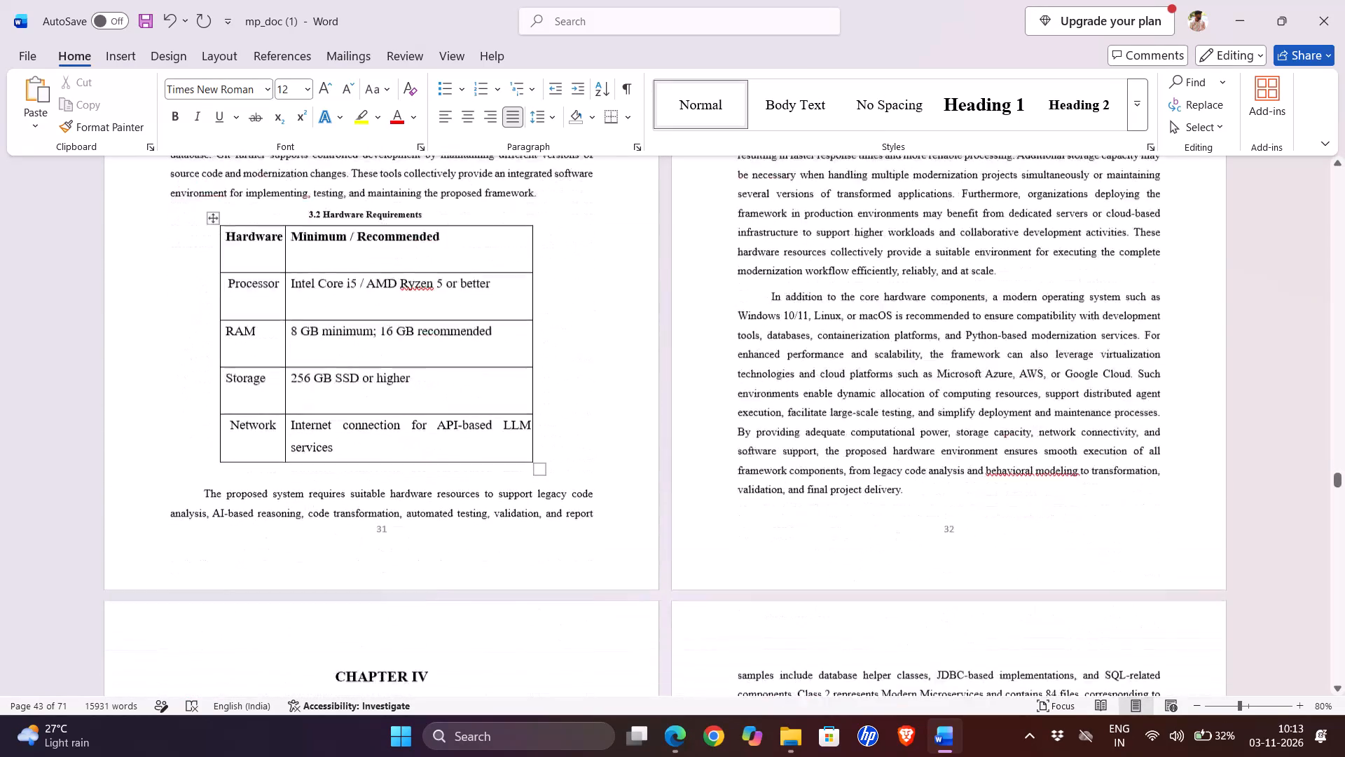
pyautogui.scroll(-4, 336, 535)
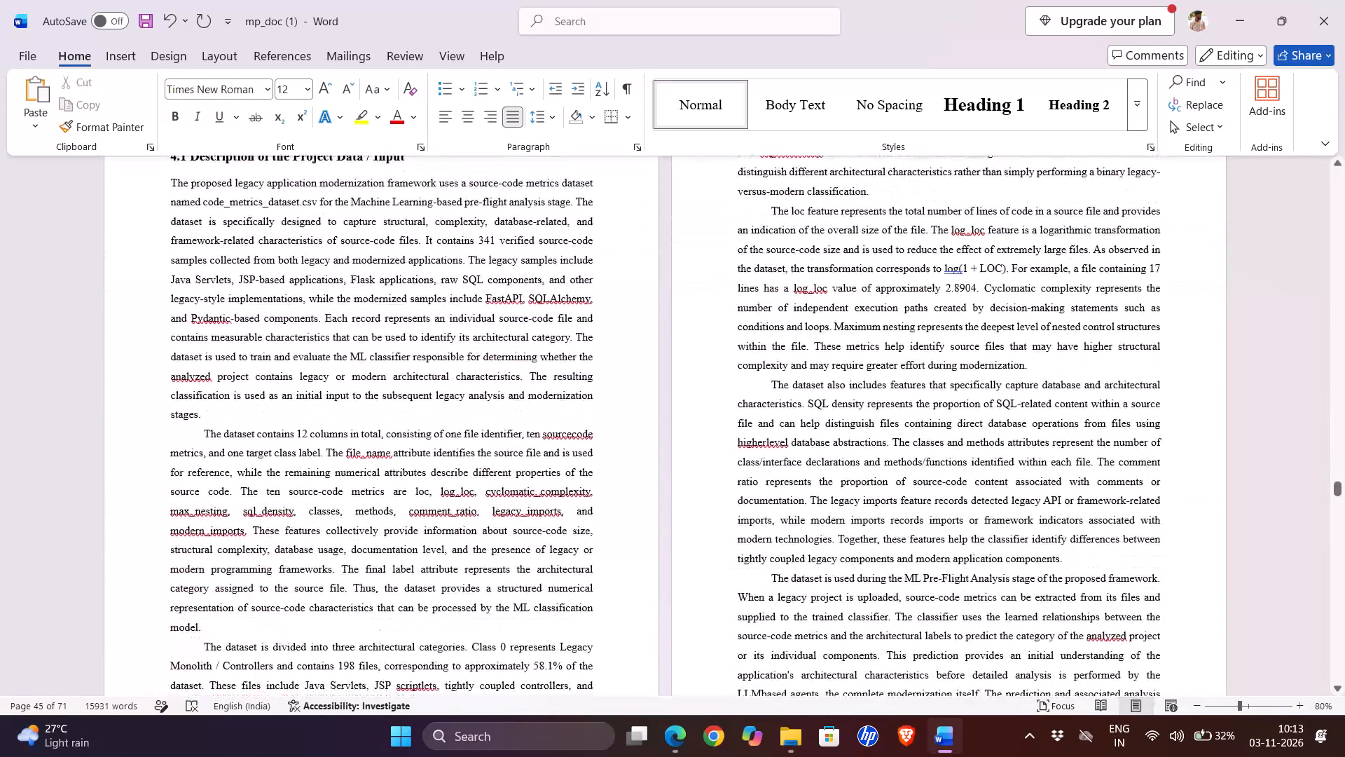
# Remove the first-line indent from the paragraph below the 3.2 Hardware Requirements table.
pyautogui.scroll(2, 336, 535)
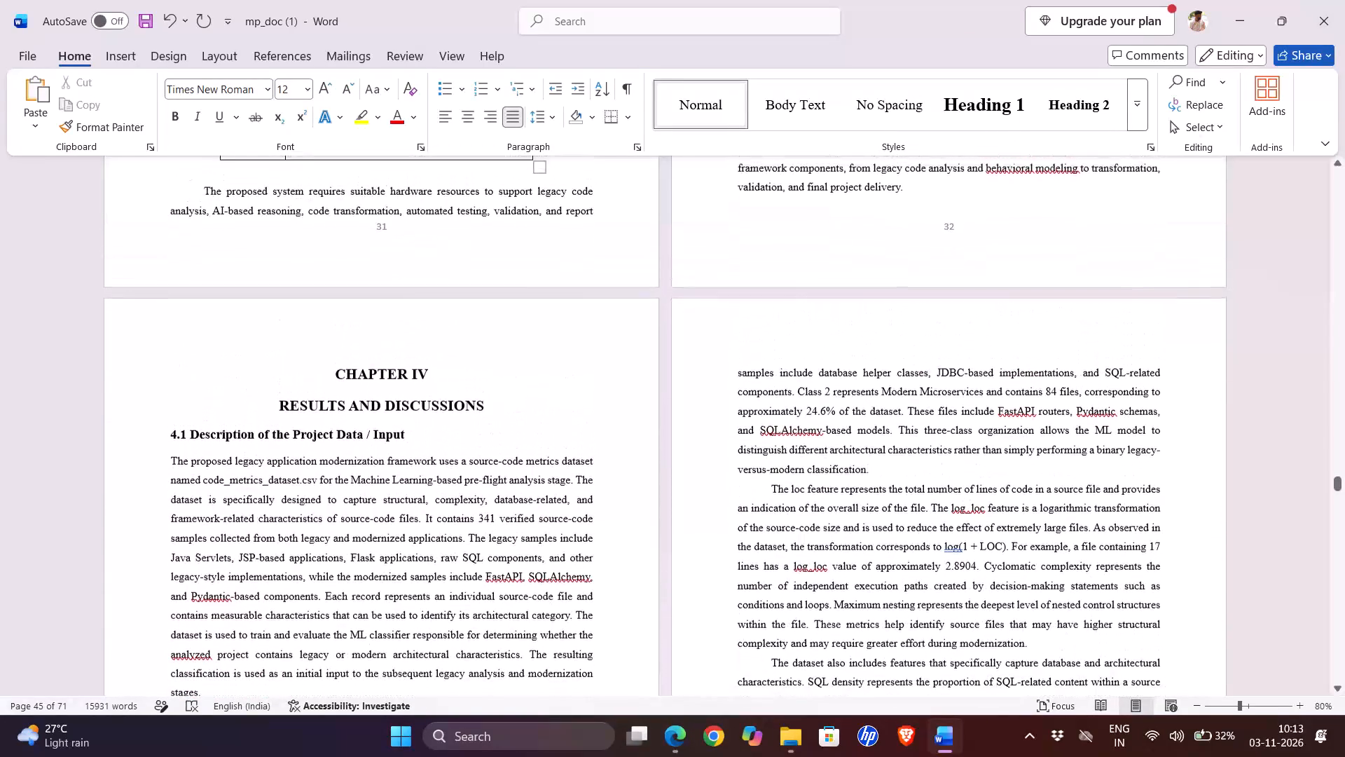
pyautogui.scroll(1, 336, 535)
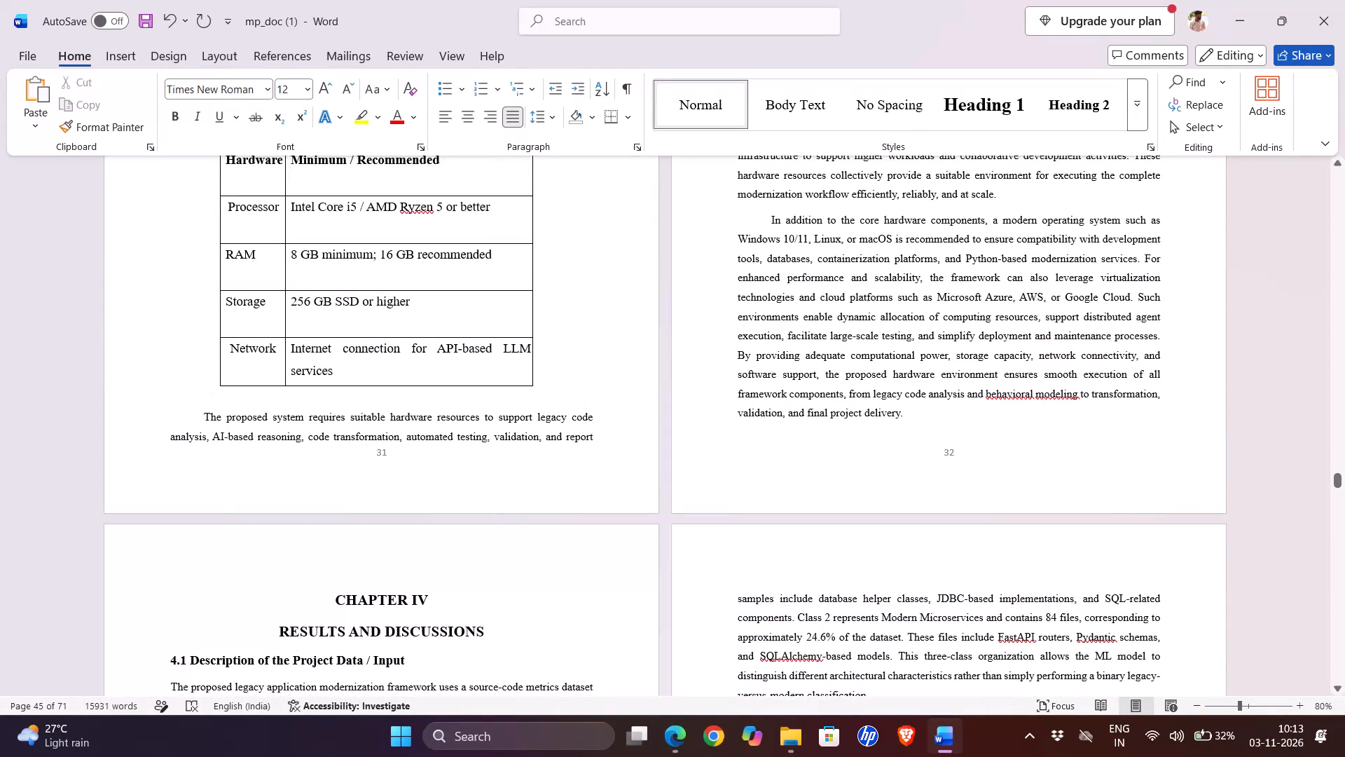
pyautogui.click(202, 427)
pyautogui.press('BackSpace')
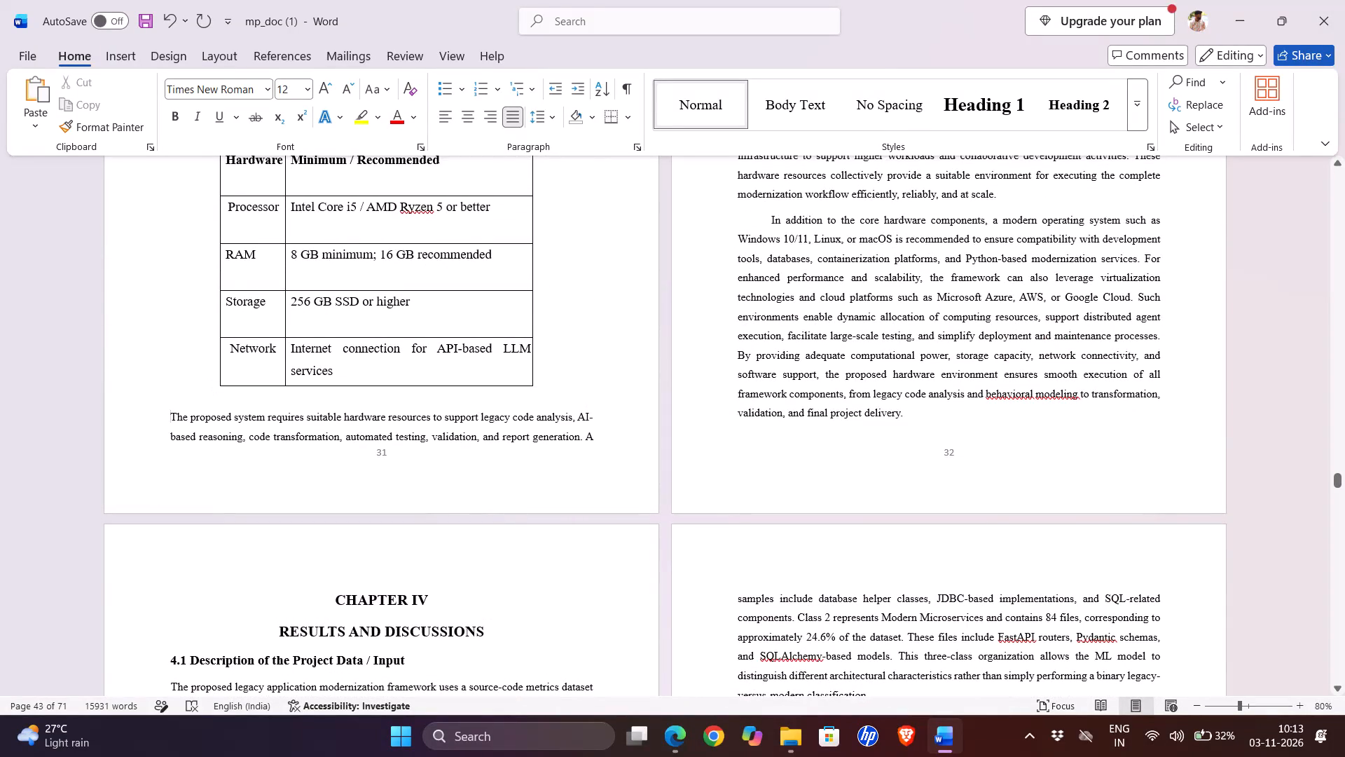
# Review the page layout, figures, tables and paragraph indents throughout Chapter IV, Results and Discussions.
pyautogui.scroll(-3, 202, 427)
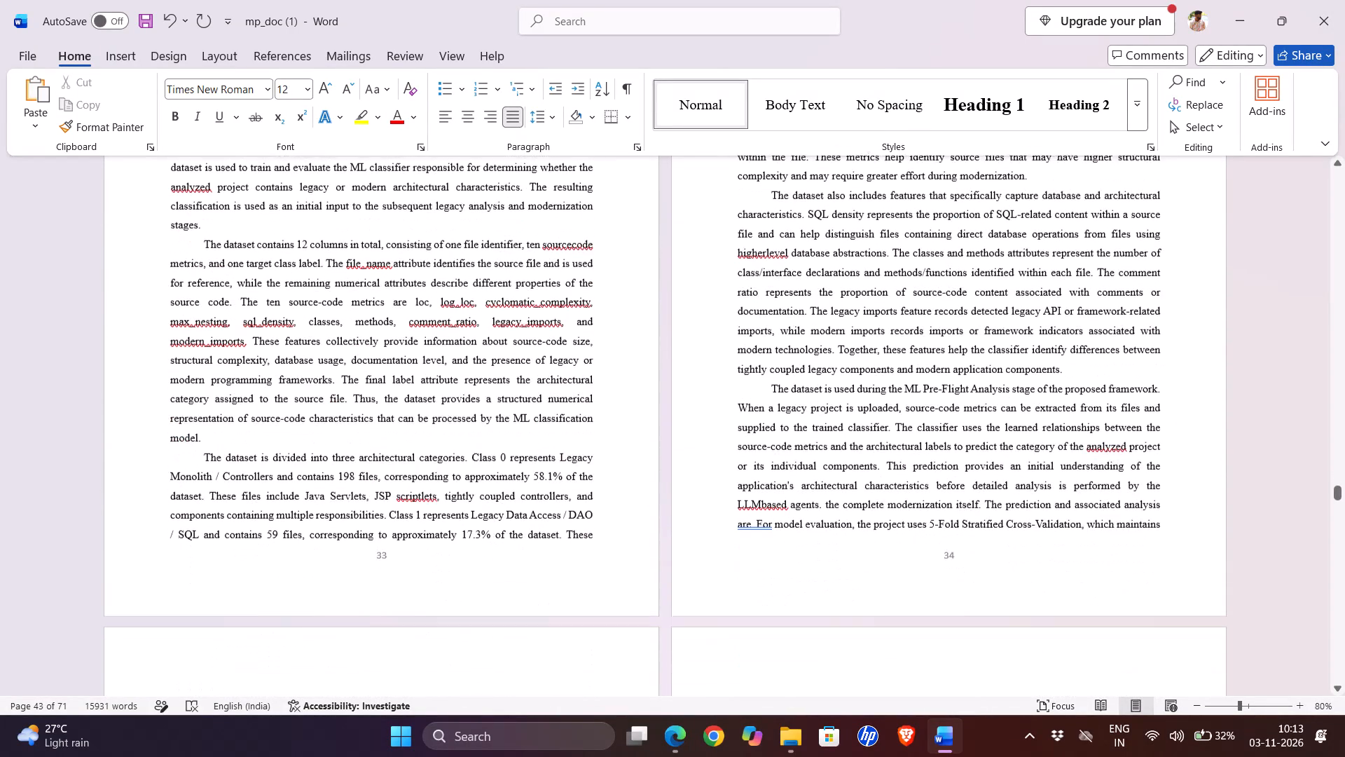
pyautogui.scroll(-2, 202, 427)
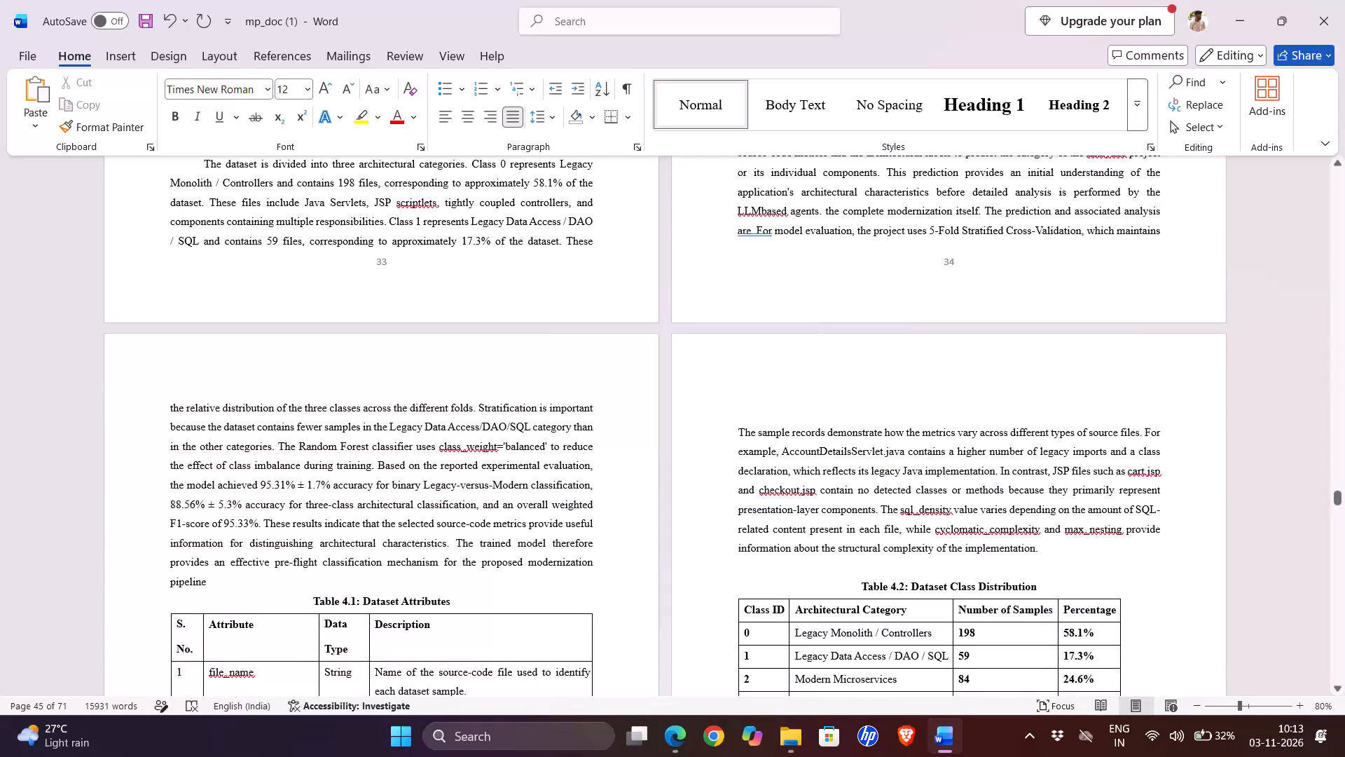
pyautogui.scroll(-5, 202, 427)
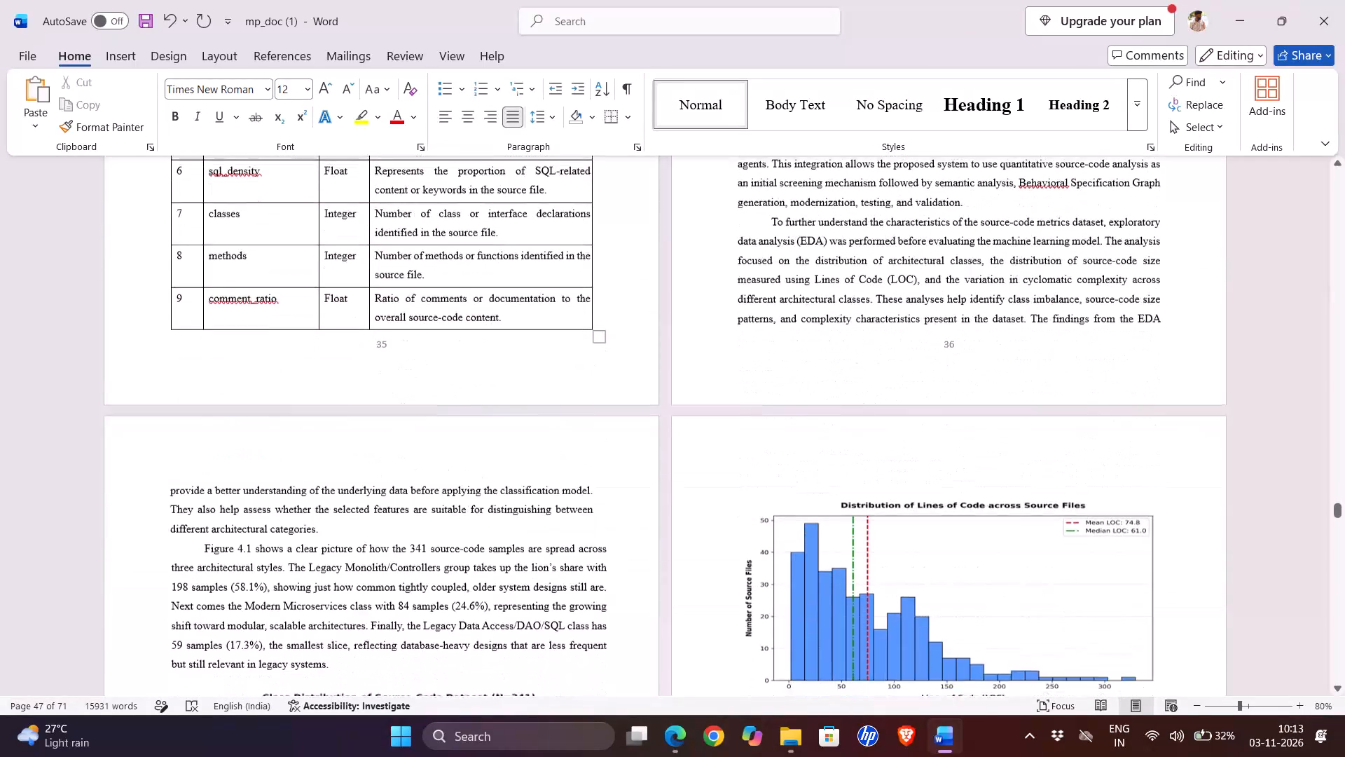
pyautogui.scroll(-6, 202, 427)
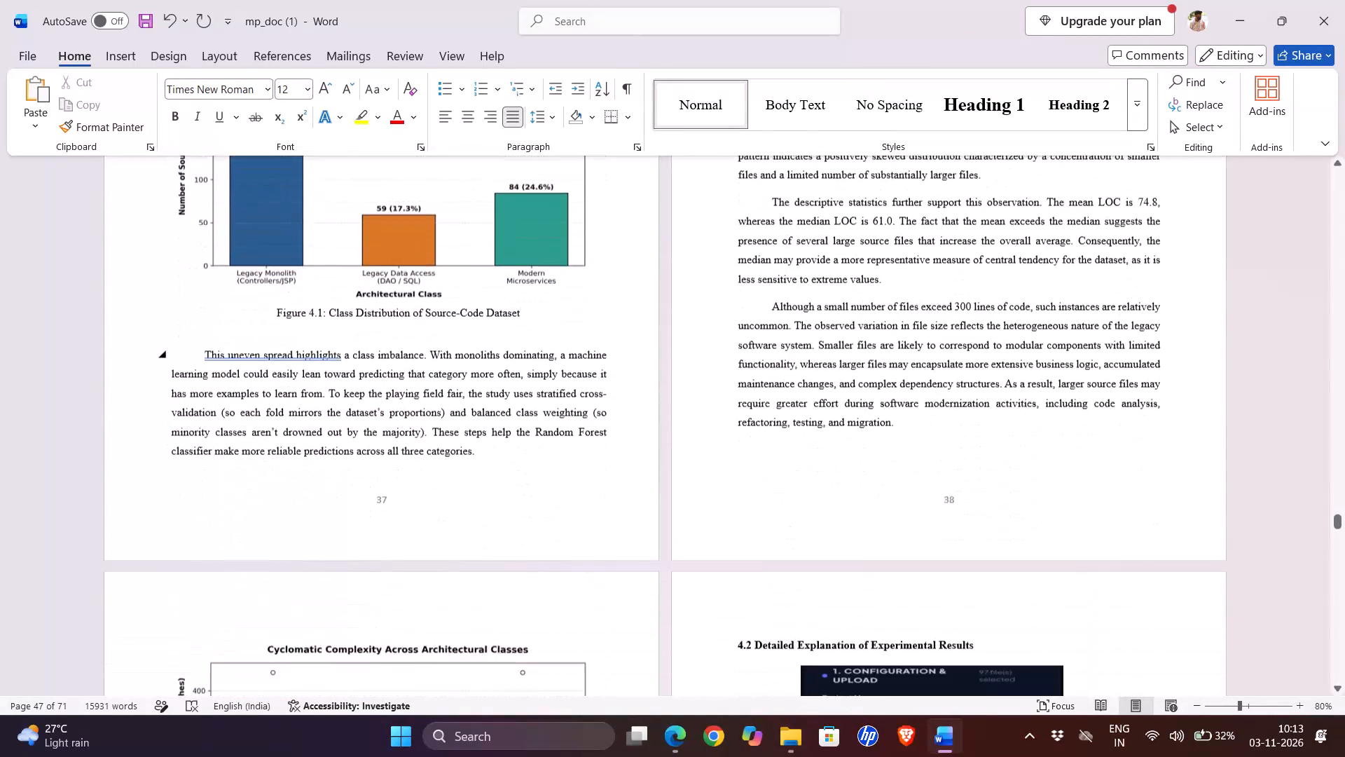
pyautogui.scroll(-3, 202, 427)
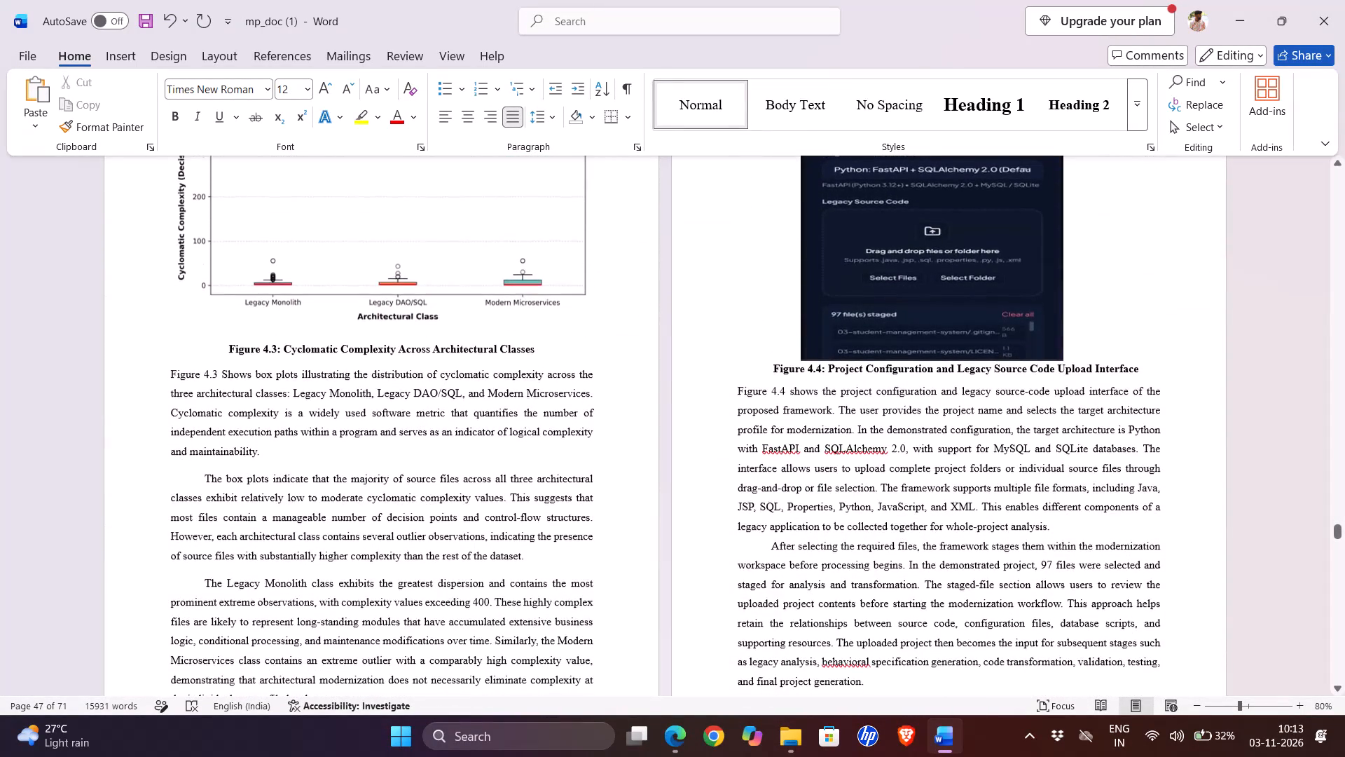
pyautogui.scroll(-3, 294, 450)
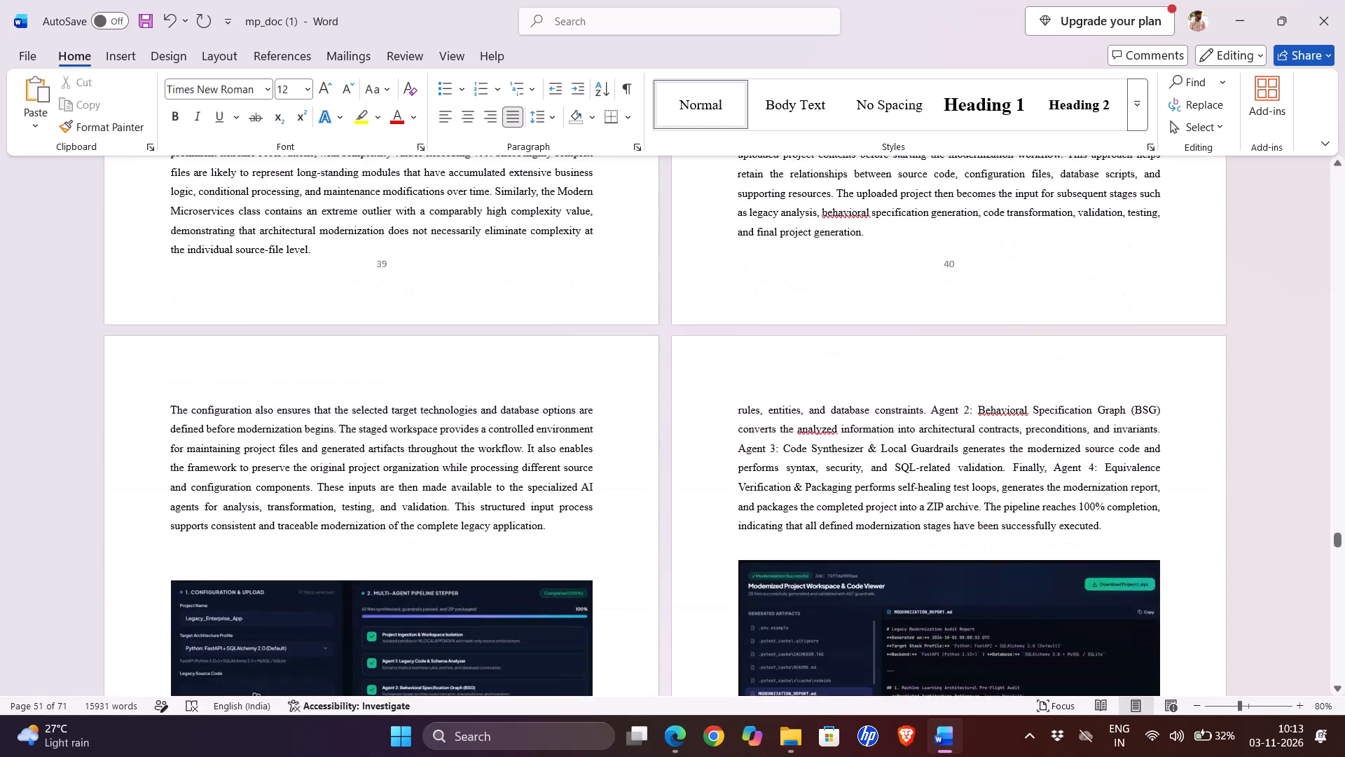
pyautogui.scroll(-5, 294, 450)
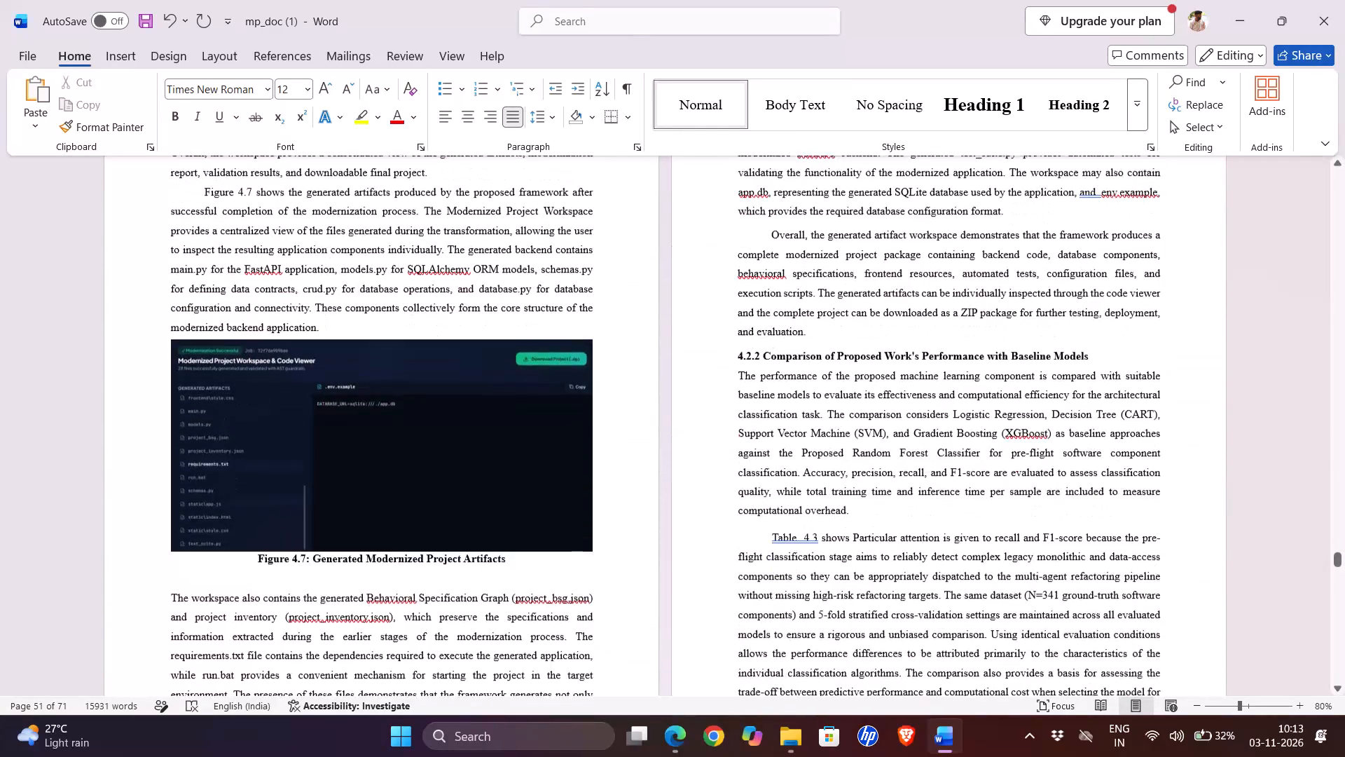
pyautogui.scroll(-5, 294, 450)
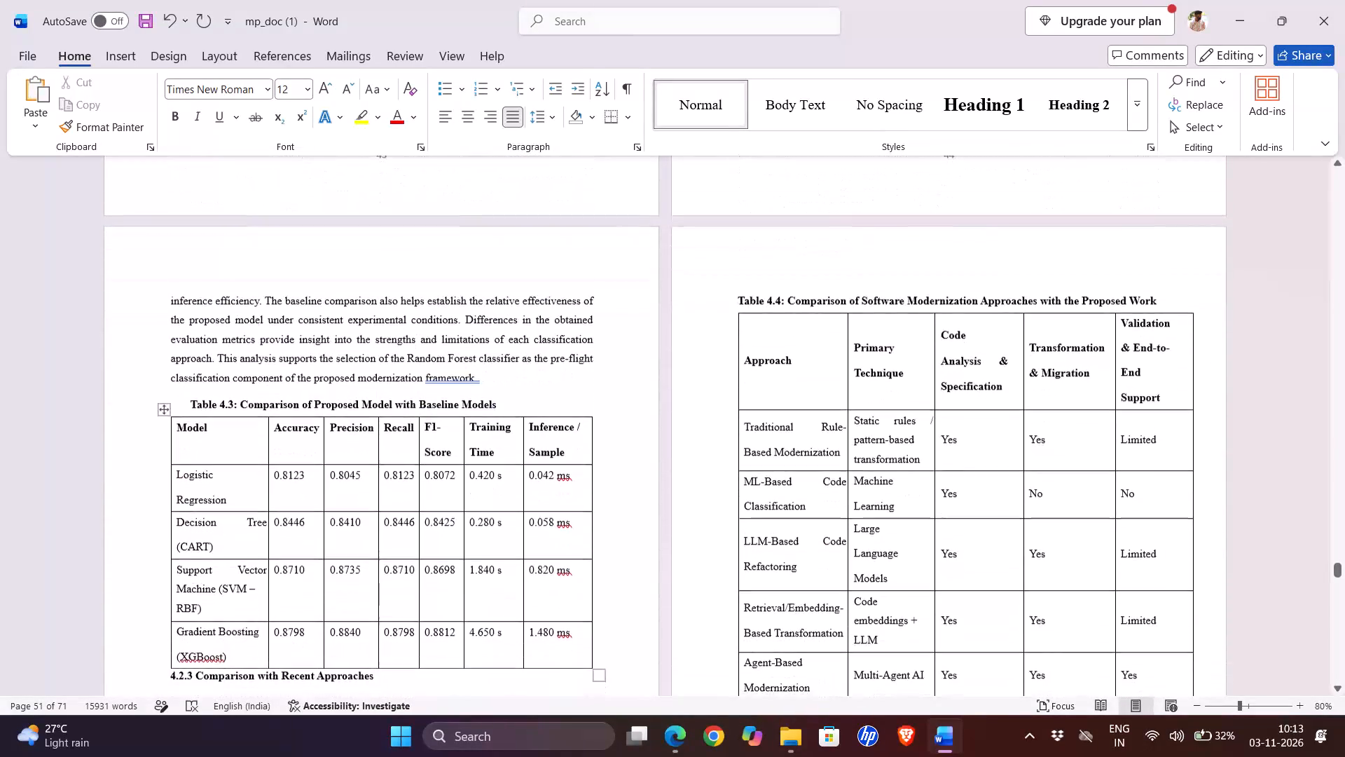
pyautogui.scroll(-3, 294, 450)
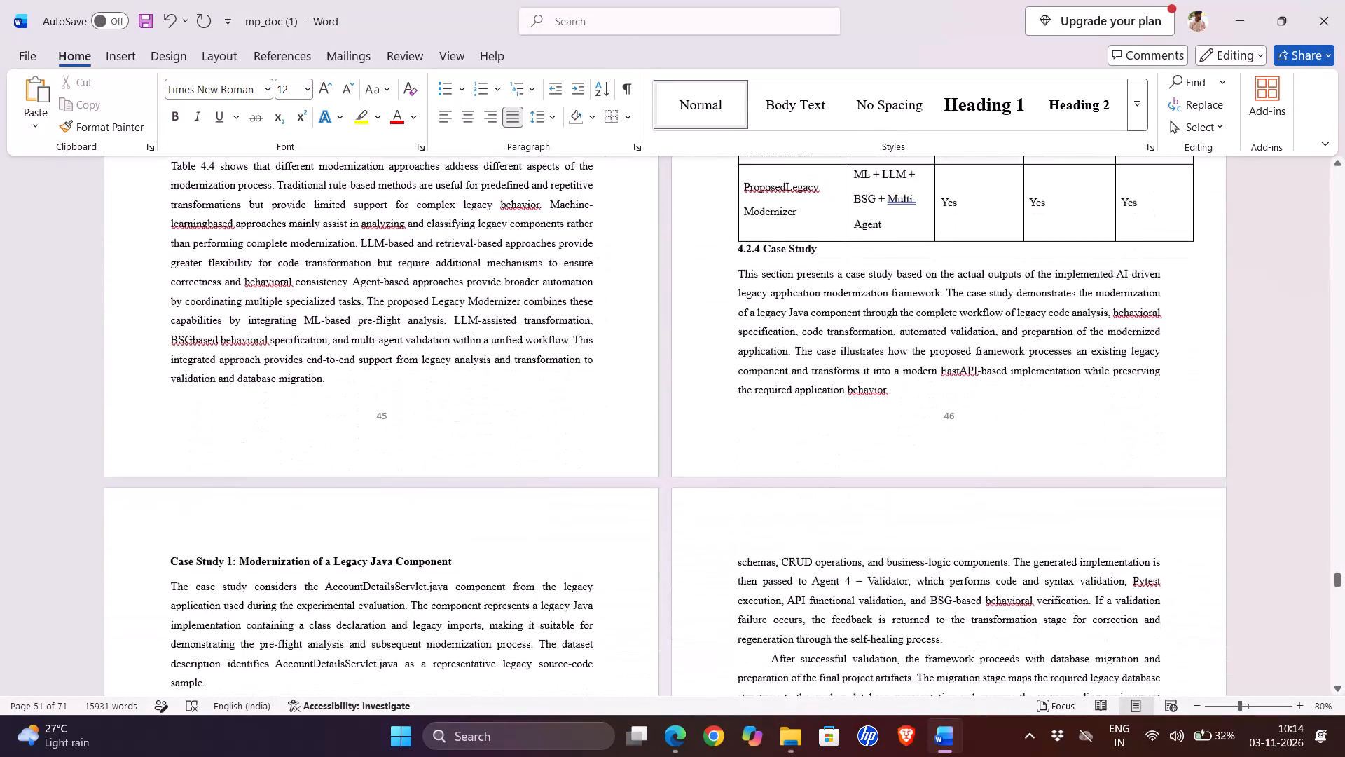
pyautogui.scroll(-3, 294, 450)
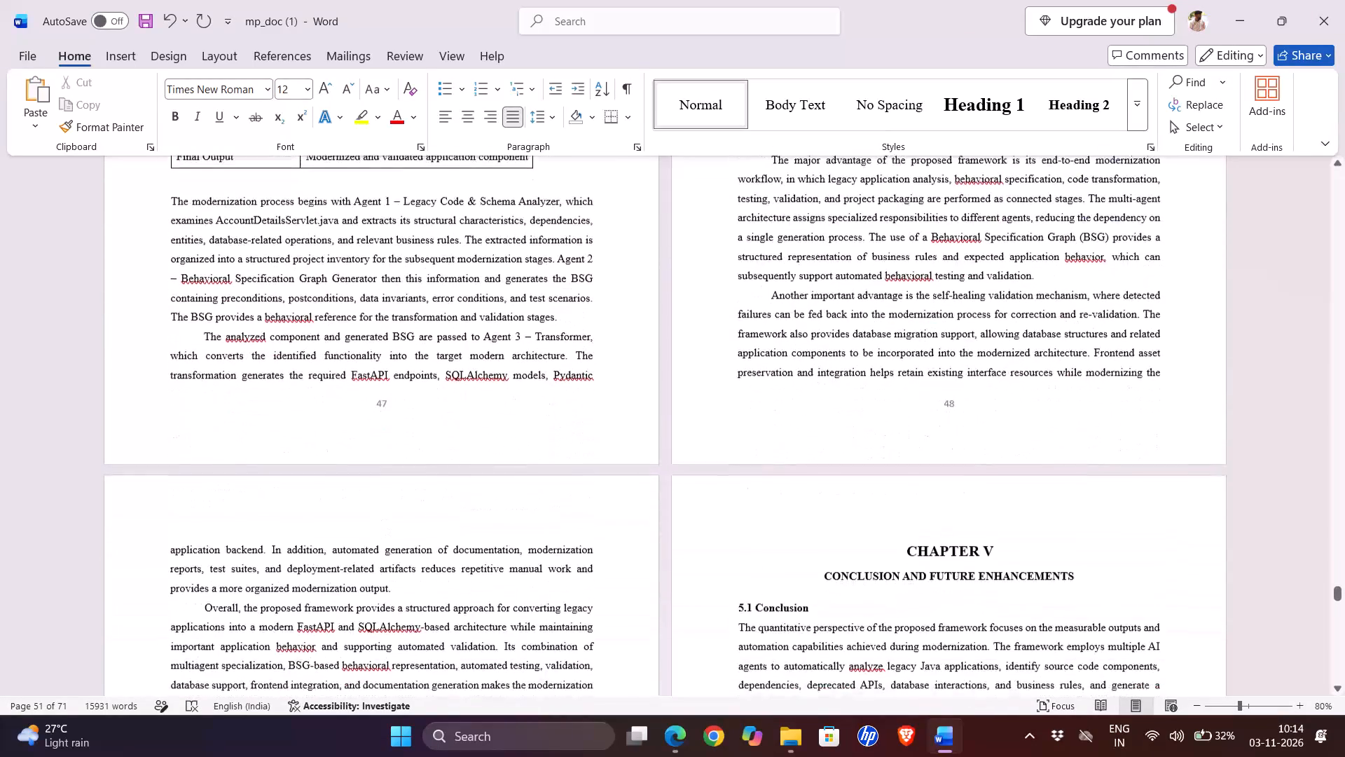
# Review the layout from Chapter V through the sample code appendix to the last page of the references.
pyautogui.scroll(-4, 294, 450)
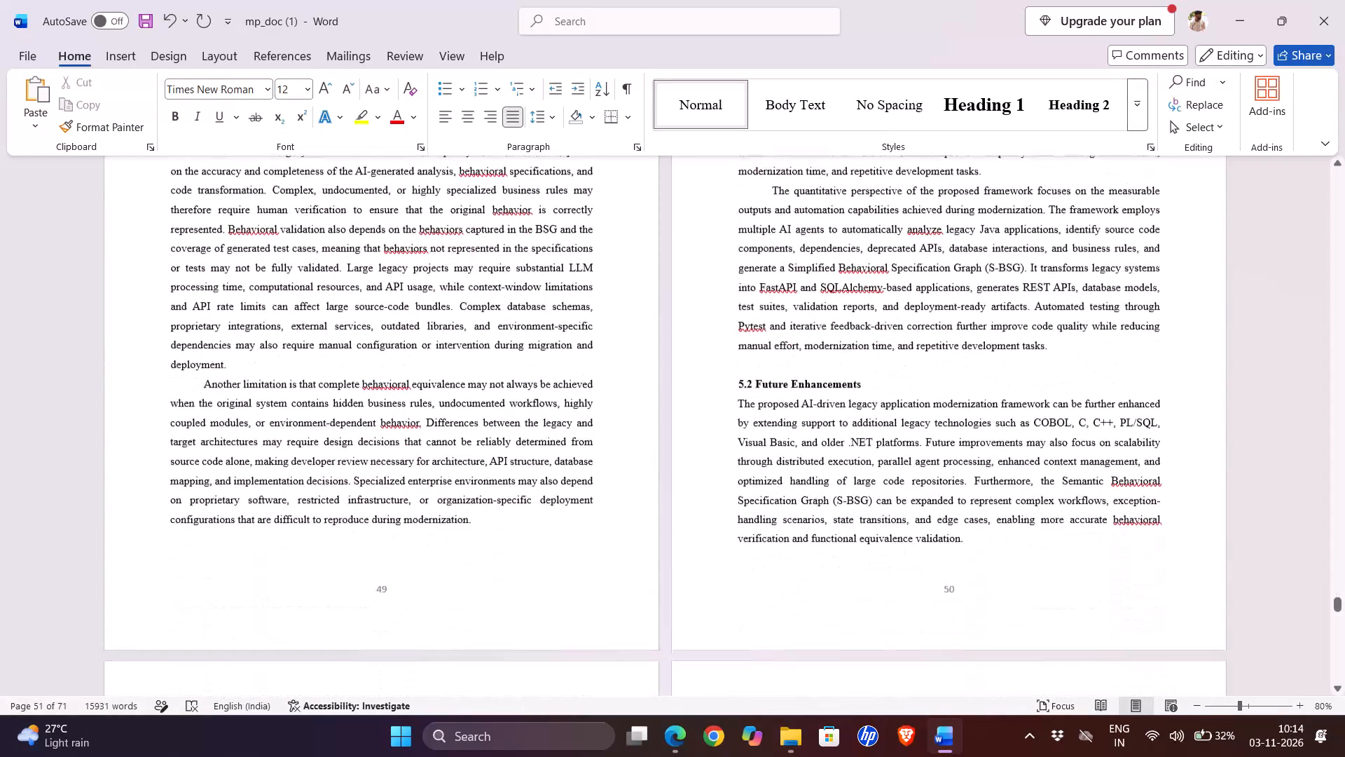
pyautogui.scroll(-6, 294, 450)
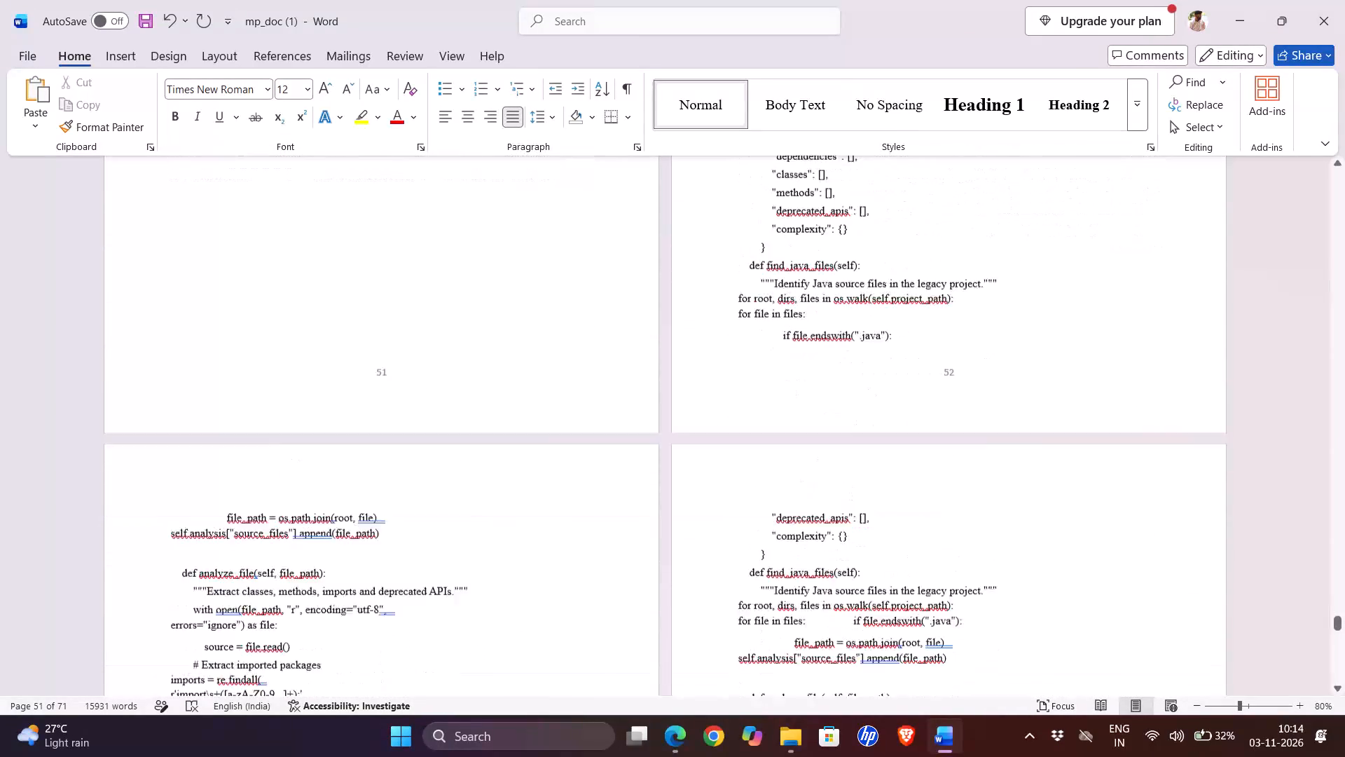
pyautogui.scroll(-8, 294, 450)
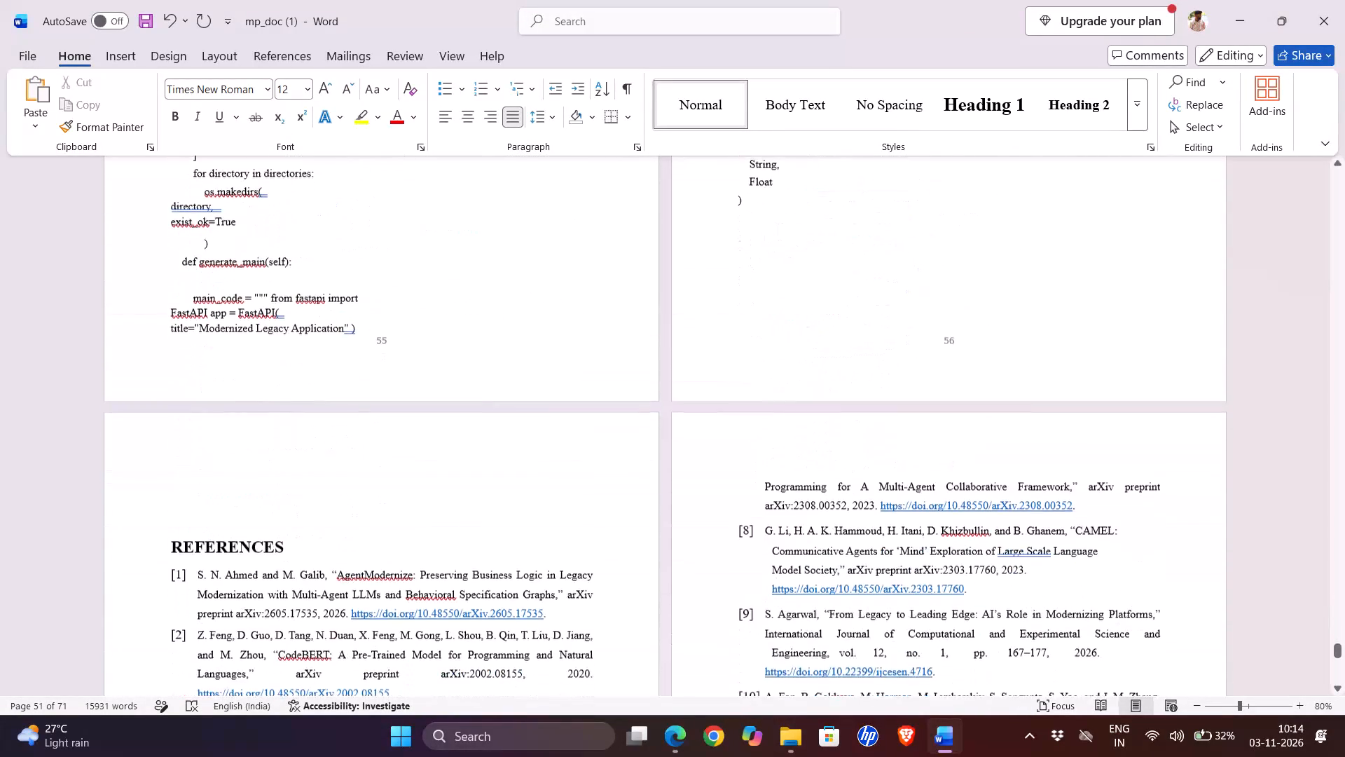
pyautogui.scroll(-7, 294, 450)
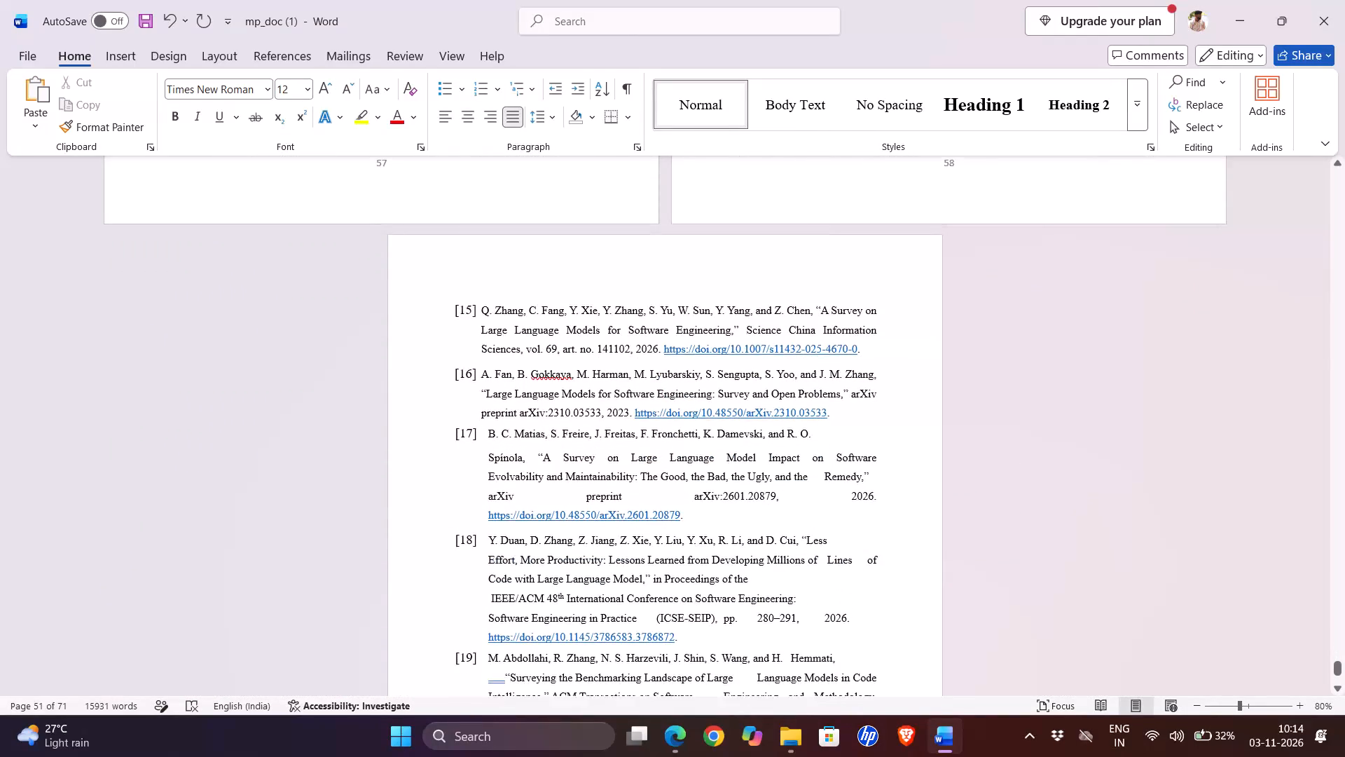
pyautogui.scroll(-3, 294, 450)
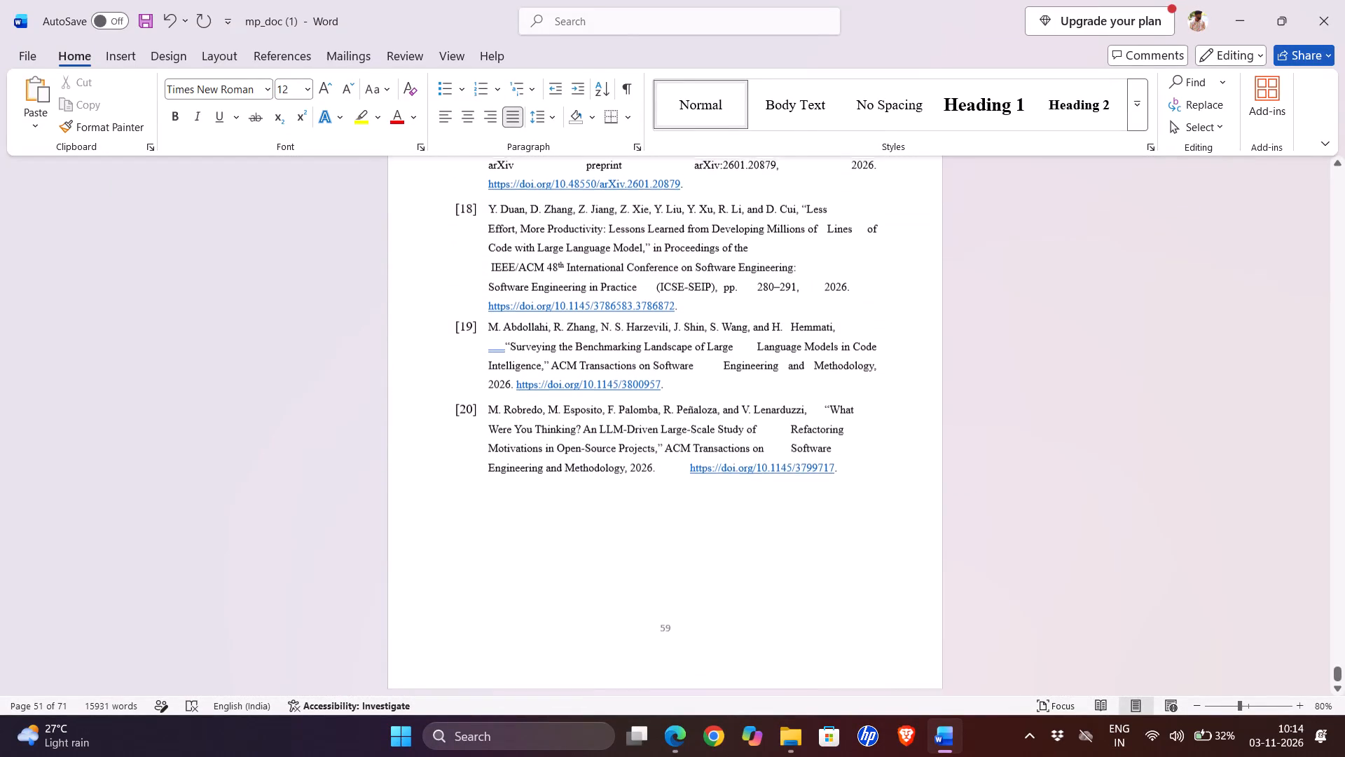
# Recheck the pages backward from the references through the sample code and Chapter V to the start of Chapter IV.
pyautogui.scroll(8, 294, 450)
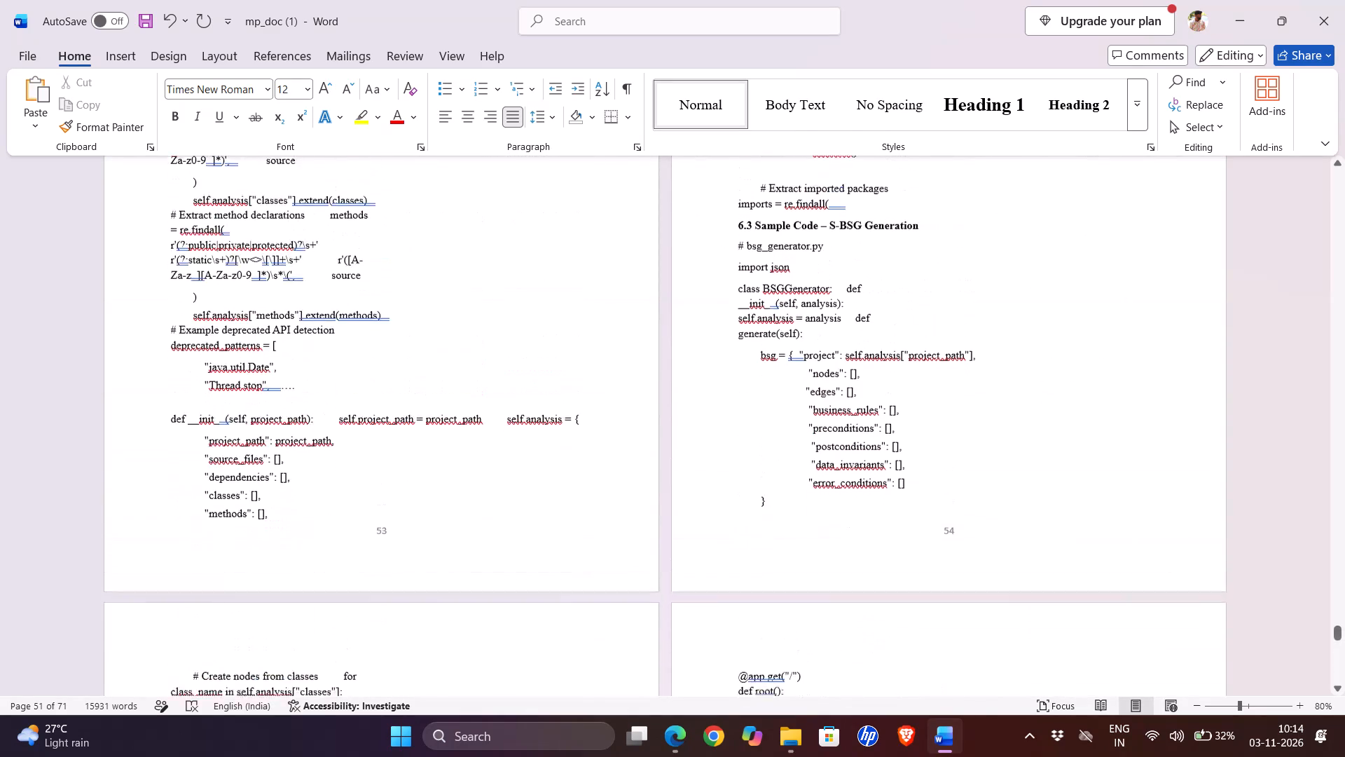
pyautogui.scroll(1, 294, 450)
pyautogui.scroll(-2, 294, 450)
pyautogui.scroll(4, 294, 450)
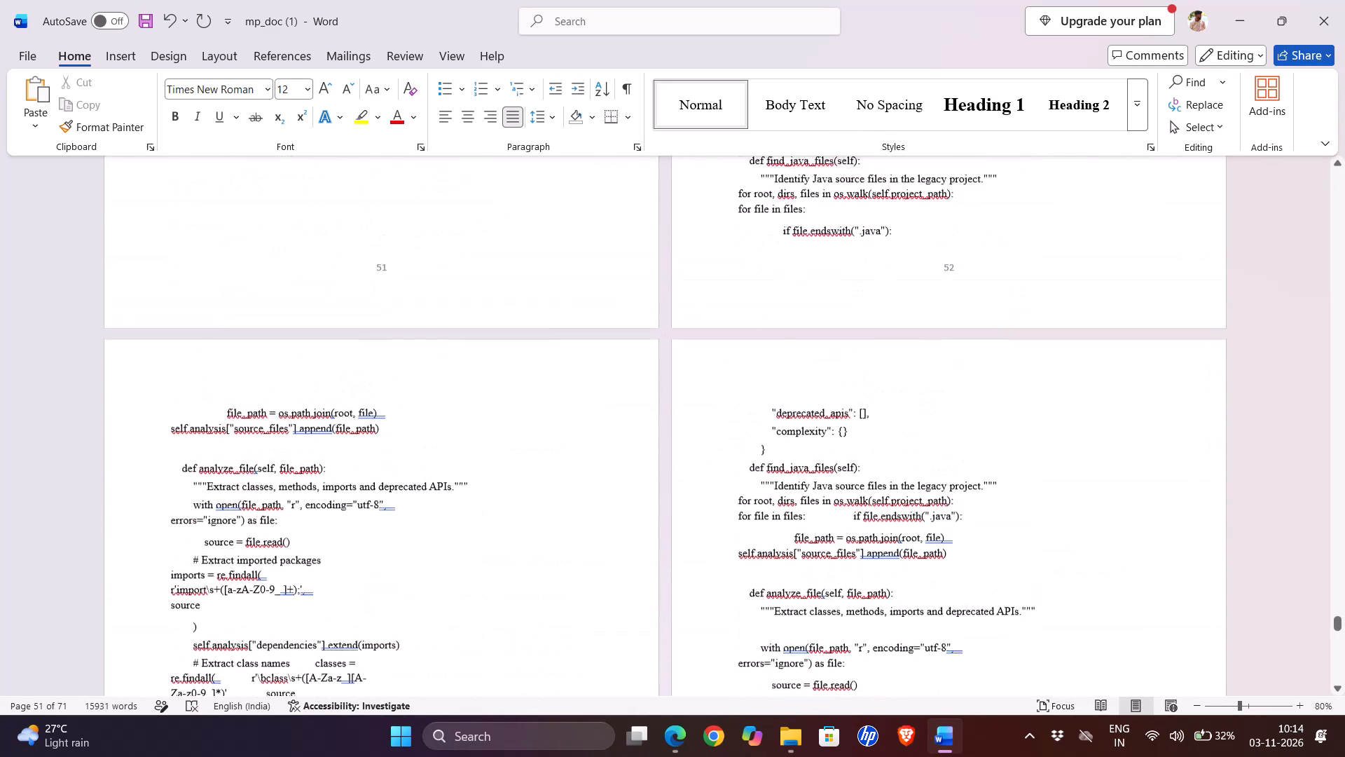
pyautogui.scroll(8, 294, 450)
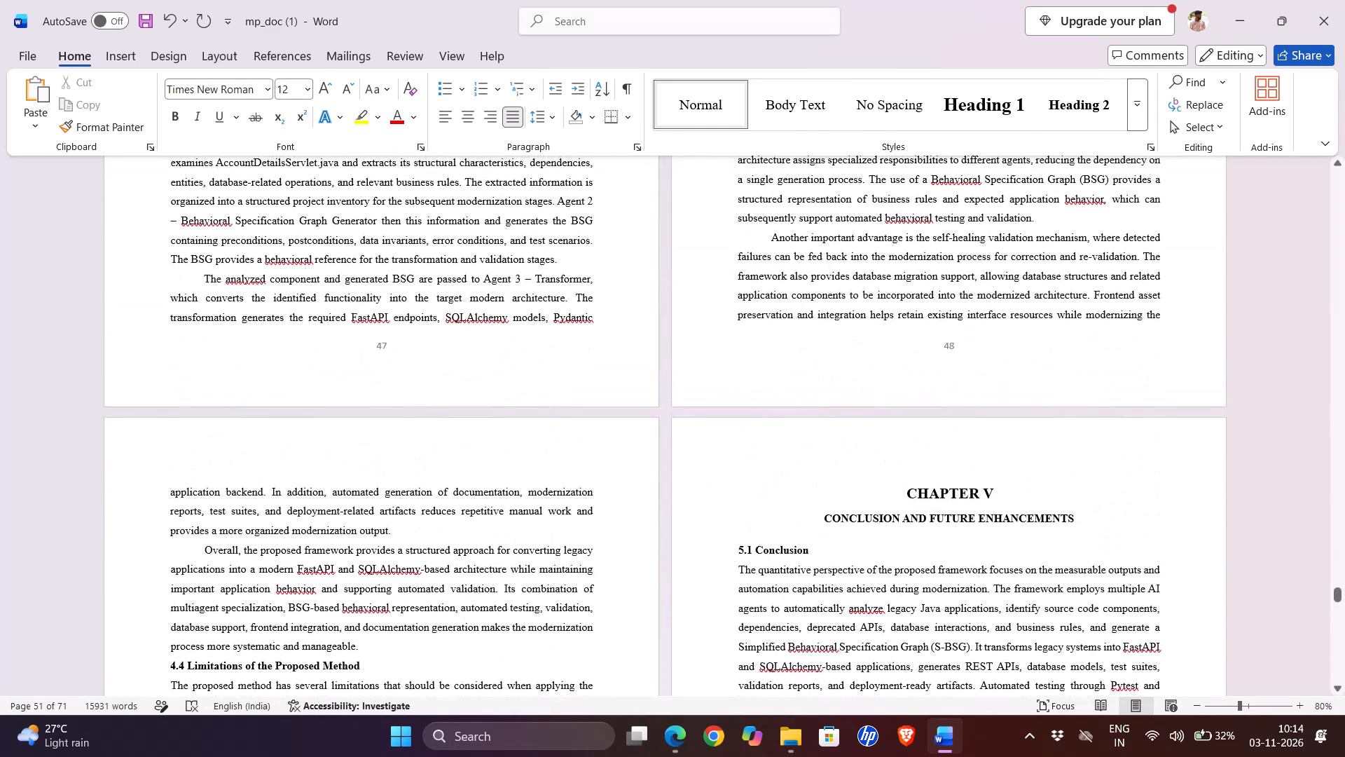
pyautogui.scroll(4, 294, 450)
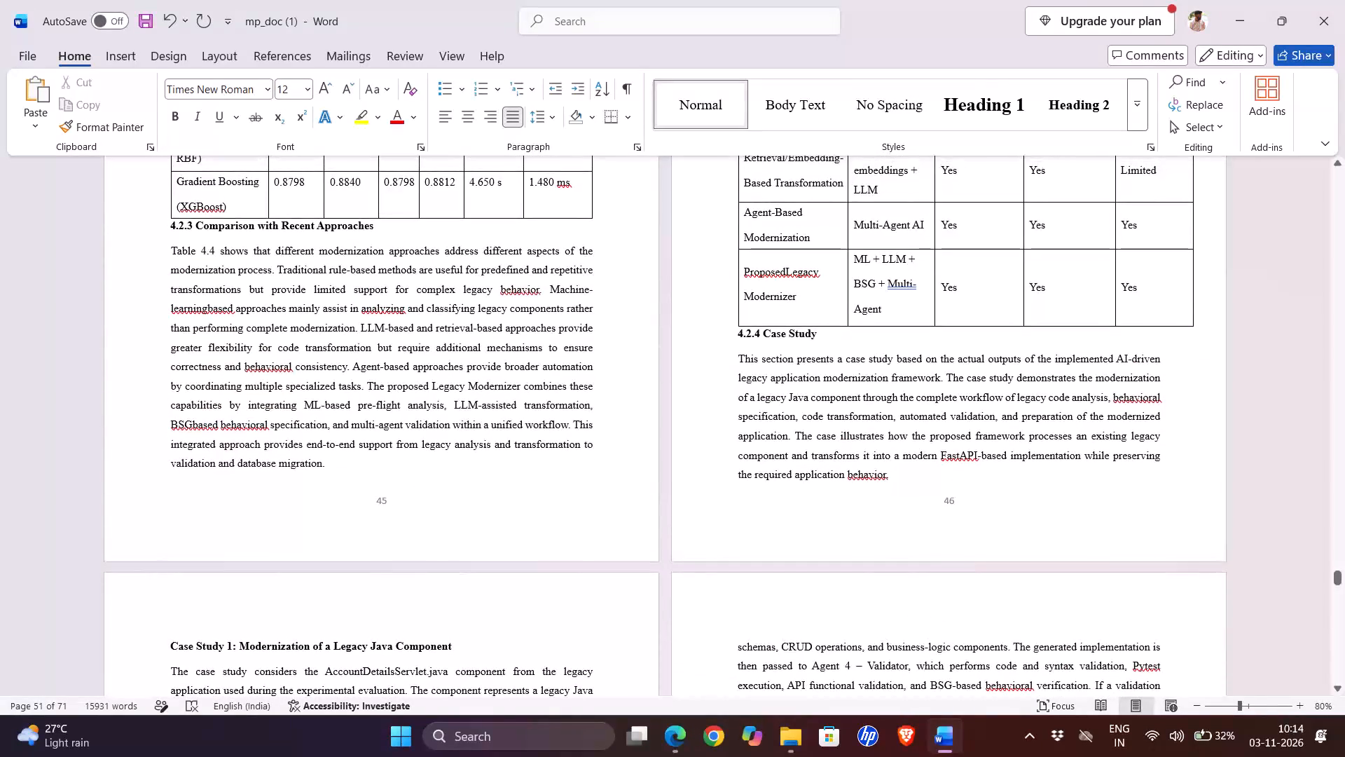
pyautogui.scroll(4, 294, 450)
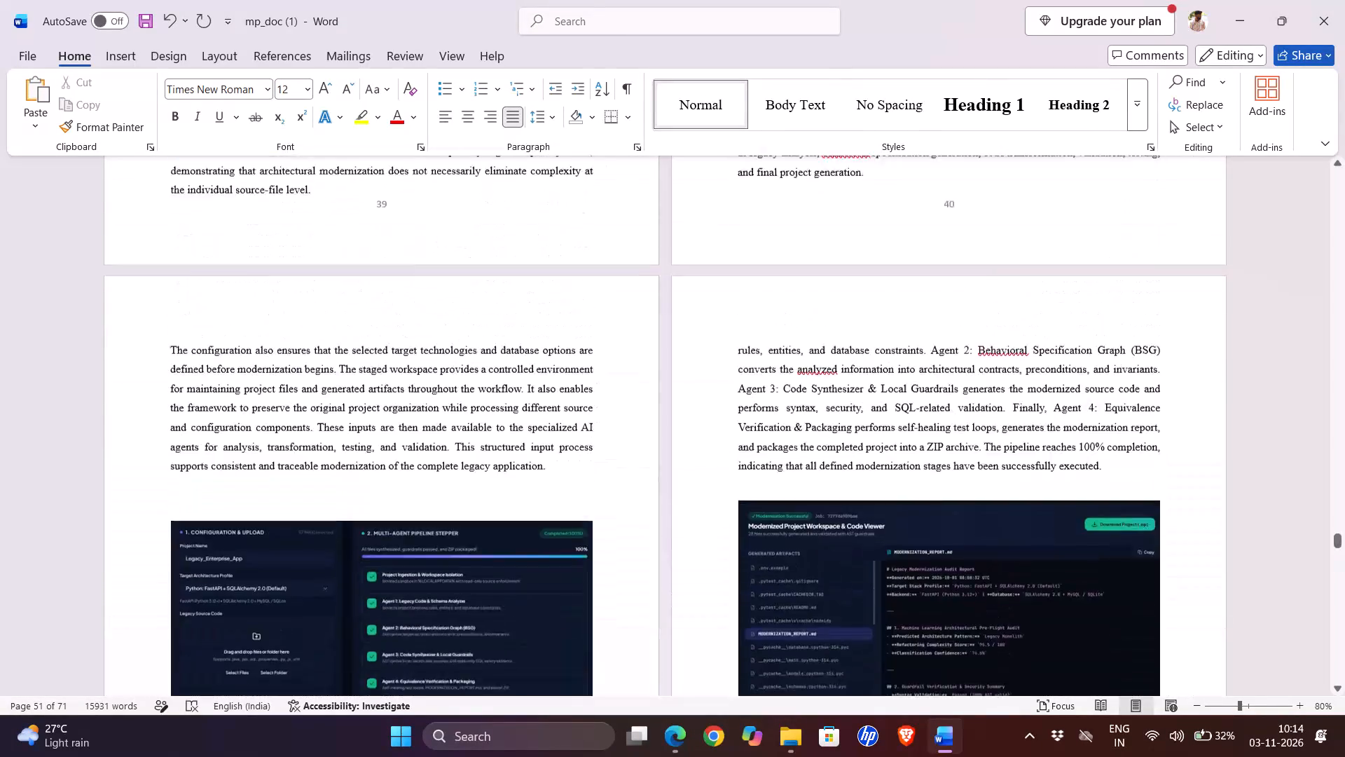
pyautogui.scroll(6, 294, 450)
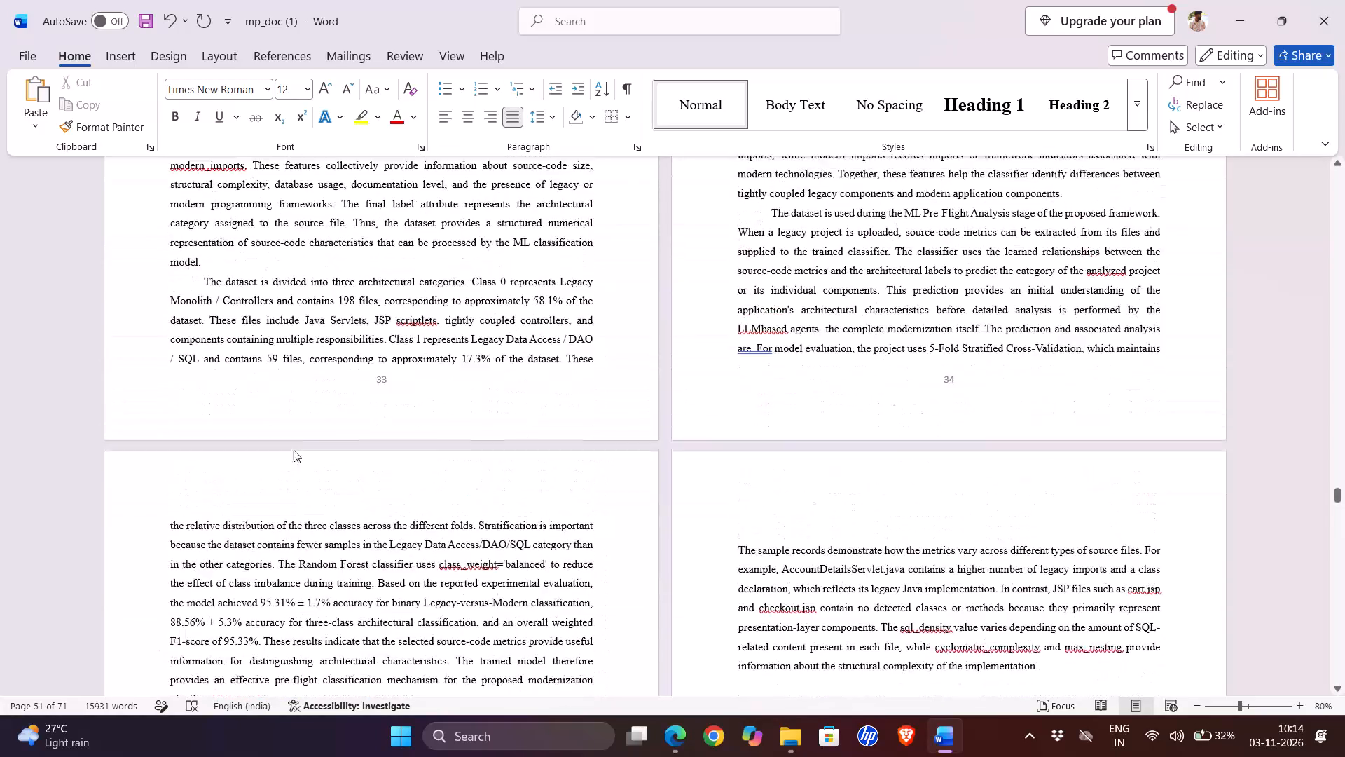
# Recheck the layout of Chapters III, II and I backward to the Figure 1.1 architecture diagram page.
pyautogui.scroll(6, 294, 450)
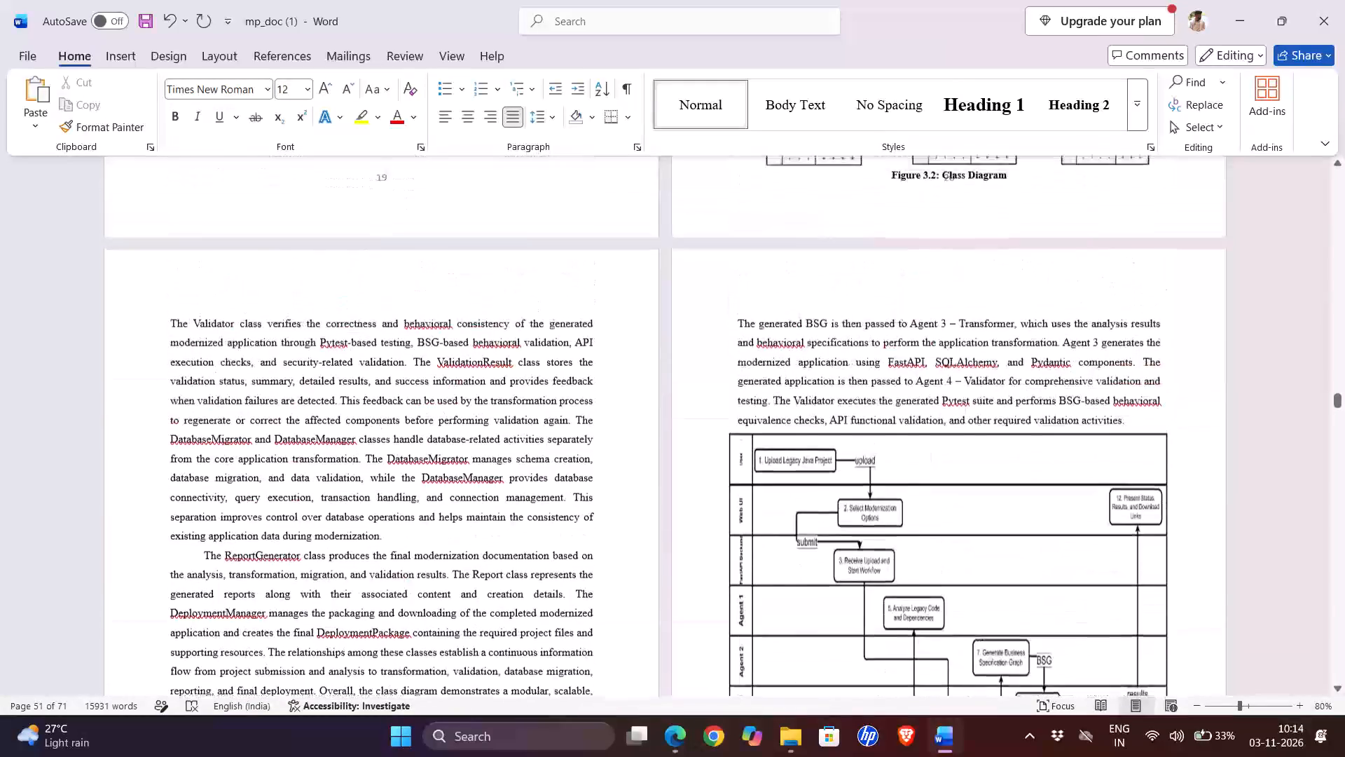
pyautogui.scroll(6, 294, 450)
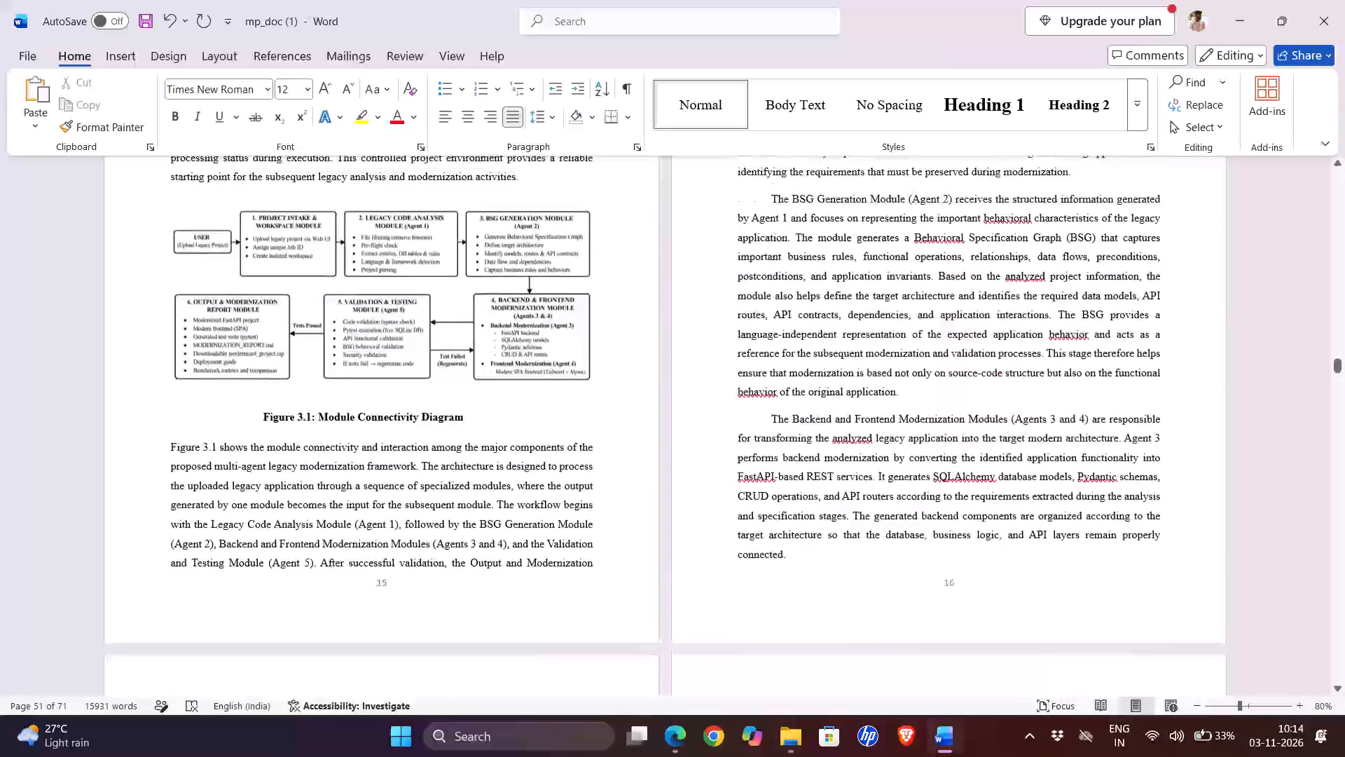
pyautogui.scroll(6, 294, 450)
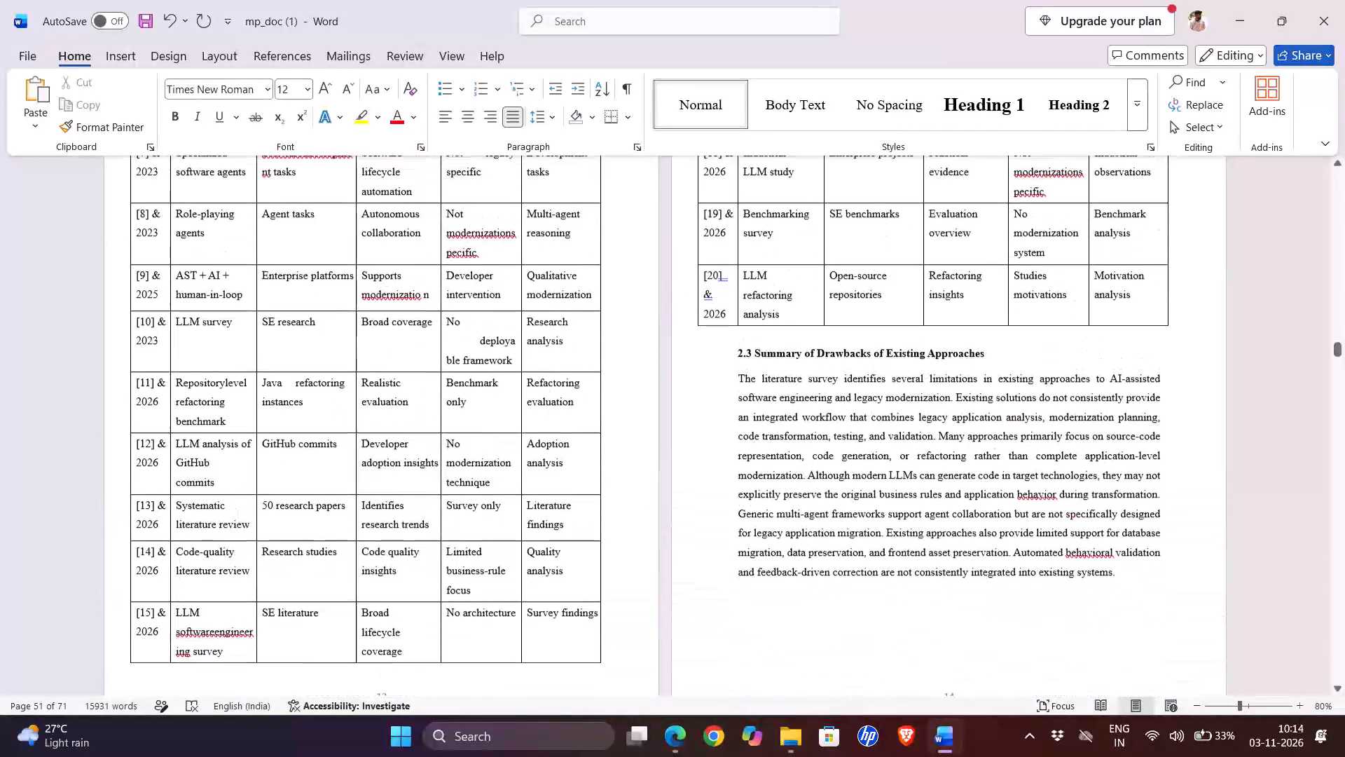
pyautogui.scroll(6, 294, 450)
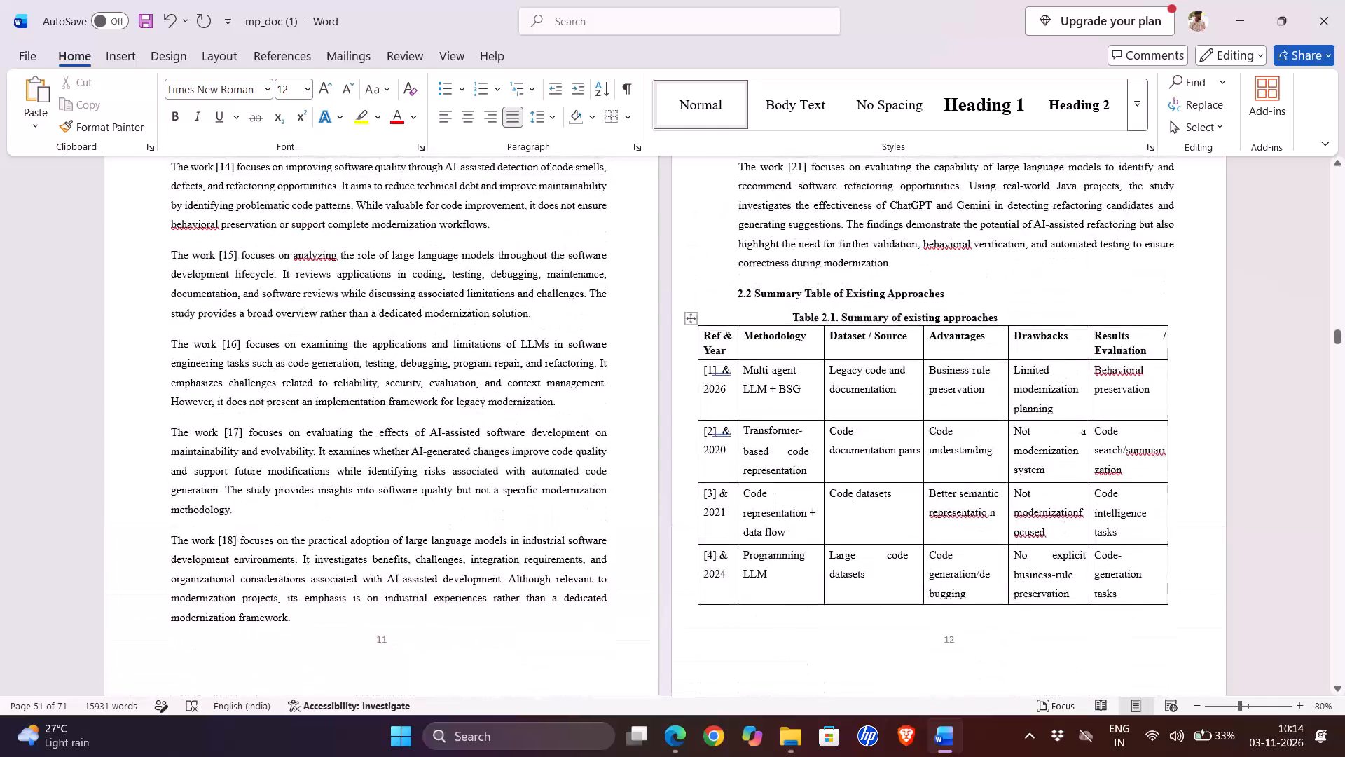
pyautogui.scroll(6, 294, 450)
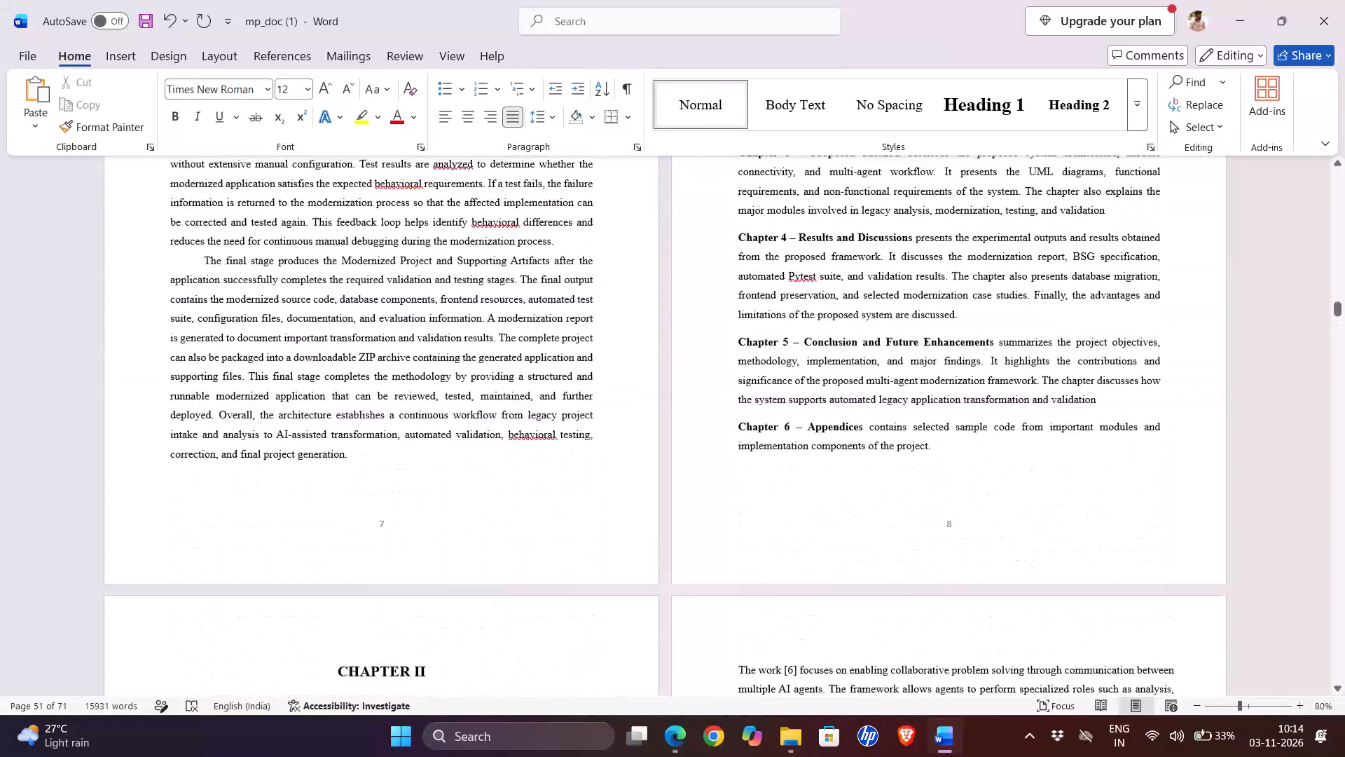
pyautogui.scroll(6, 294, 450)
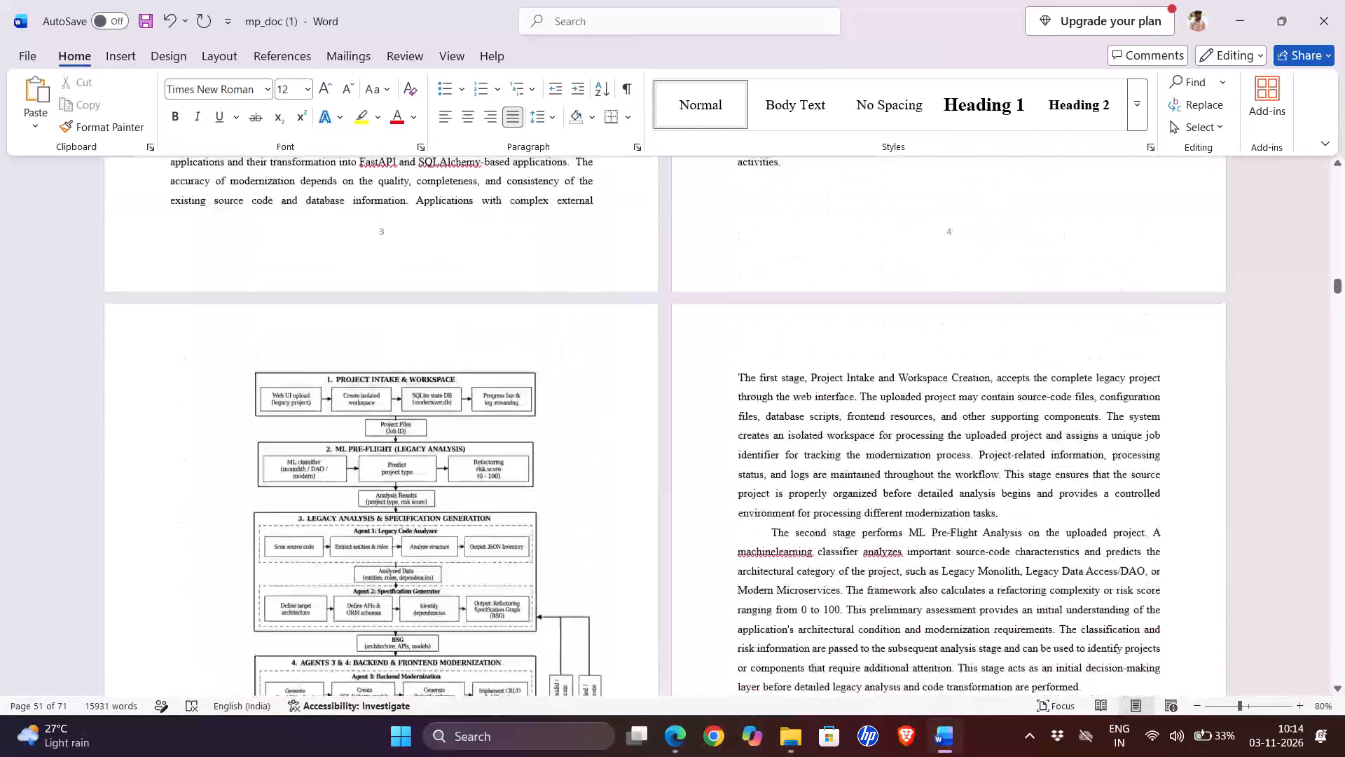
pyautogui.scroll(1, 294, 450)
pyautogui.scroll(-6, 294, 450)
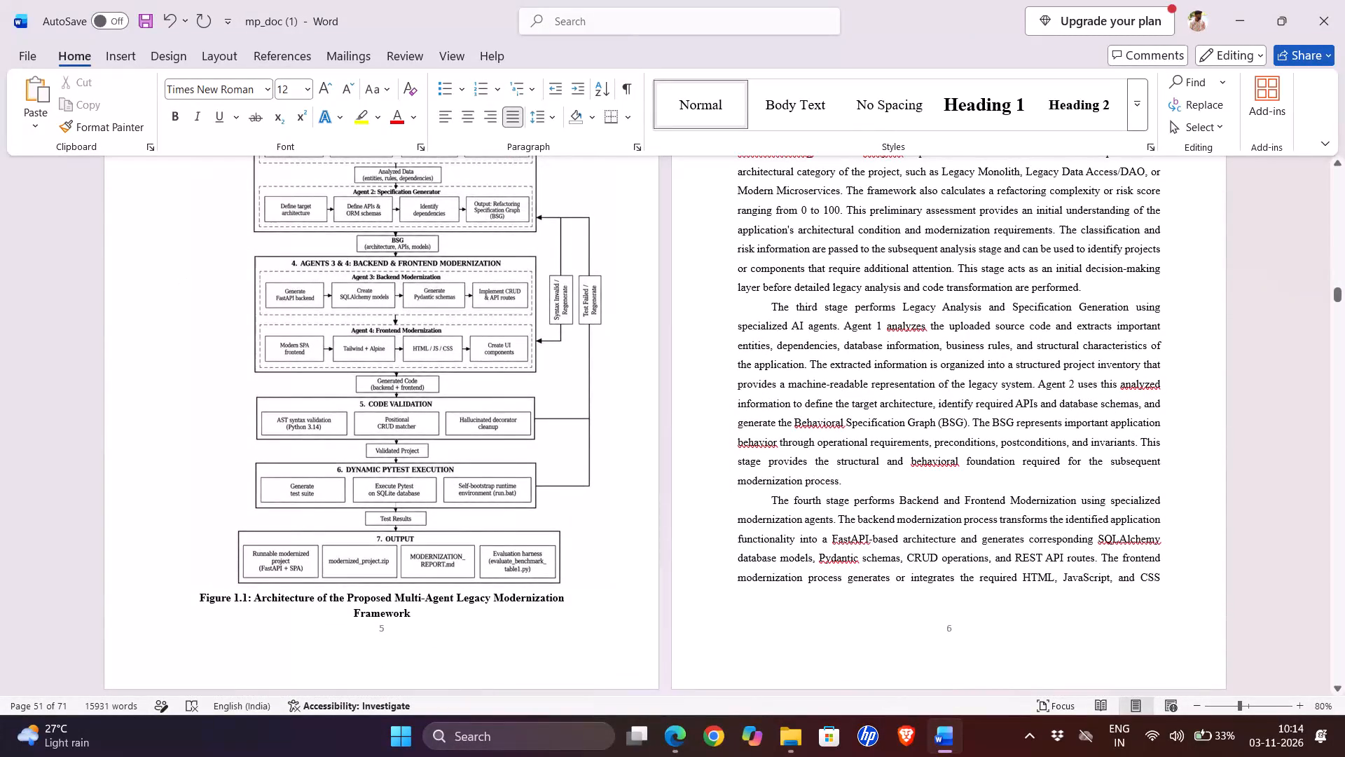
# Examine the front matter, from the list of abbreviations and contents tables back to the declaration, acknowledgement, certificate and title pages.
pyautogui.scroll(7, 860, 453)
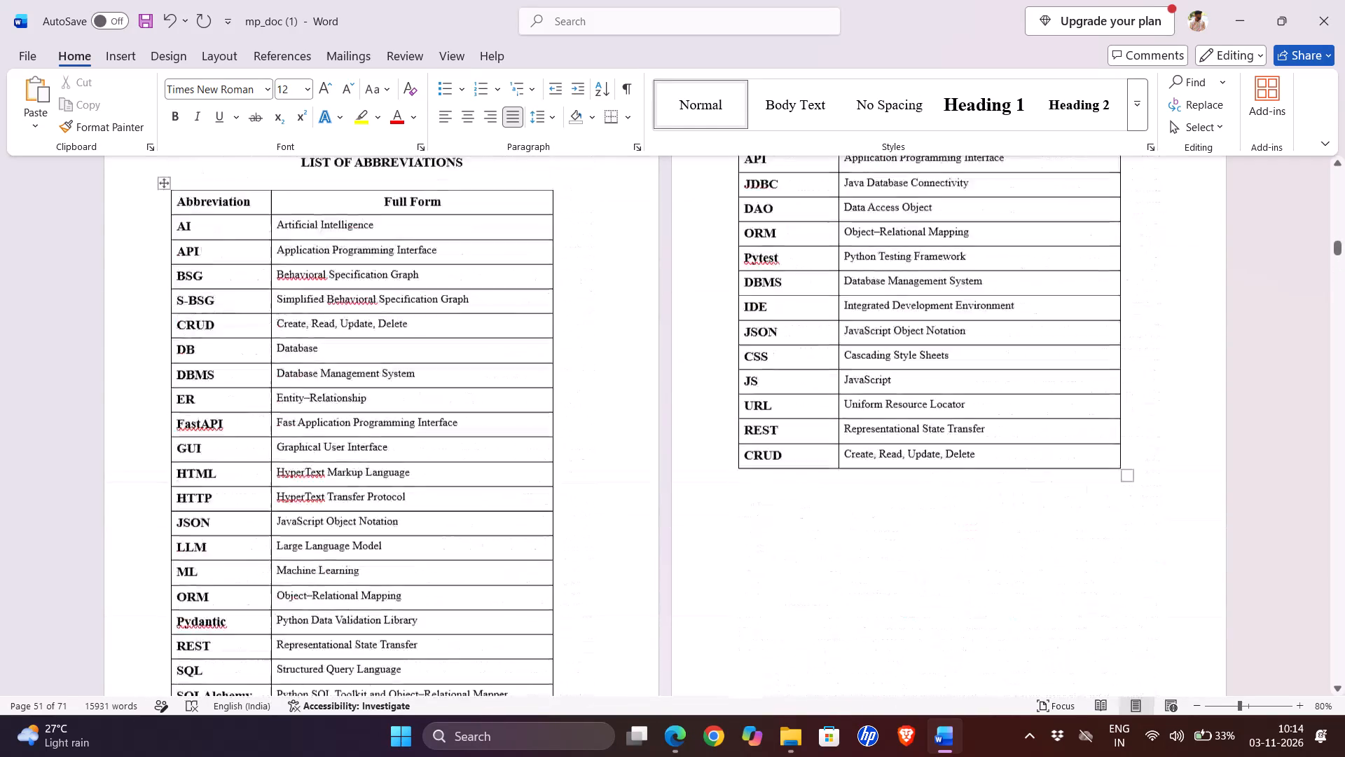
pyautogui.scroll(8, 860, 453)
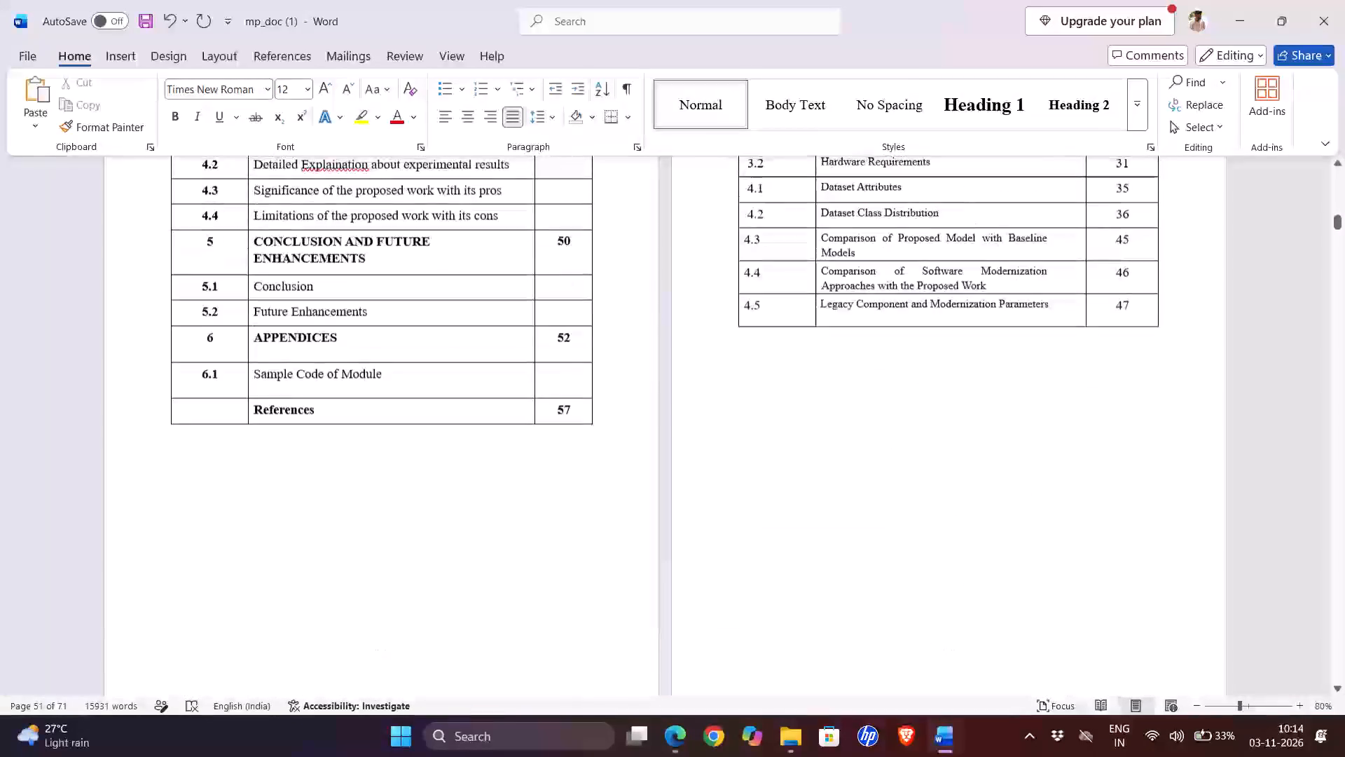
pyautogui.scroll(8, 860, 453)
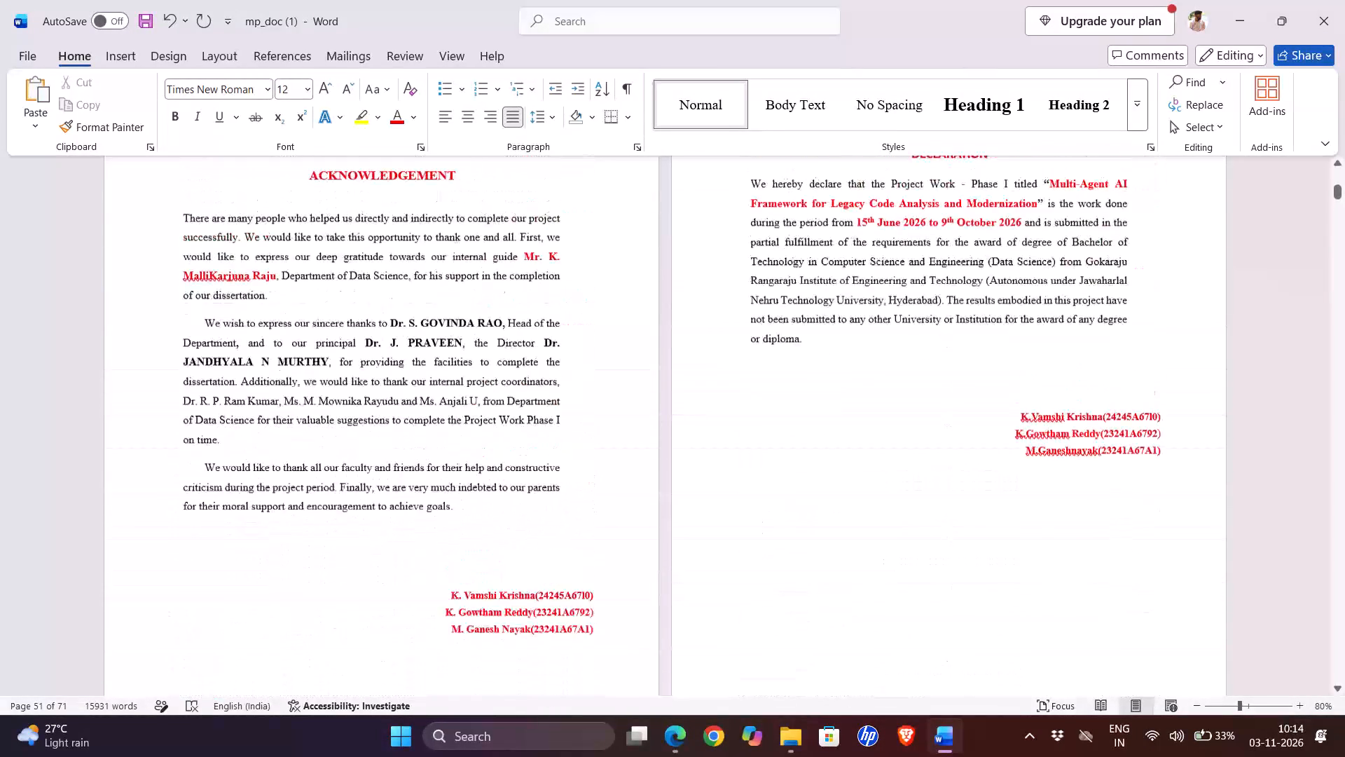
pyautogui.scroll(3, 860, 453)
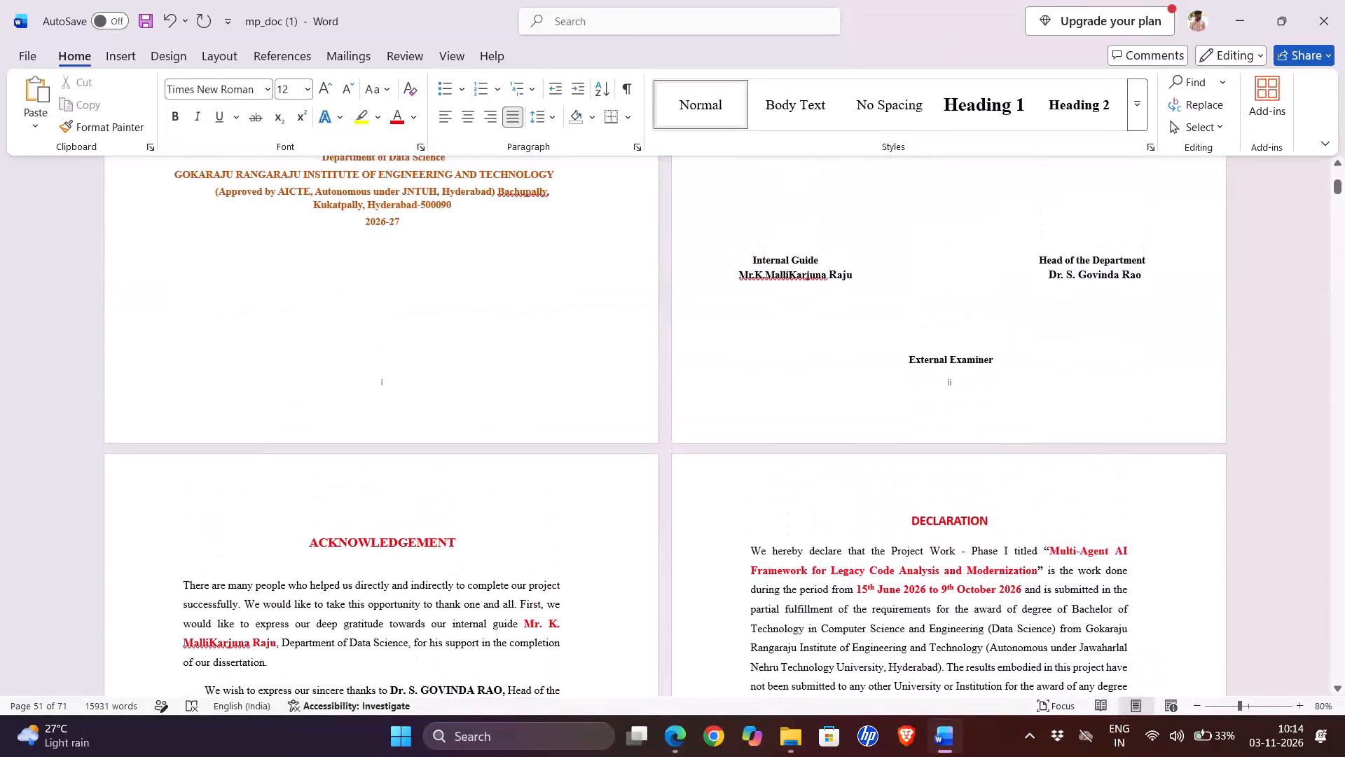
pyautogui.scroll(-3, 860, 453)
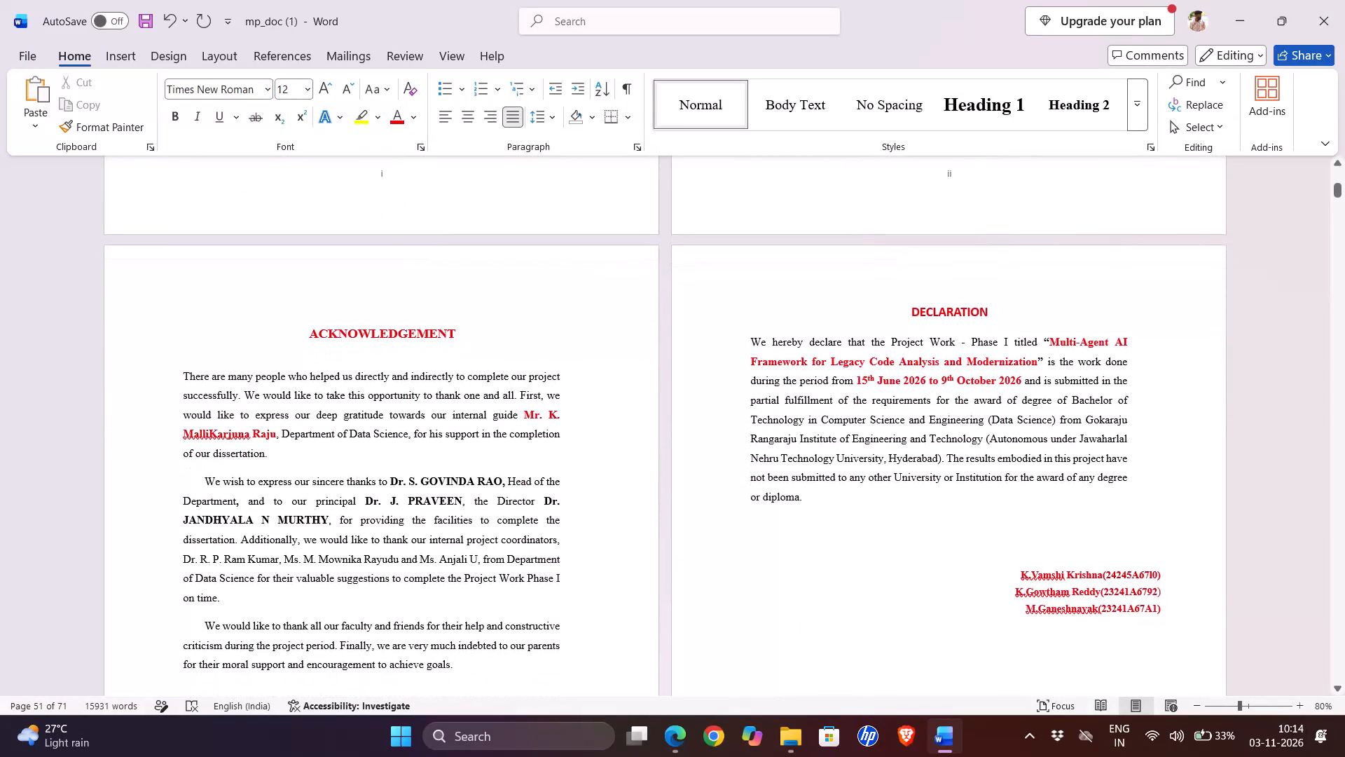
pyautogui.scroll(-1, 860, 453)
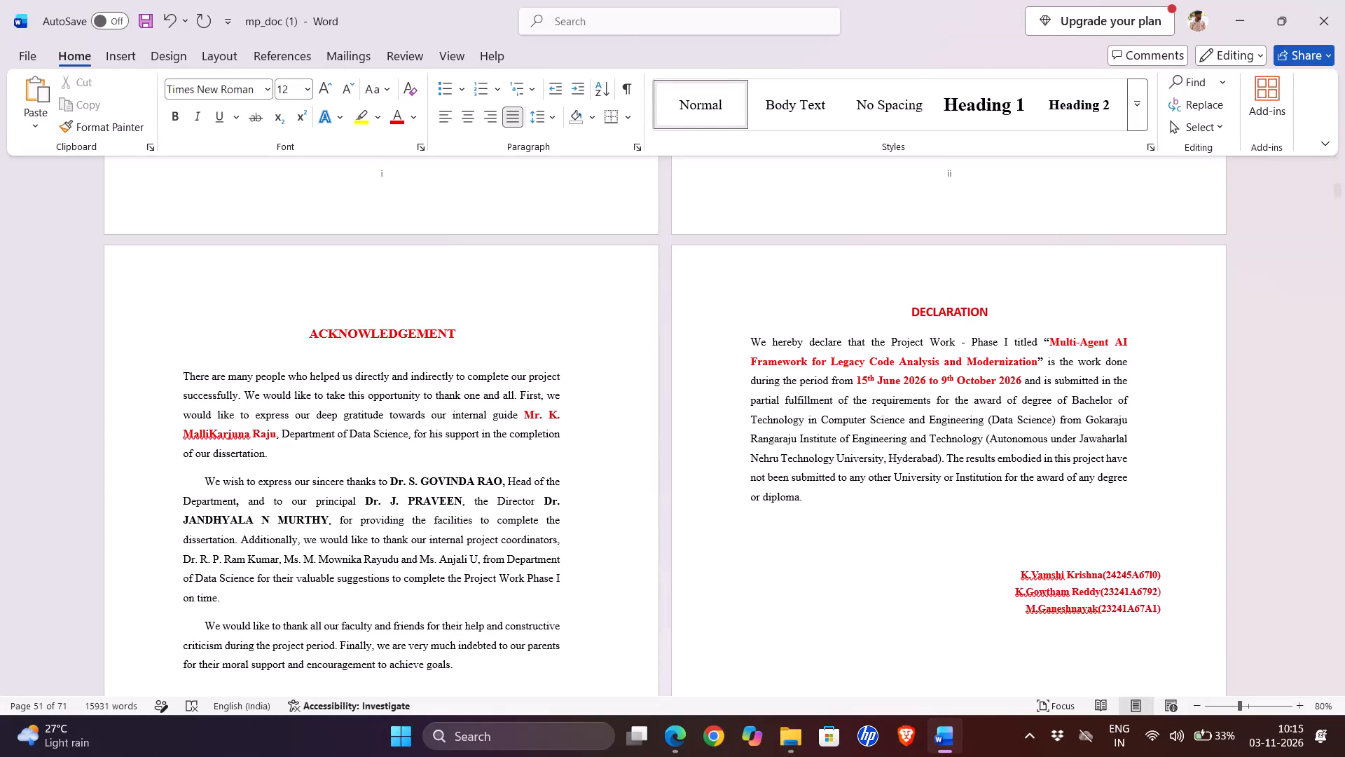
pyautogui.scroll(3, 860, 453)
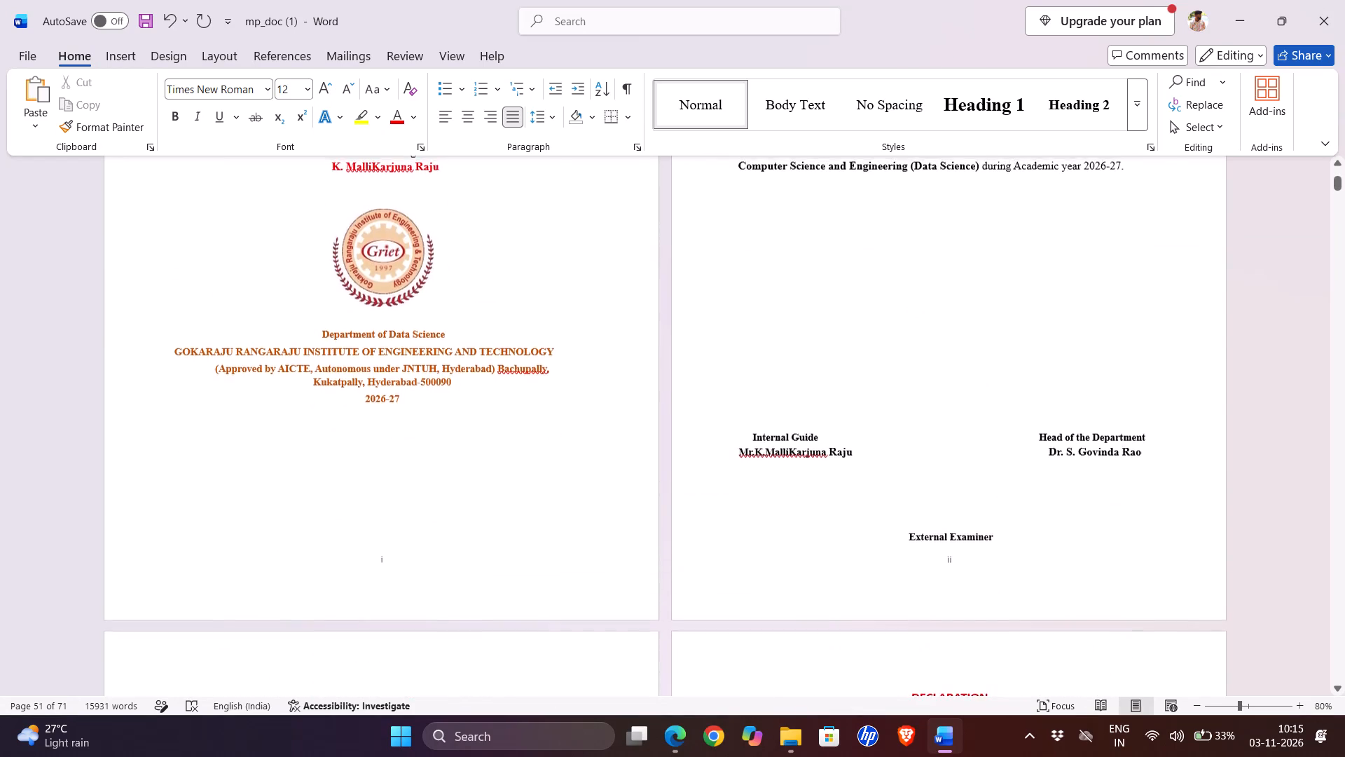
# Check the layout of the title, certificate, acknowledgement, declaration and abstract pages up to the table of contents.
pyautogui.scroll(2, 860, 453)
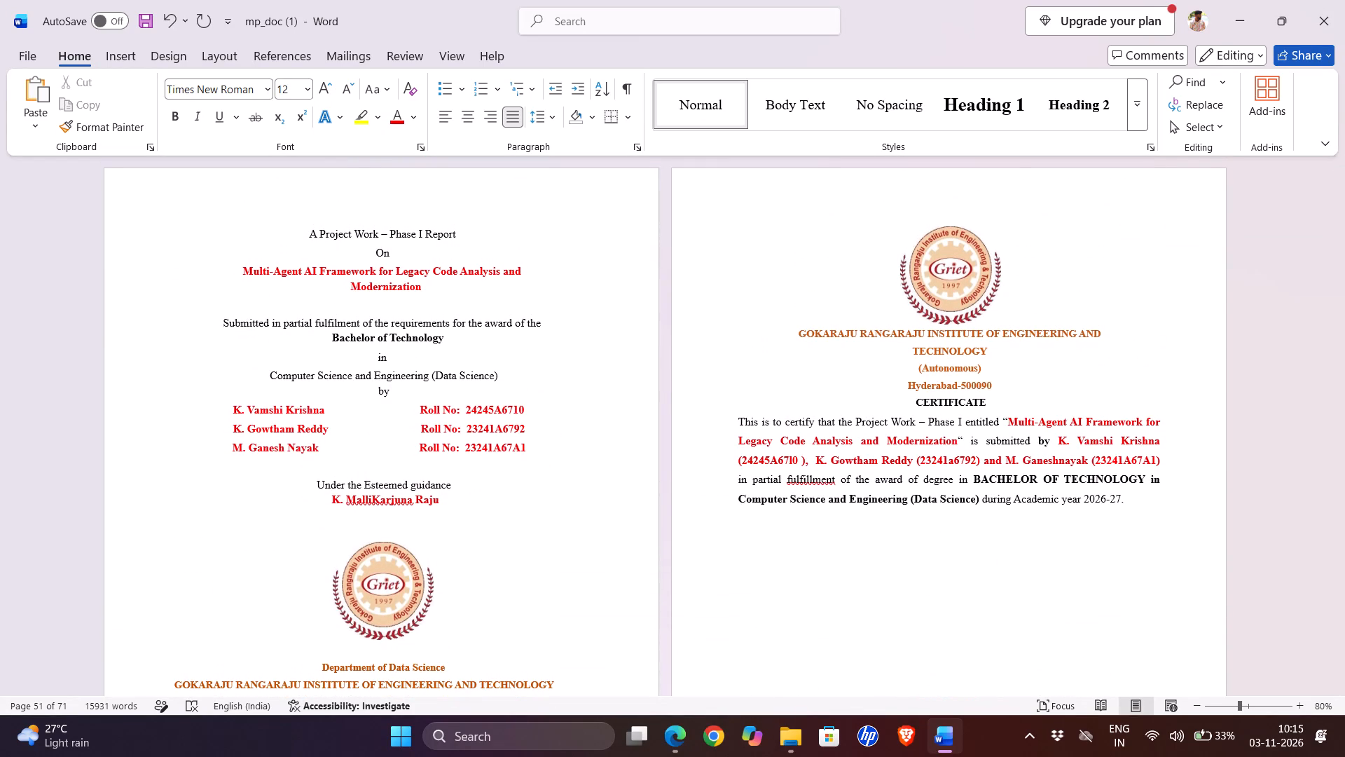
pyautogui.scroll(1, 860, 453)
pyautogui.scroll(-2, 860, 453)
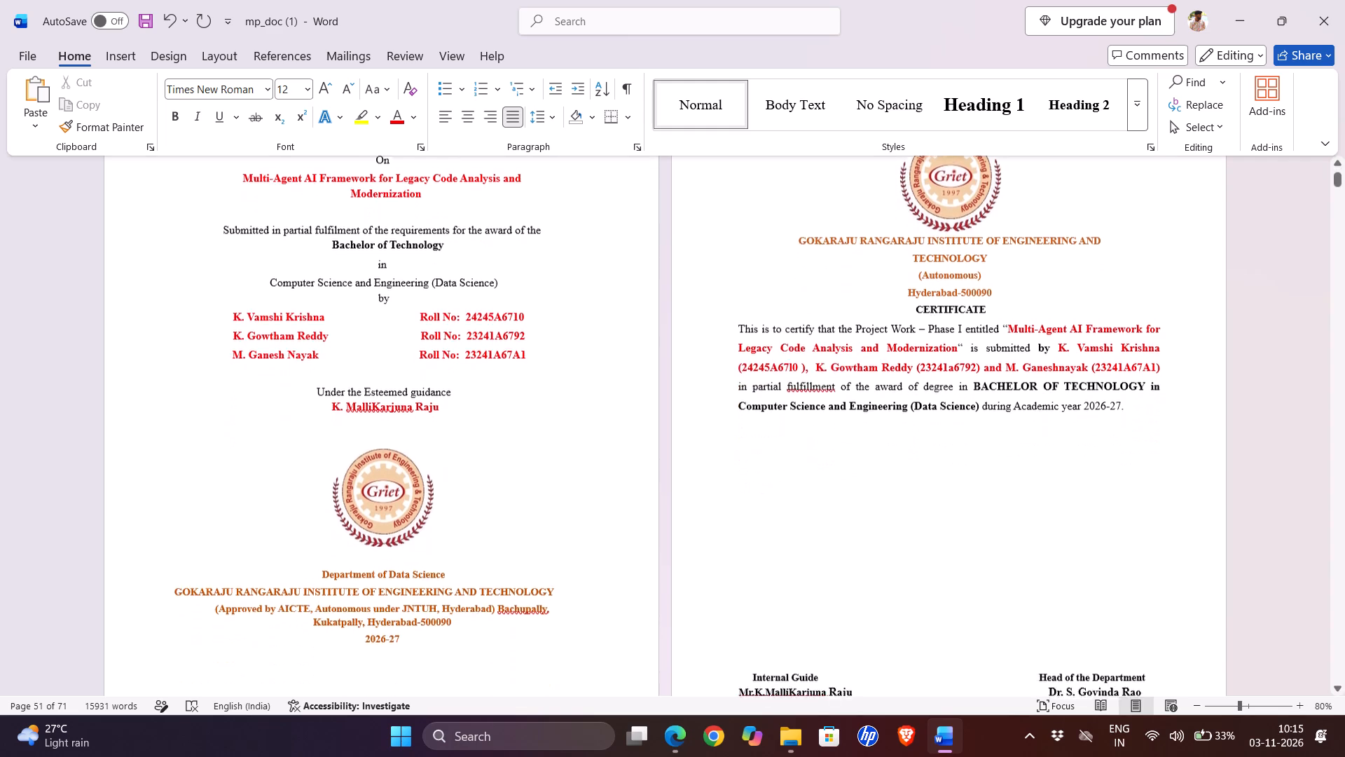
pyautogui.scroll(-4, 860, 453)
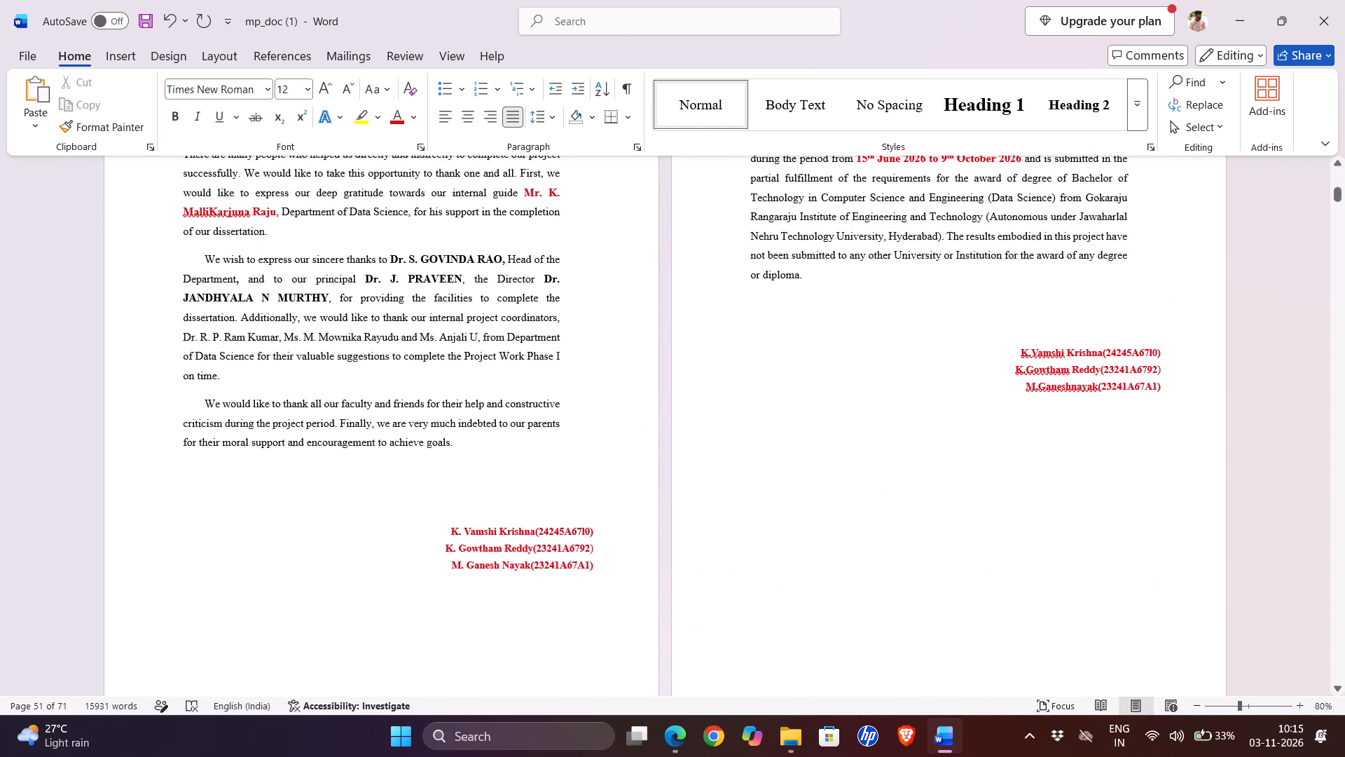
pyautogui.scroll(-3, 860, 453)
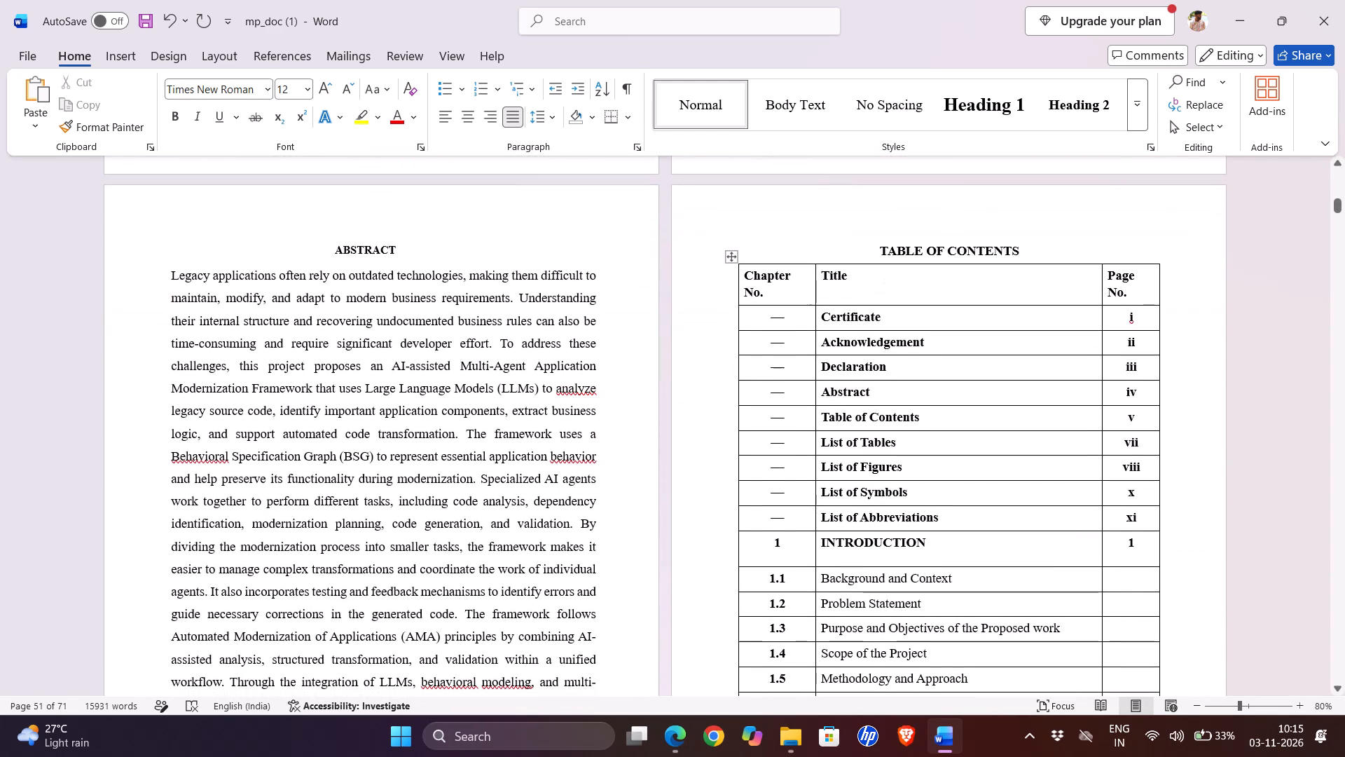
# Save the project report document.
pyautogui.hotkey('ctrl', 's')
pyautogui.hotkey('ctrl', 's')
pyautogui.hotkey('ctrl', 's')
pyautogui.hotkey('ctrl', 's')
pyautogui.hotkey('ctrl', 's')
pyautogui.hotkey('ctrl', 's')
pyautogui.hotkey('ctrl', 's')
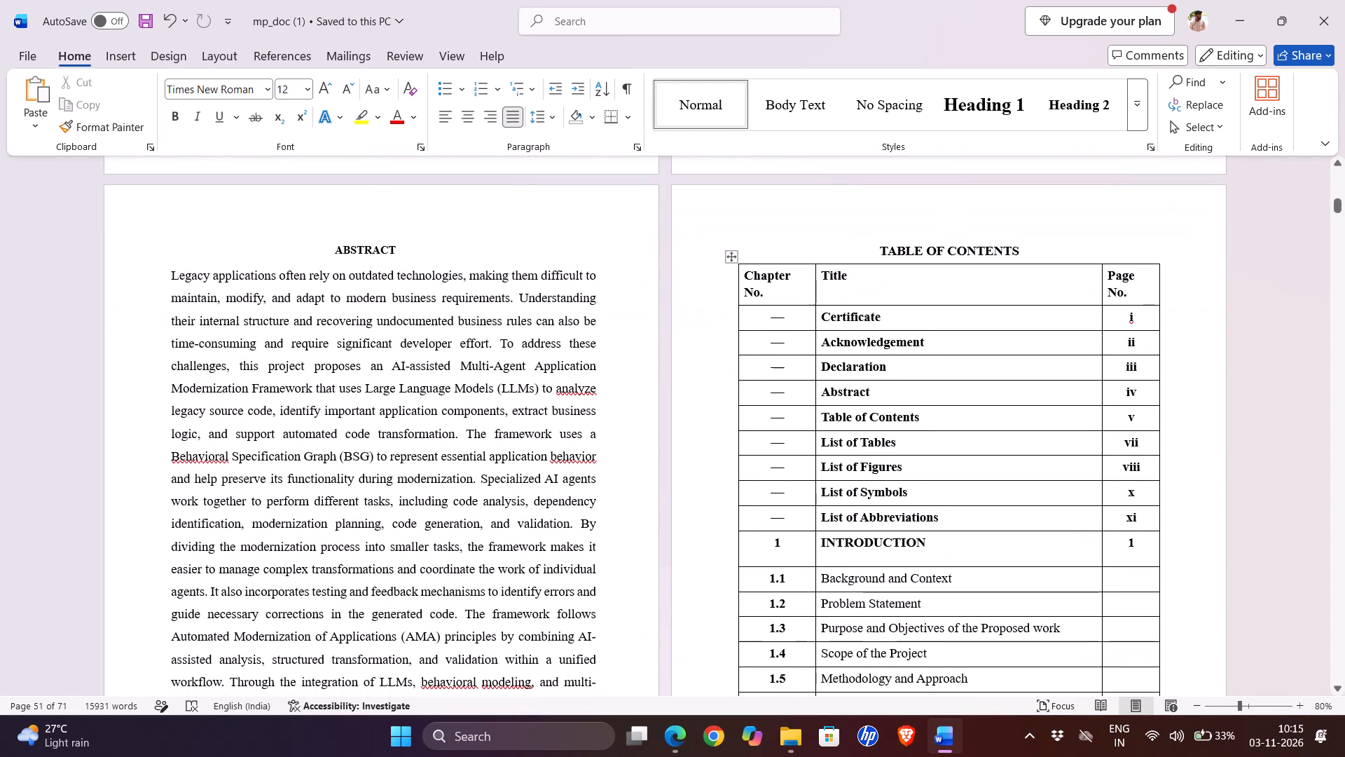
# Review the contents table, the front-matter lists and all of Chapter 1, including the pages around the Figure 1.1 architecture diagram.
pyautogui.scroll(-2, 860, 453)
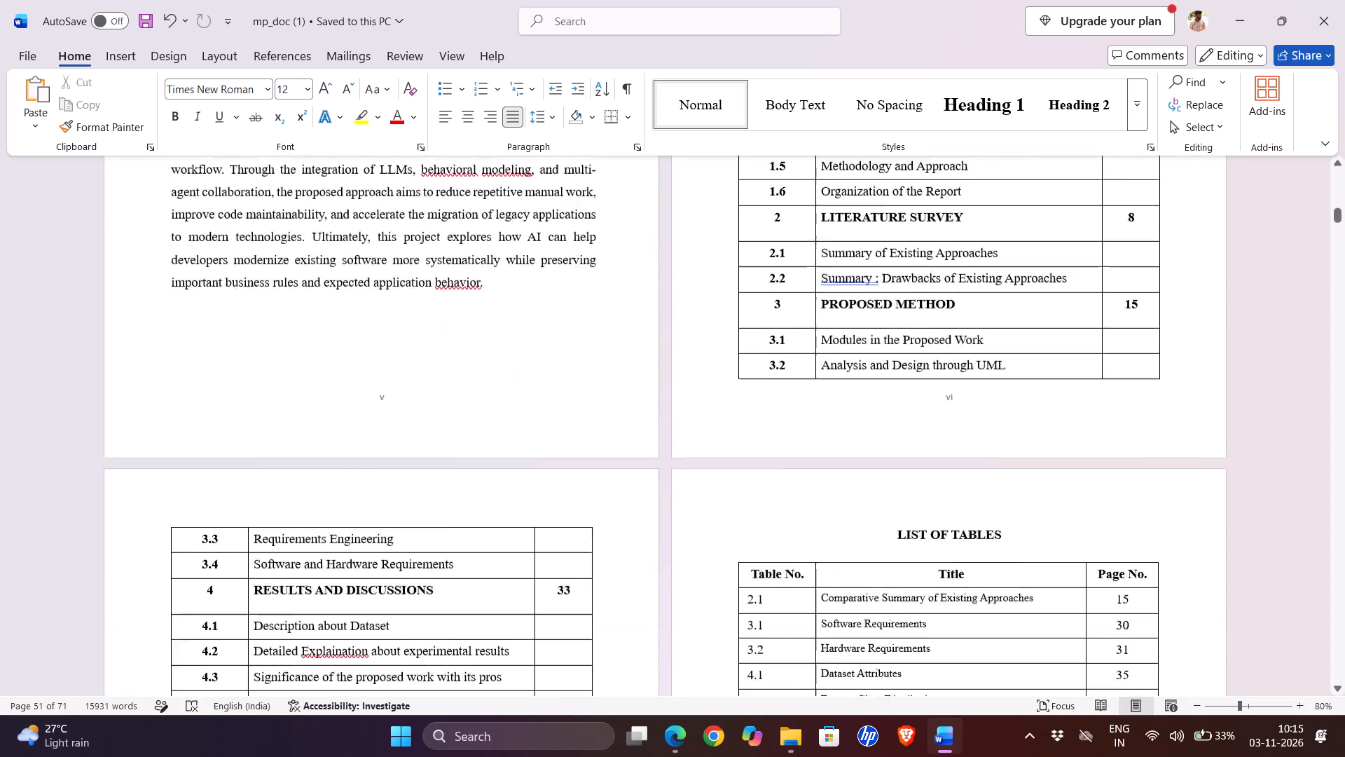
pyautogui.scroll(-6, 860, 453)
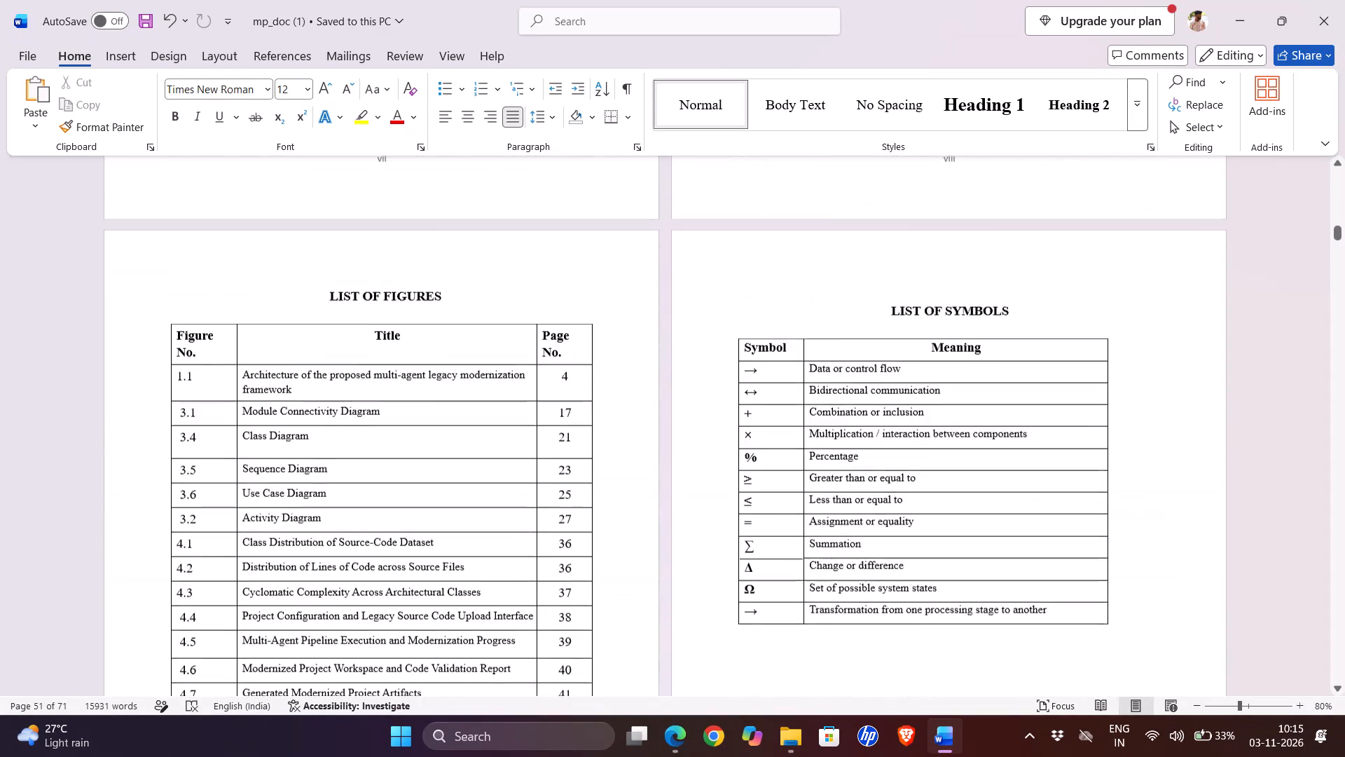
pyautogui.scroll(-6, 860, 453)
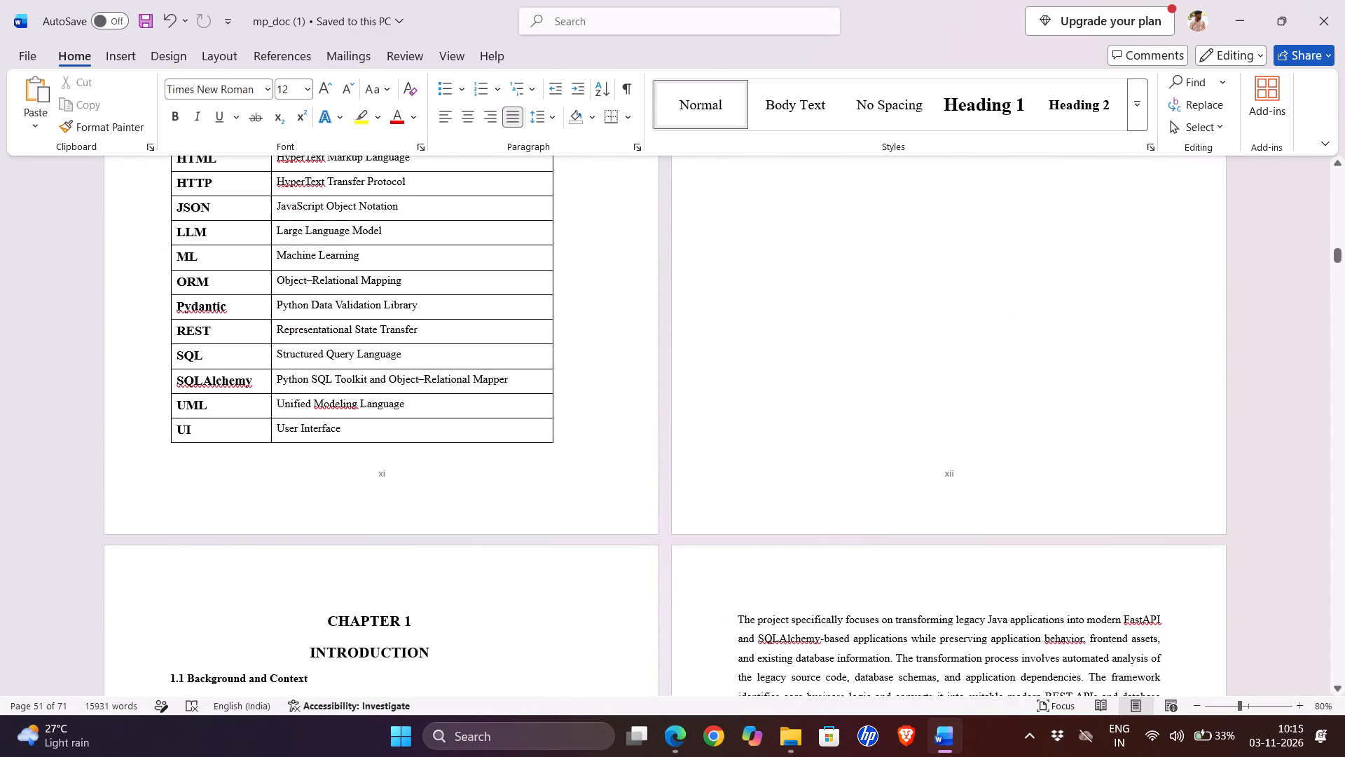
pyautogui.scroll(-6, 860, 453)
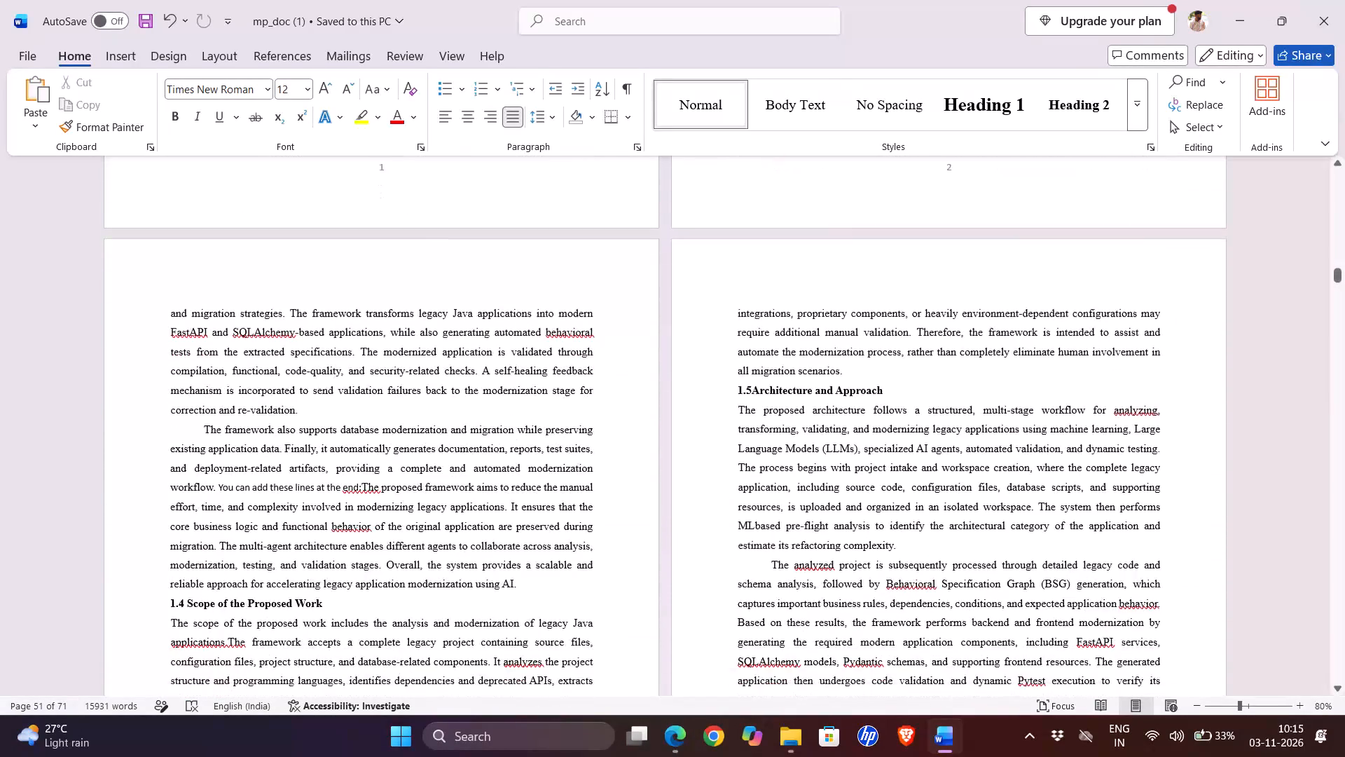
pyautogui.scroll(-2, 860, 453)
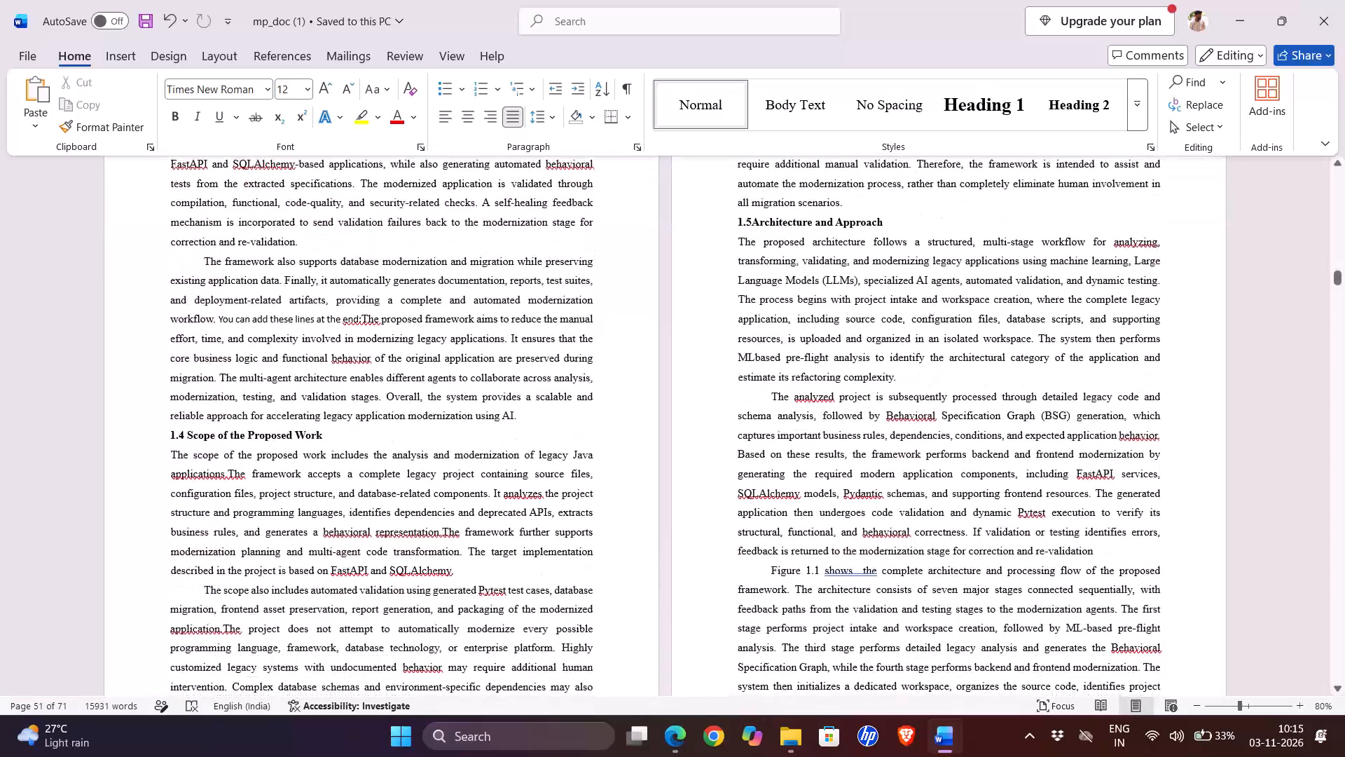
pyautogui.scroll(-1, 860, 453)
pyautogui.scroll(3, 860, 453)
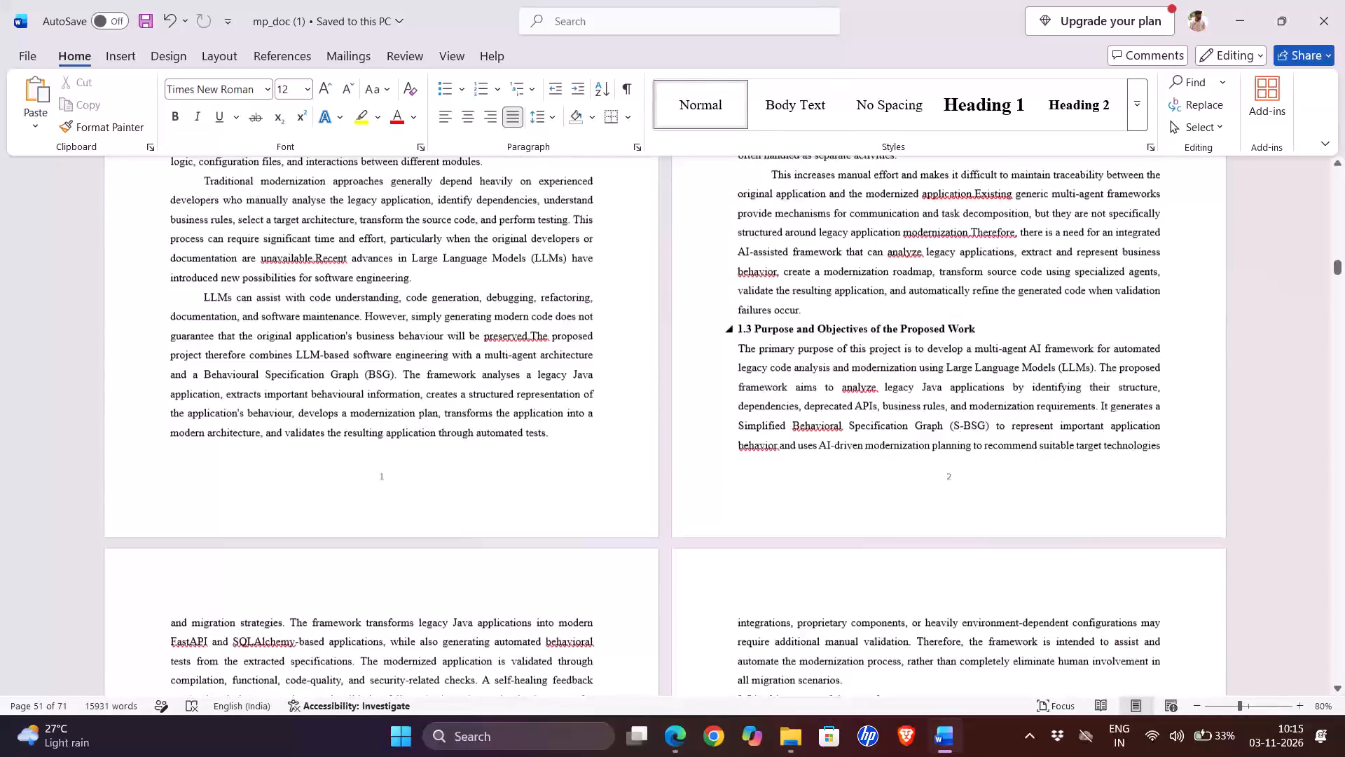
pyautogui.scroll(2, 860, 453)
pyautogui.scroll(-7, 860, 453)
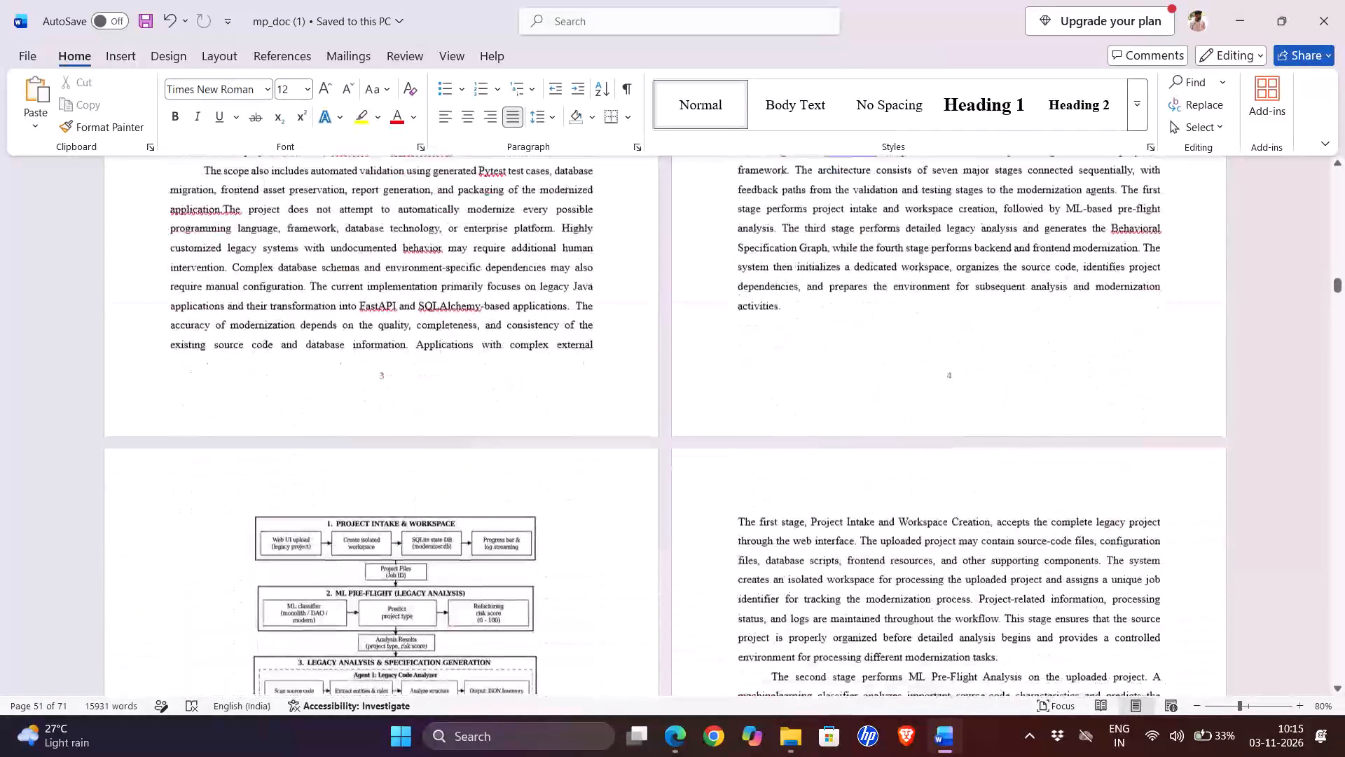
pyautogui.scroll(-5, 860, 453)
pyautogui.scroll(1, 860, 453)
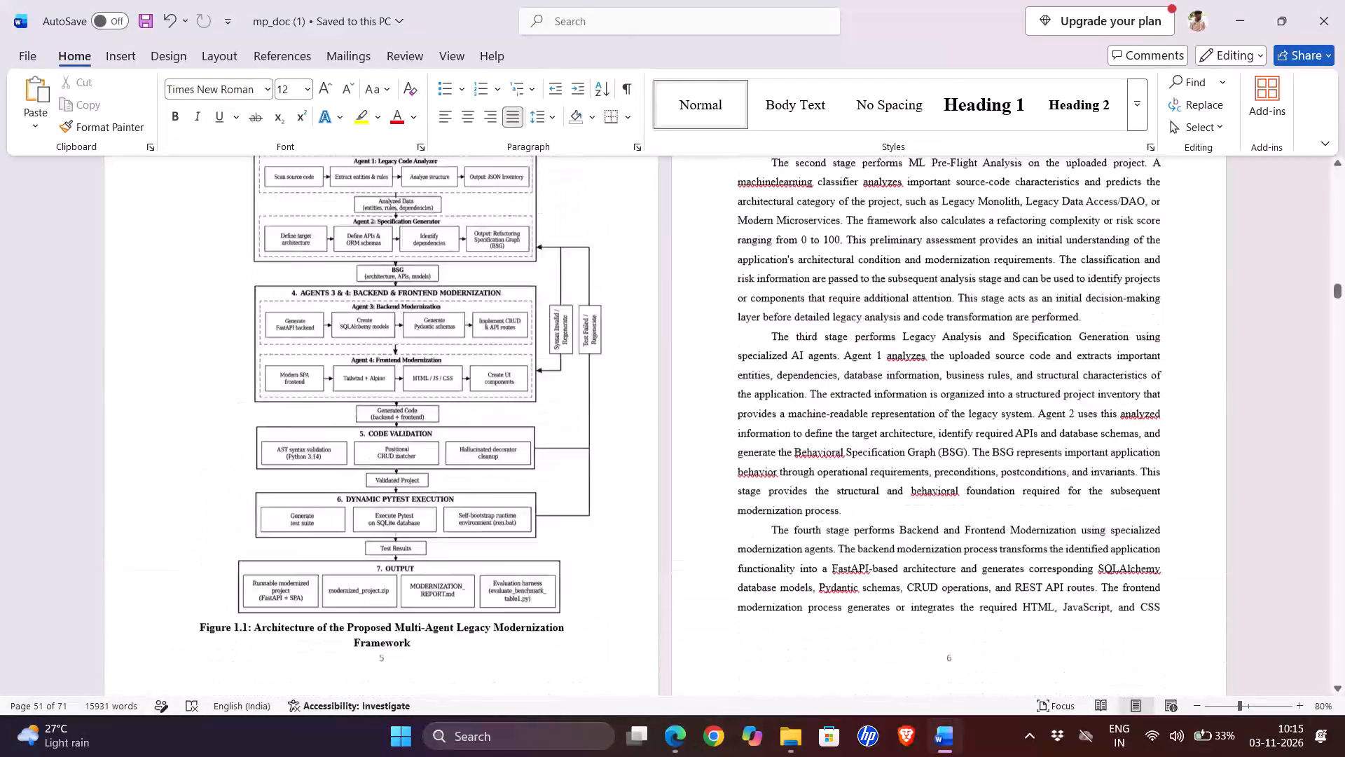
pyautogui.scroll(2, 860, 453)
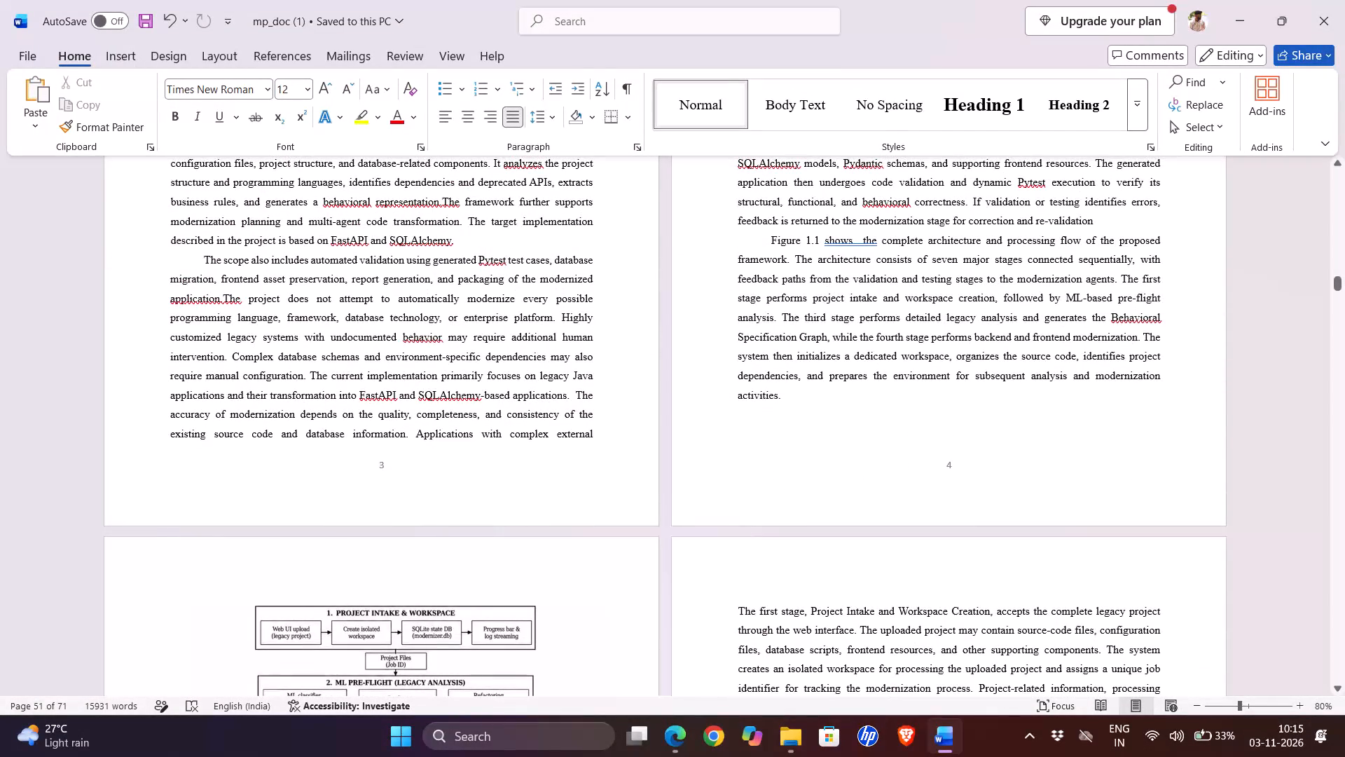
pyautogui.scroll(-6, 864, 298)
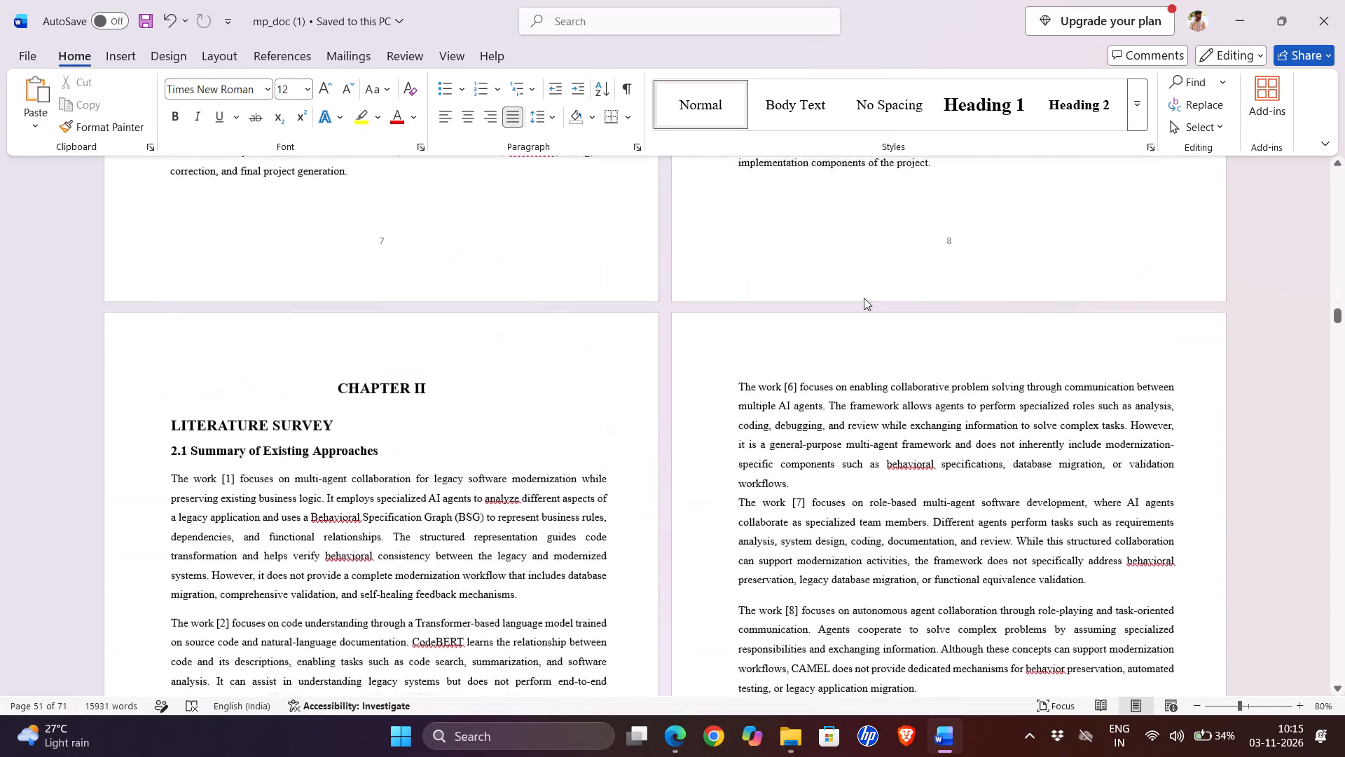
# Review the Chapter II literature survey pages, including Table 2.1 and the section 2.3 summary of drawbacks.
pyautogui.scroll(-1, 864, 298)
pyautogui.scroll(1, 864, 298)
pyautogui.scroll(-1, 864, 298)
pyautogui.scroll(1, 864, 298)
pyautogui.scroll(-3, 864, 298)
pyautogui.scroll(1, 864, 298)
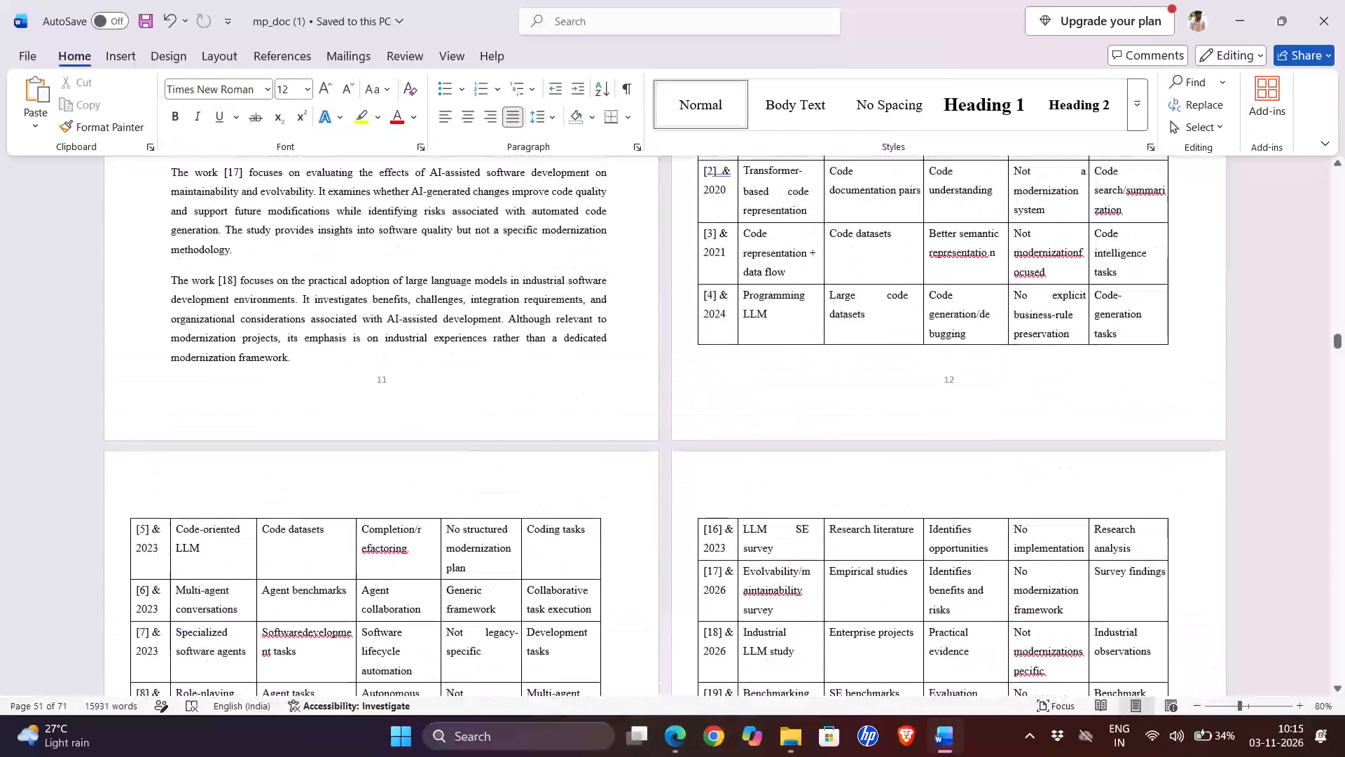
pyautogui.scroll(4, 864, 298)
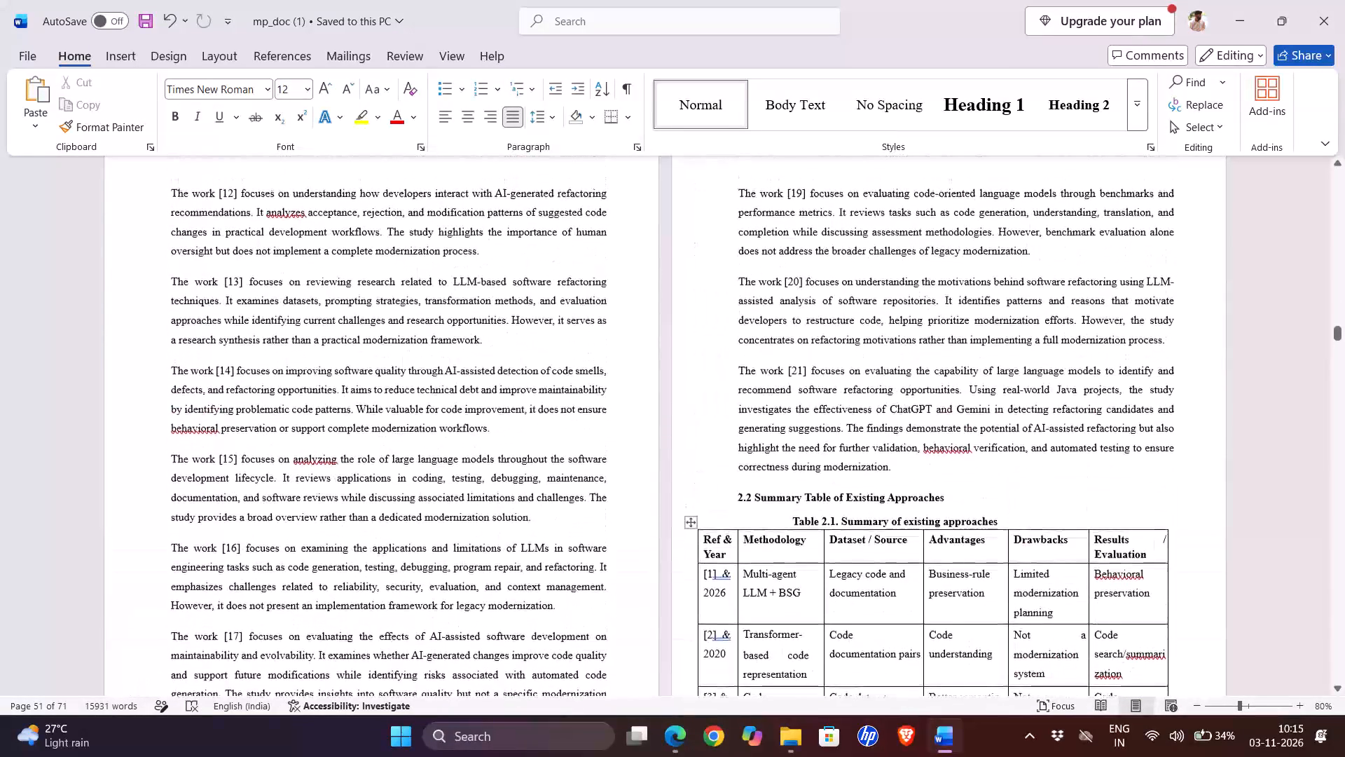
pyautogui.scroll(-5, 864, 298)
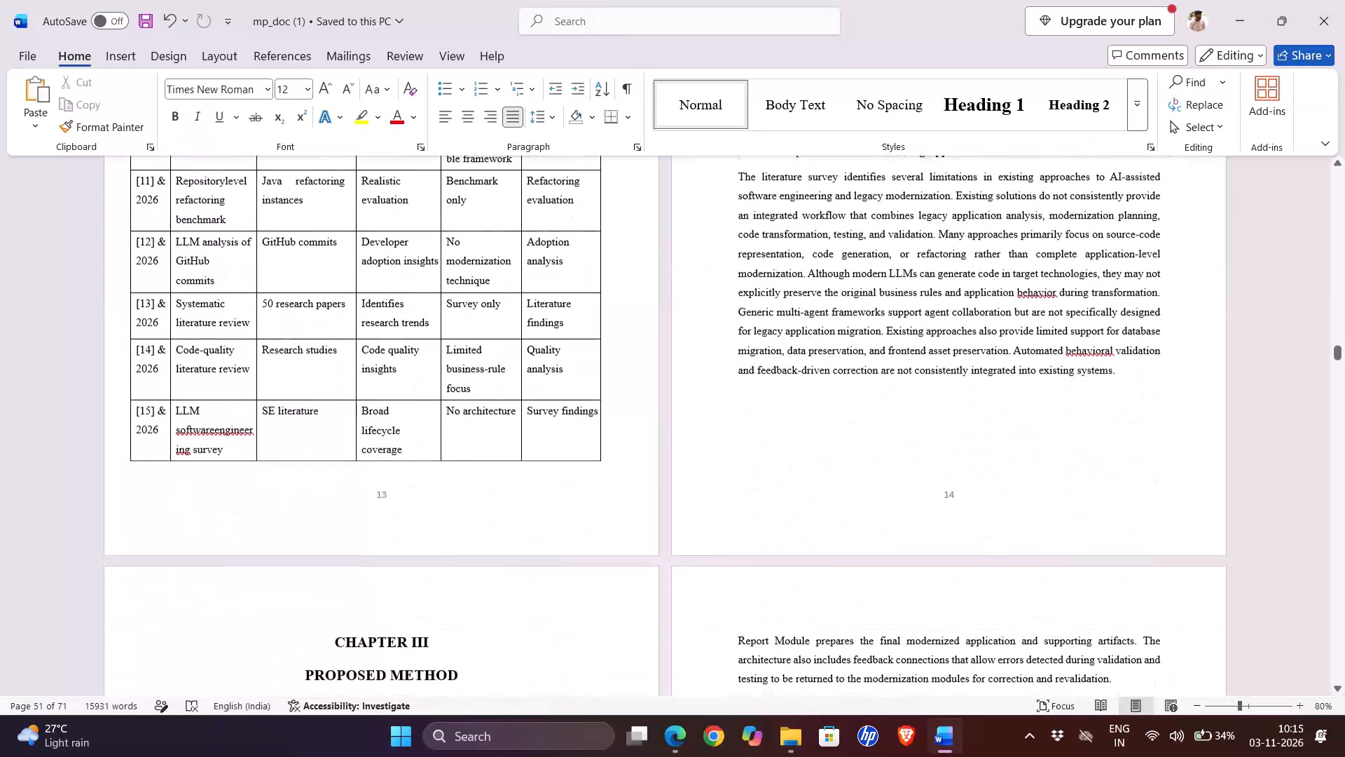
pyautogui.scroll(2, 864, 298)
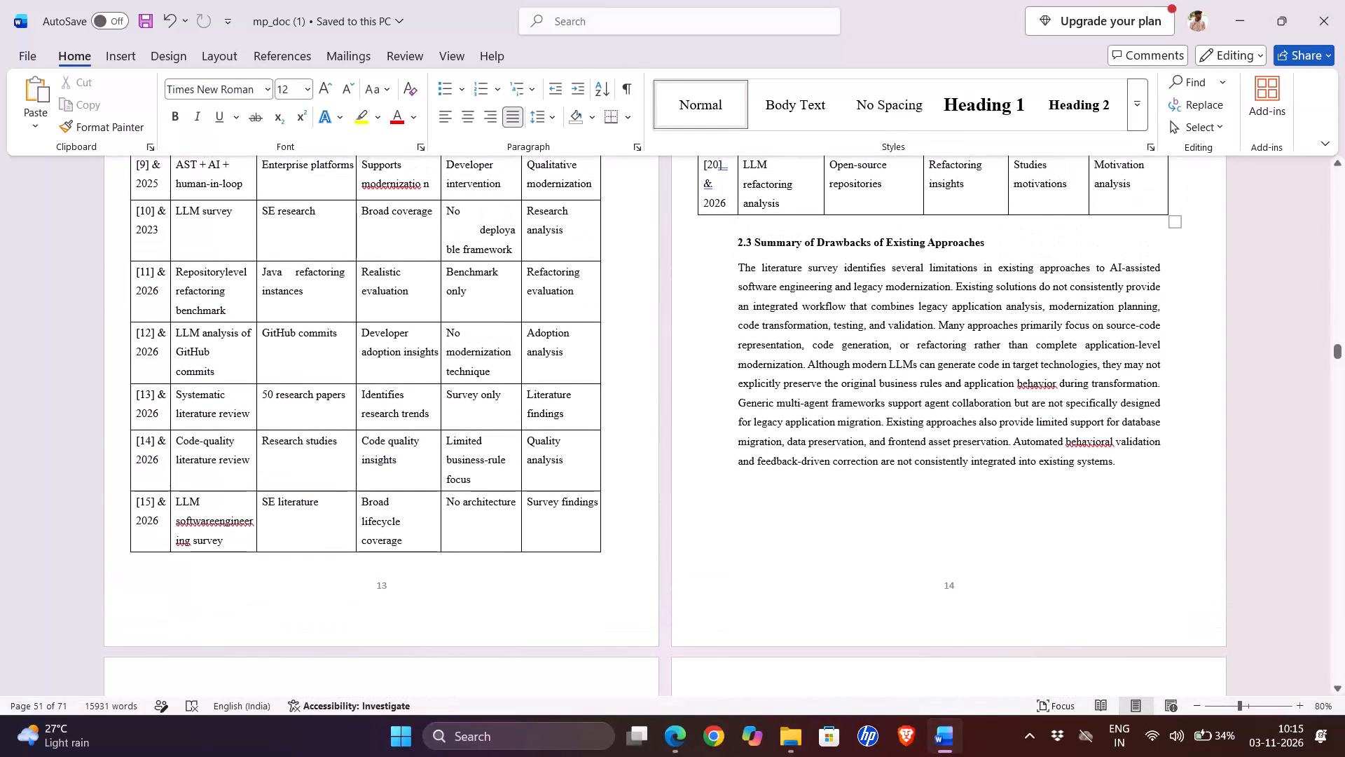
# Review the first part of Chapter III, from the module connectivity diagram through the class diagram to the Figure 3.3 sequence diagram.
pyautogui.scroll(-2, 864, 298)
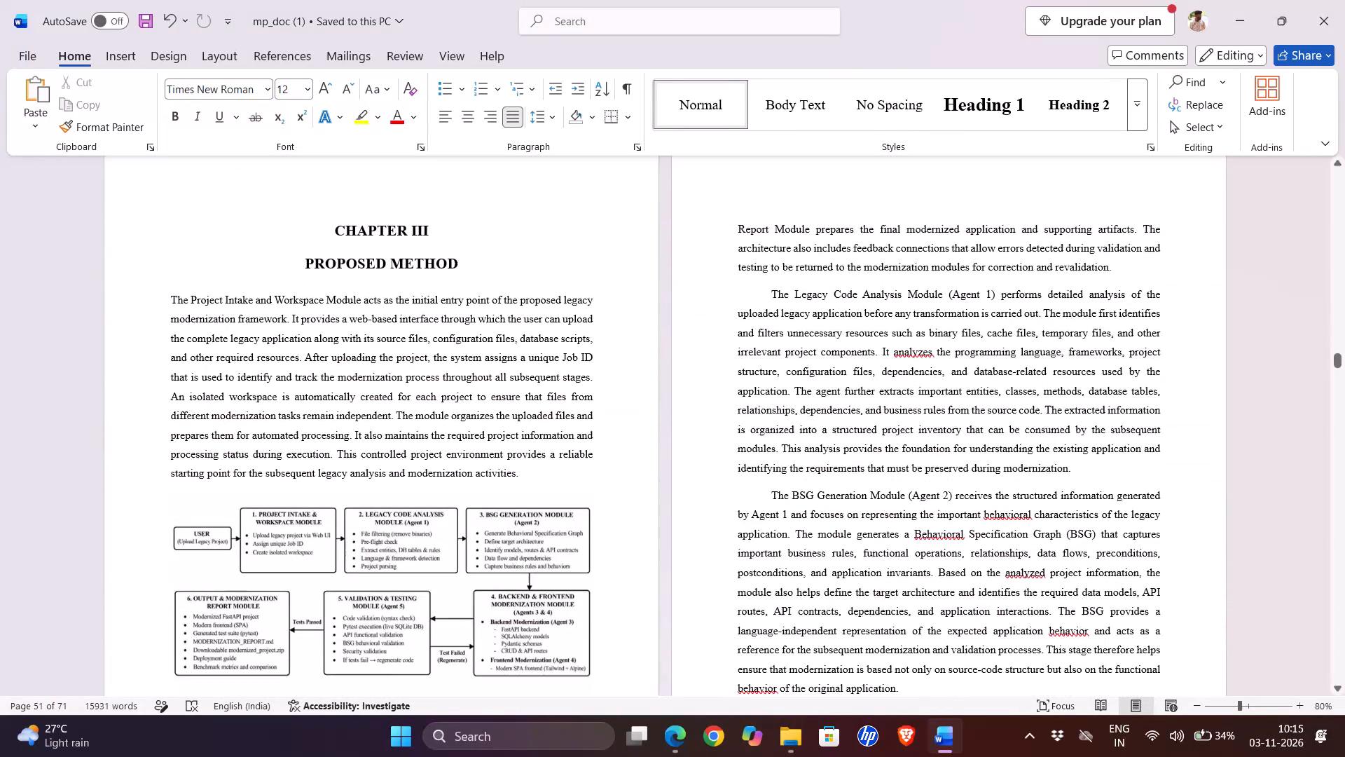
pyautogui.scroll(-2, 864, 298)
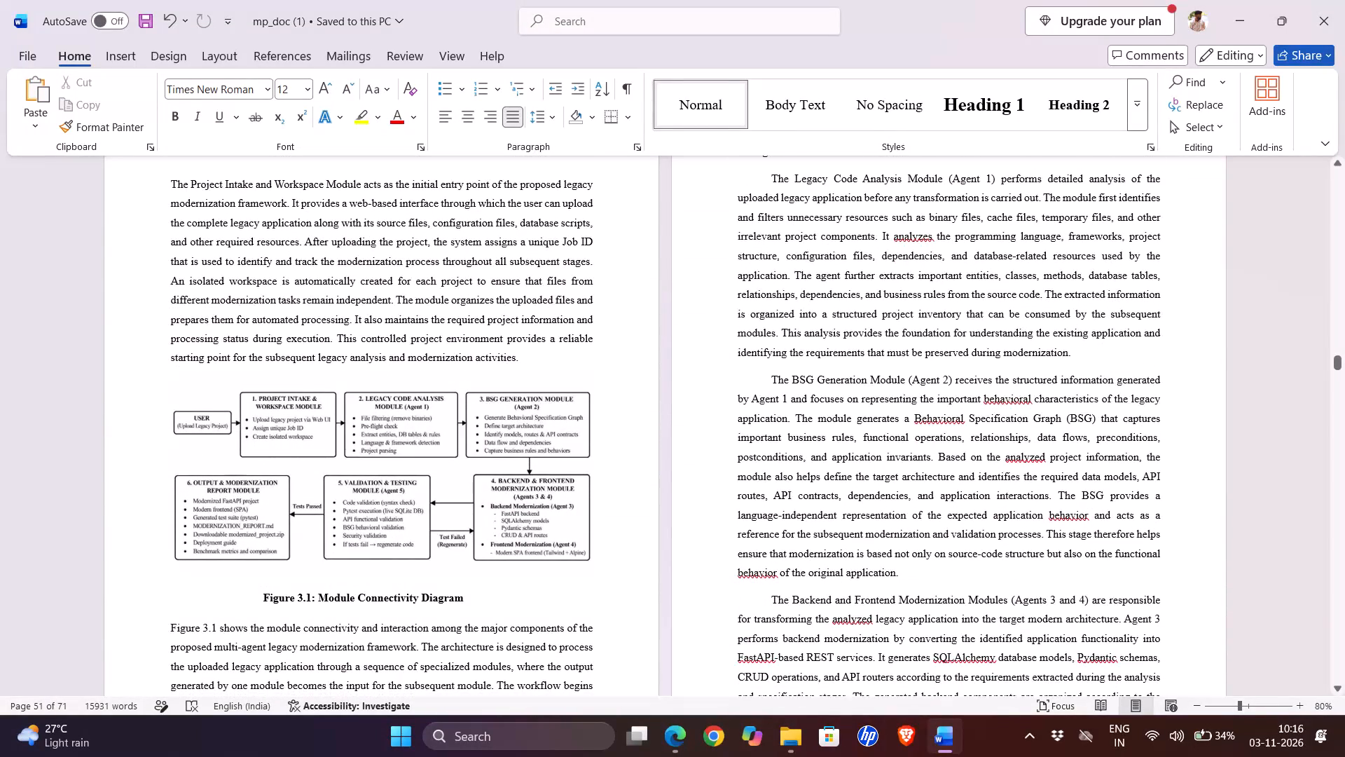
pyautogui.scroll(-6, 808, 383)
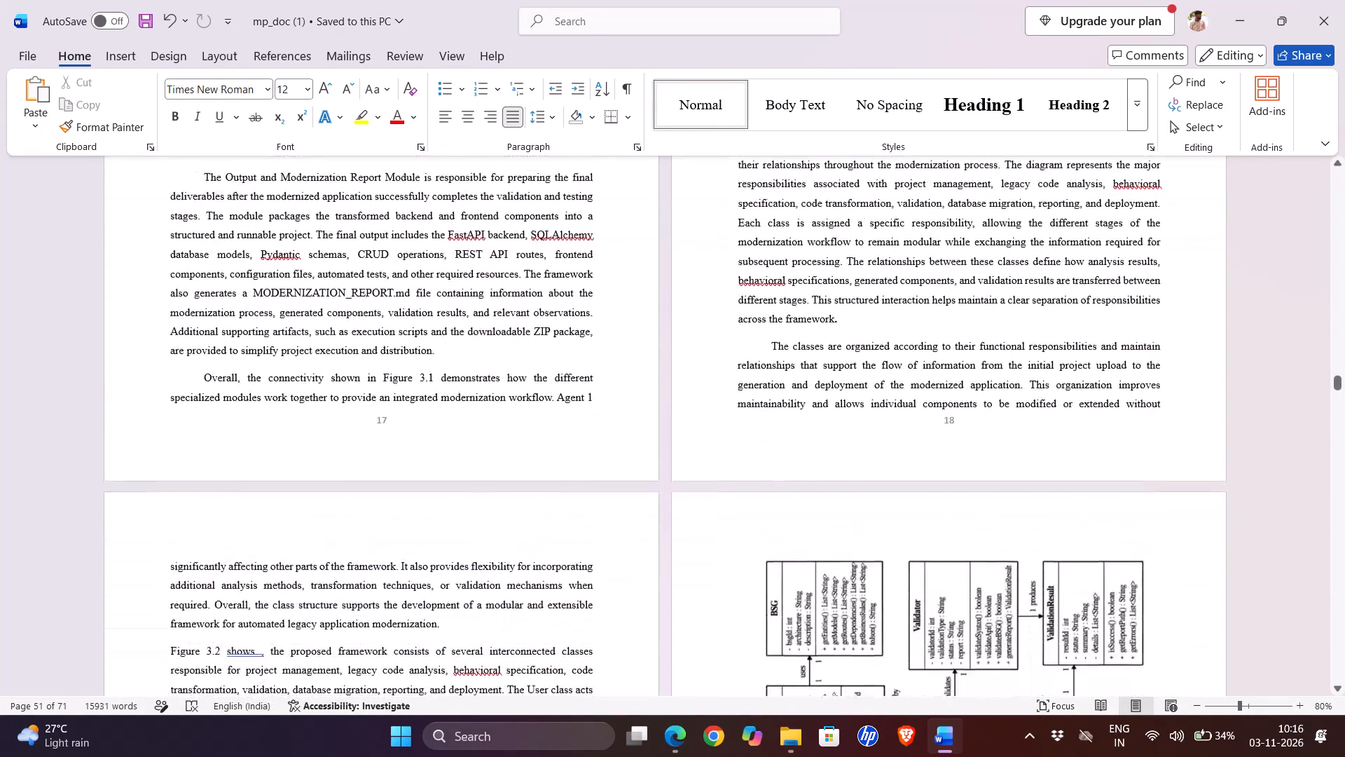
pyautogui.scroll(-4, 808, 383)
pyautogui.scroll(1, 808, 383)
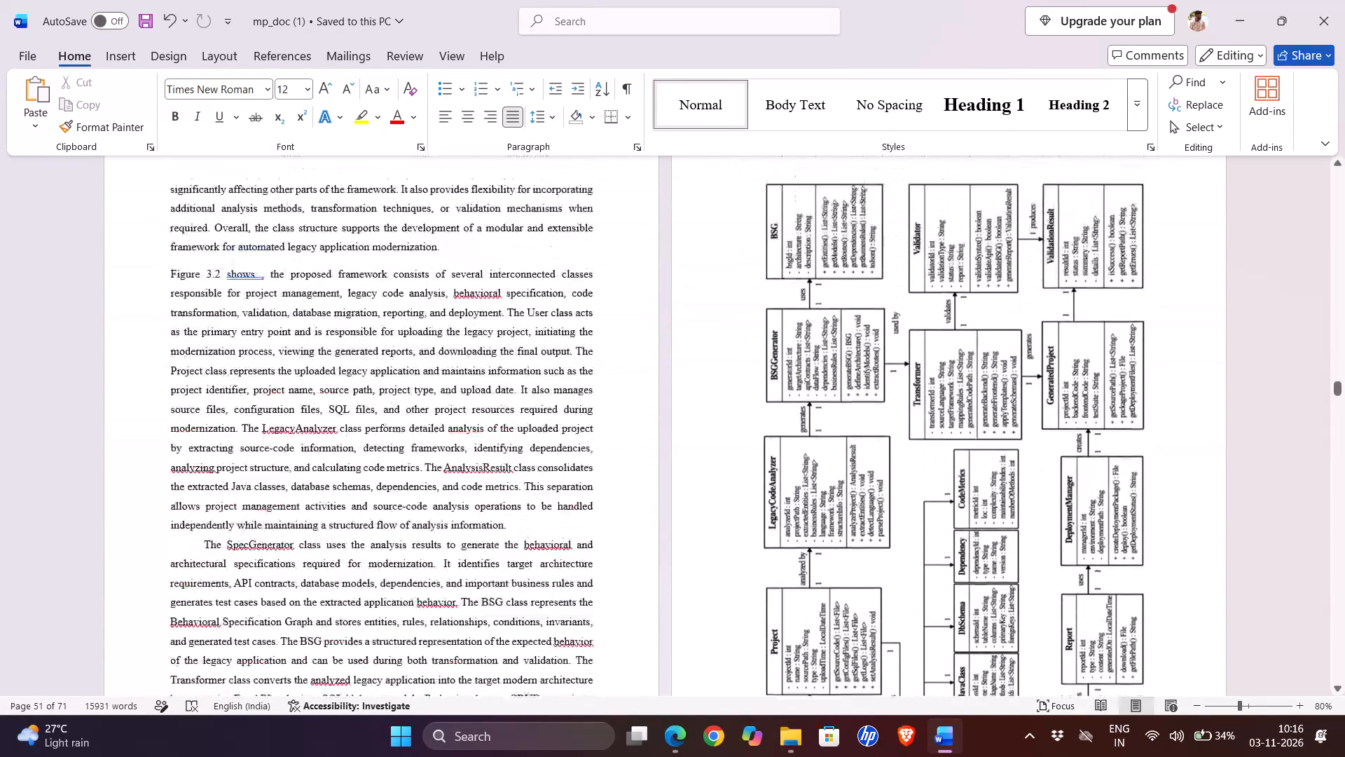
pyautogui.scroll(1, 808, 383)
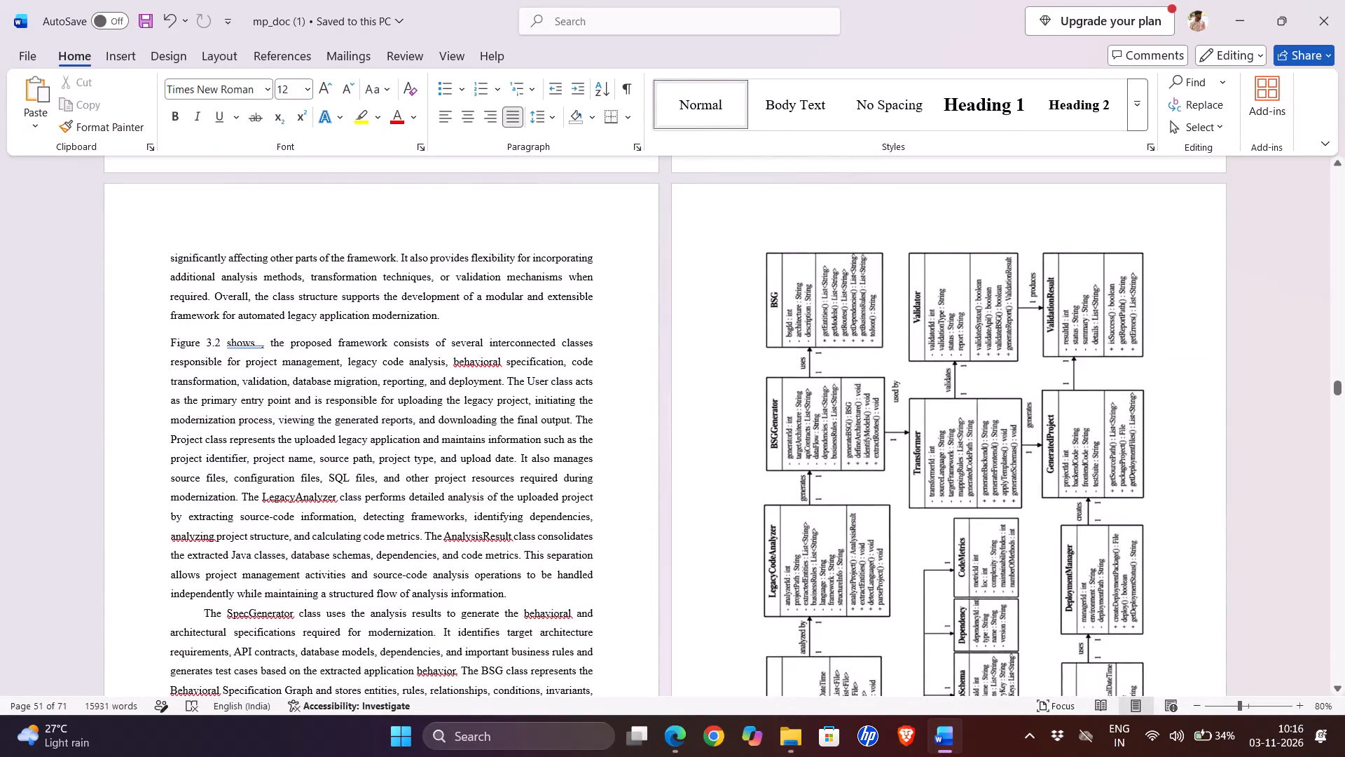
pyautogui.scroll(-4, 495, 404)
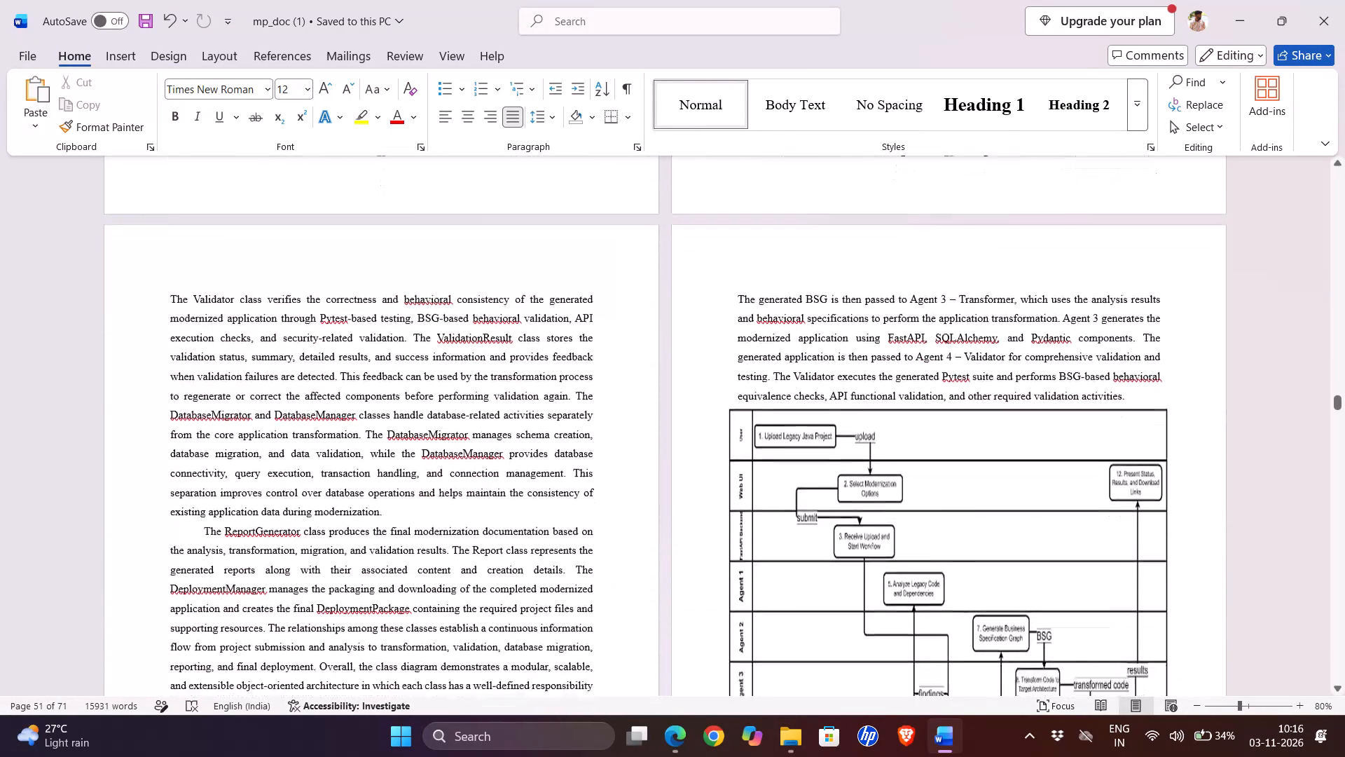
pyautogui.scroll(-2, 495, 404)
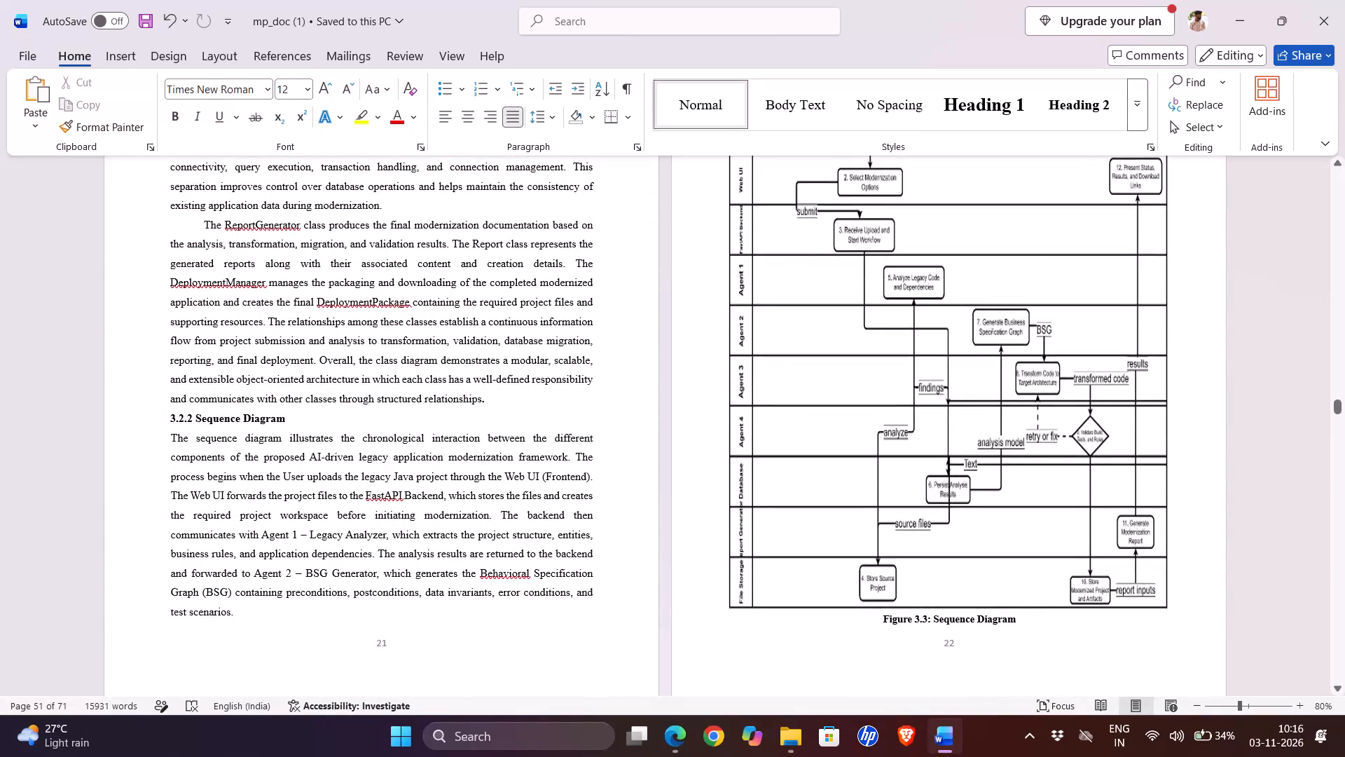
pyautogui.scroll(-1, 583, 497)
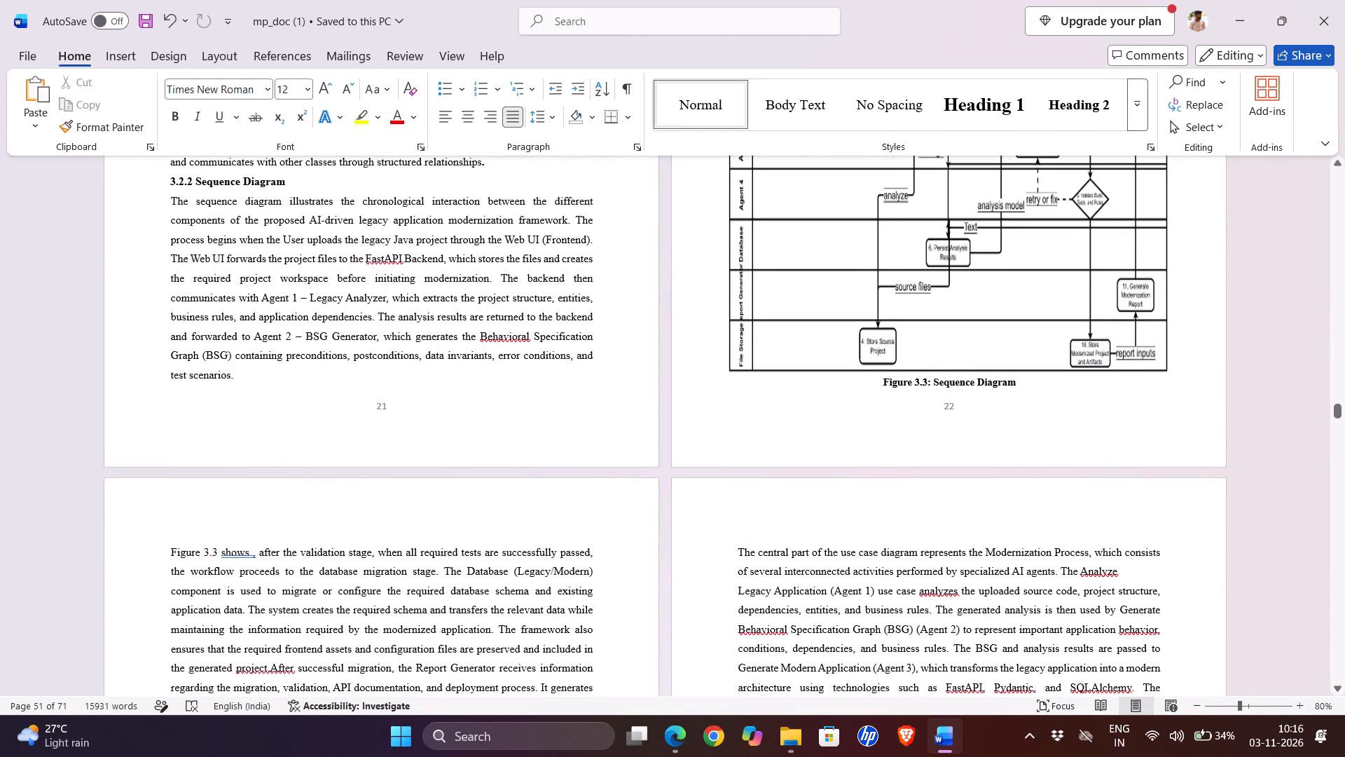
# Review the rest of Chapter III, from the use case and activity diagrams through the requirements sections to the start of Chapter IV.
pyautogui.scroll(-4, 502, 581)
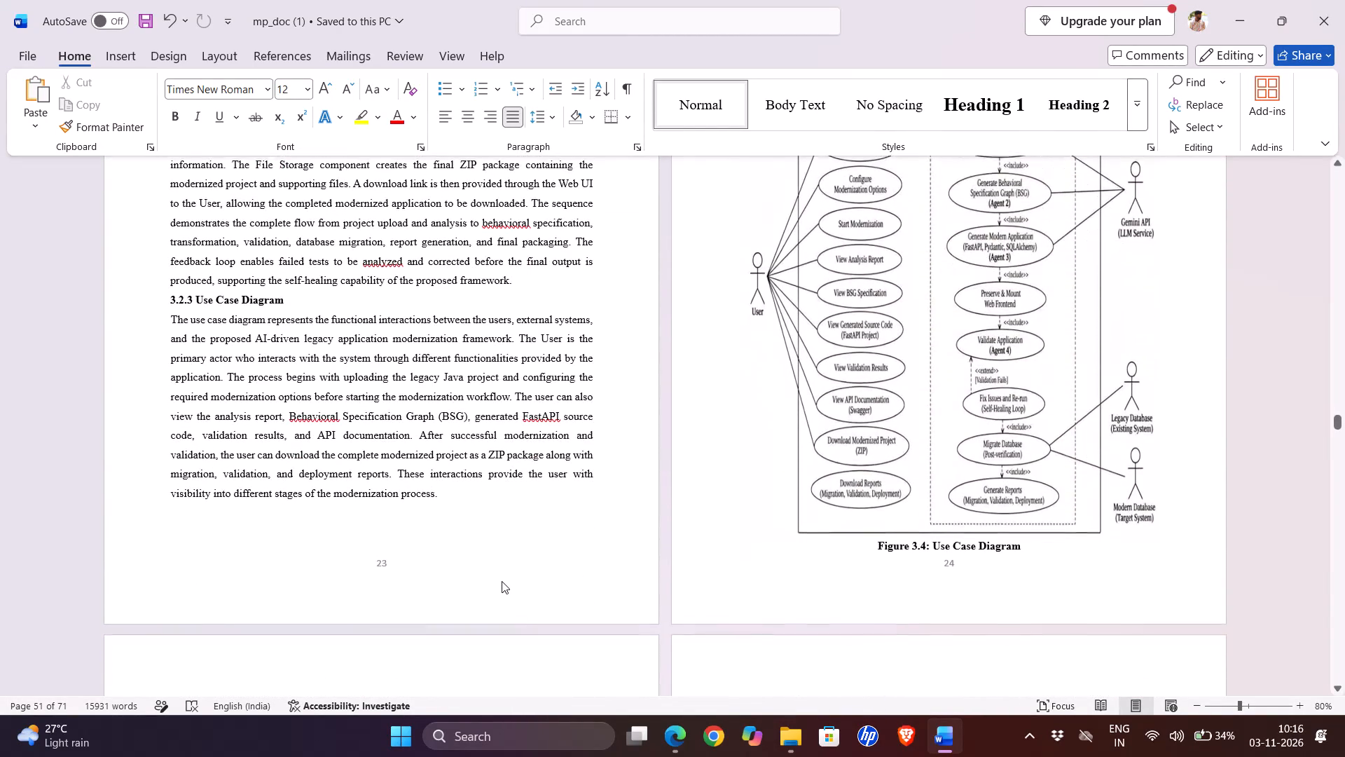
pyautogui.scroll(-1, 502, 581)
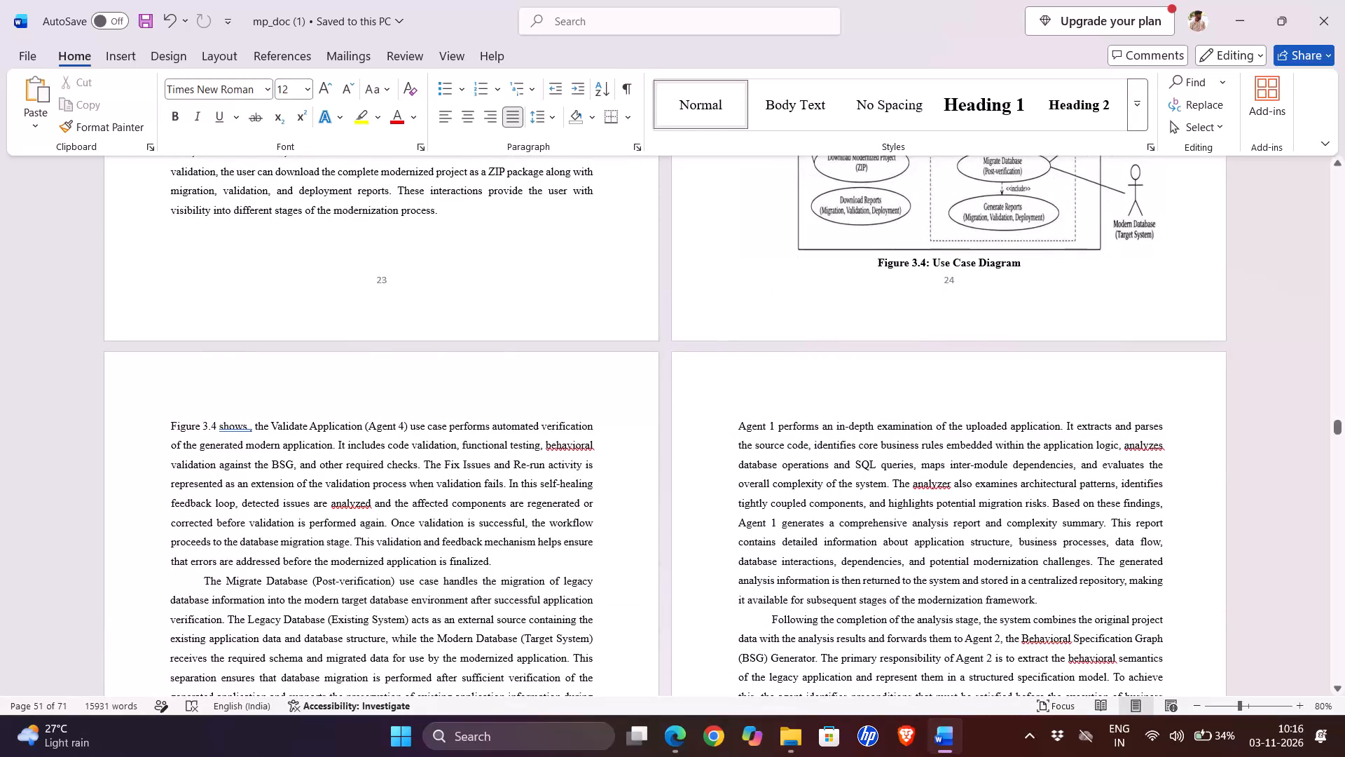
pyautogui.scroll(-3, 473, 545)
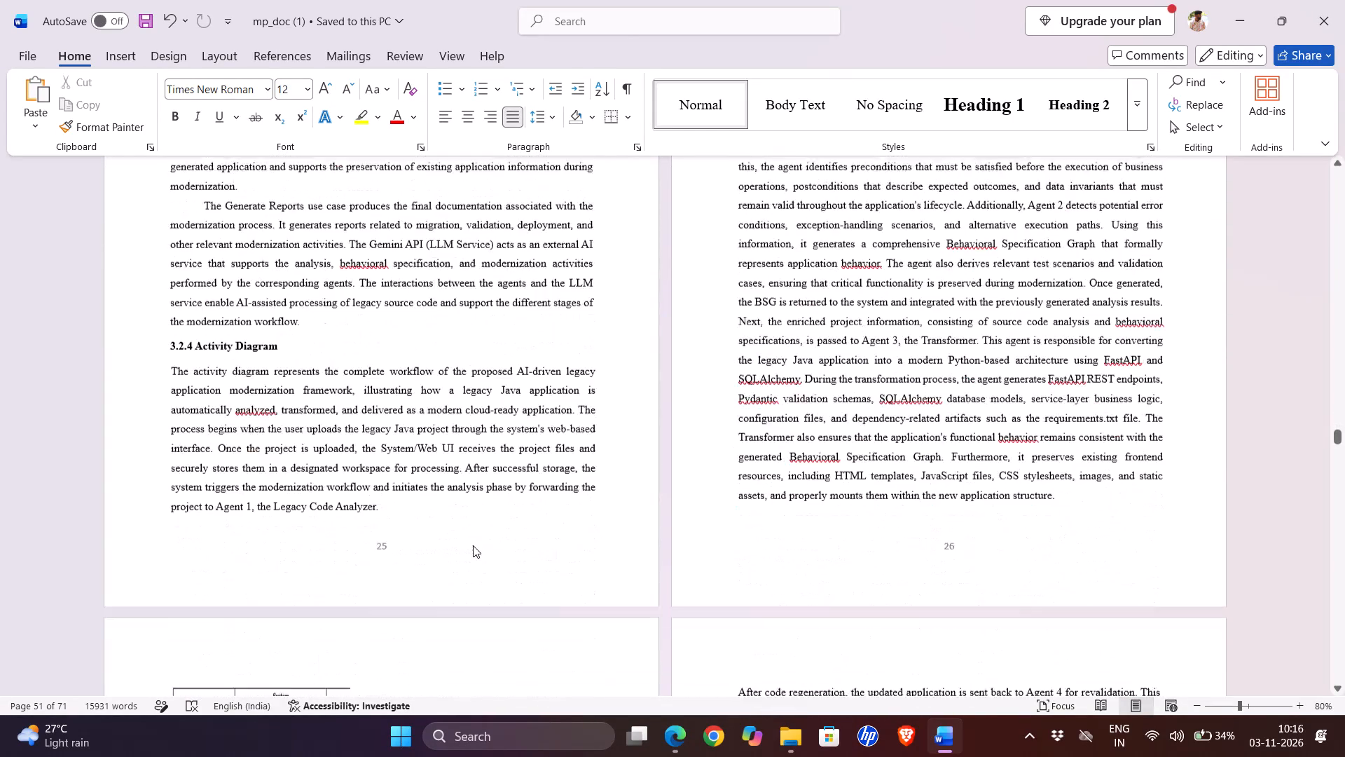
pyautogui.scroll(-4, 473, 545)
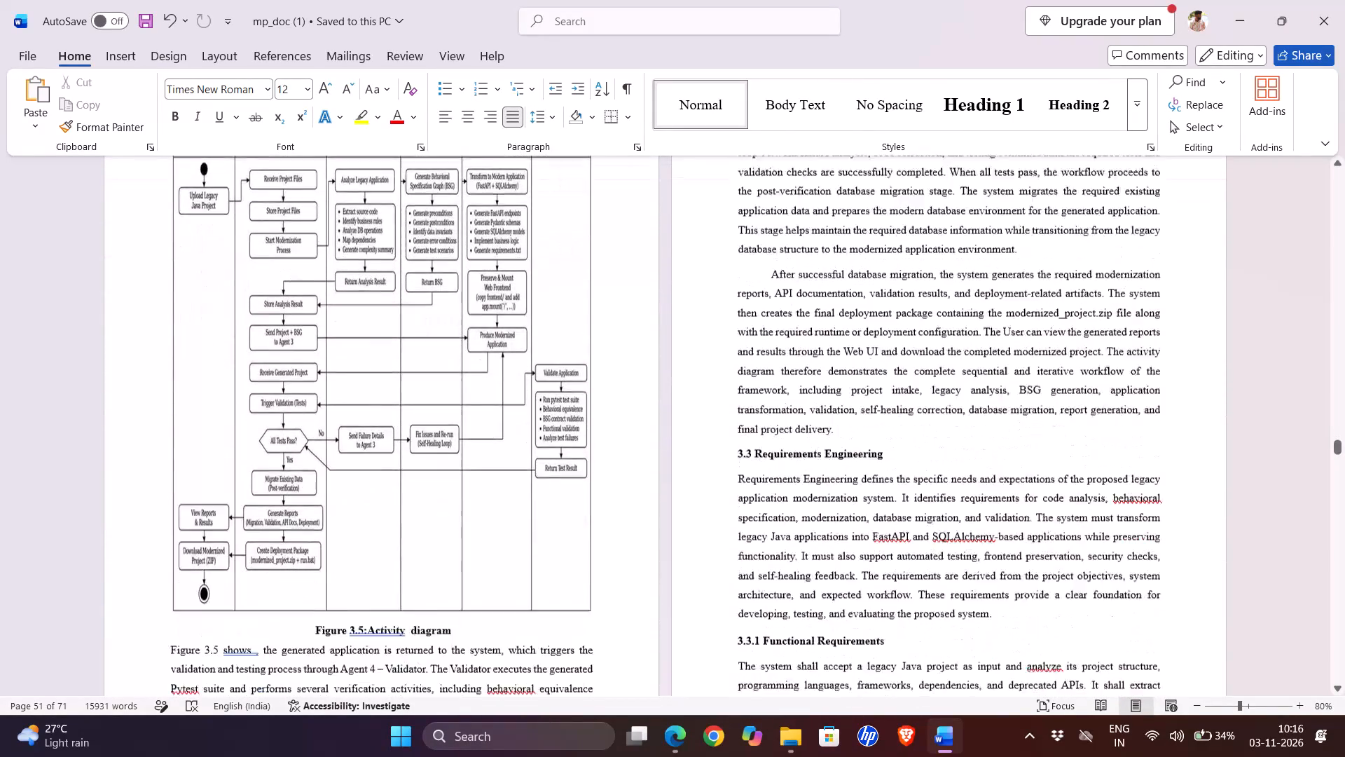
pyautogui.scroll(-2, 473, 545)
pyautogui.scroll(-2, 289, 567)
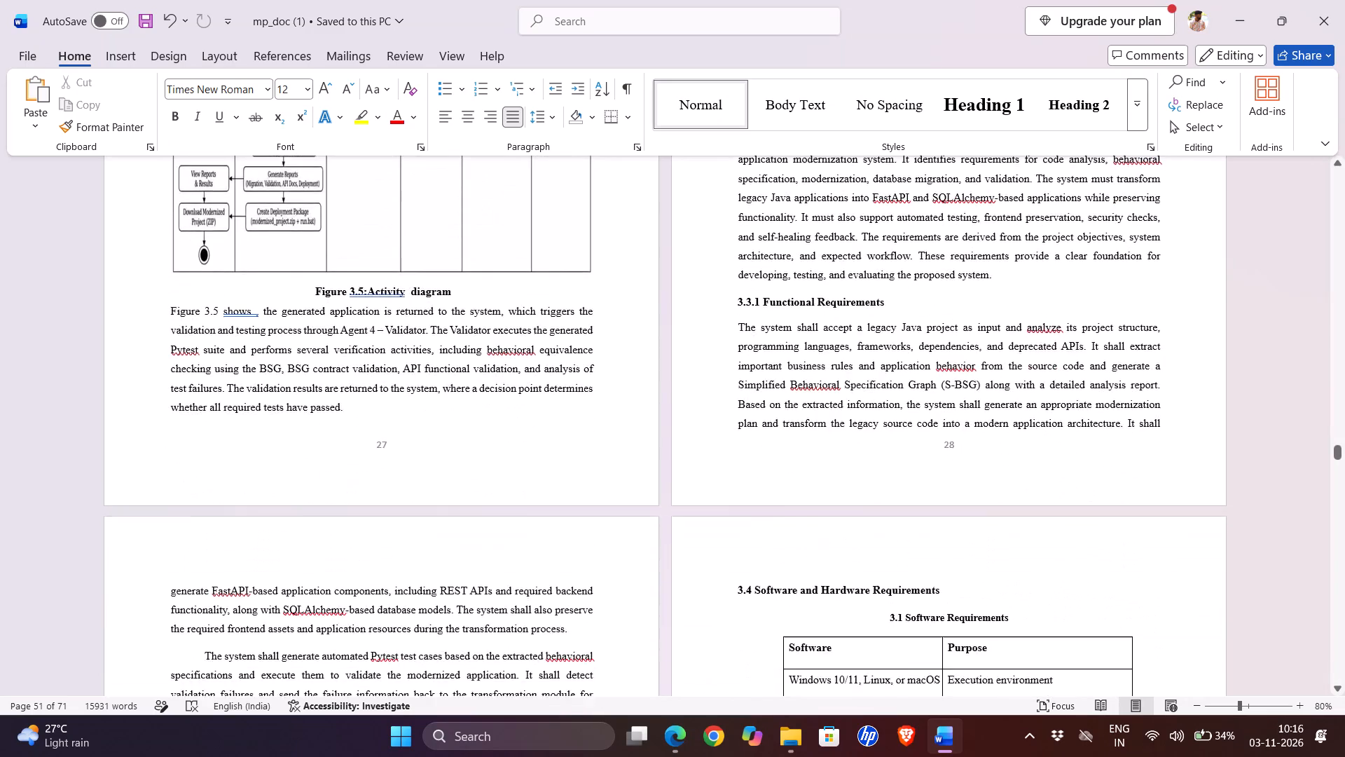
pyautogui.scroll(-4, 289, 567)
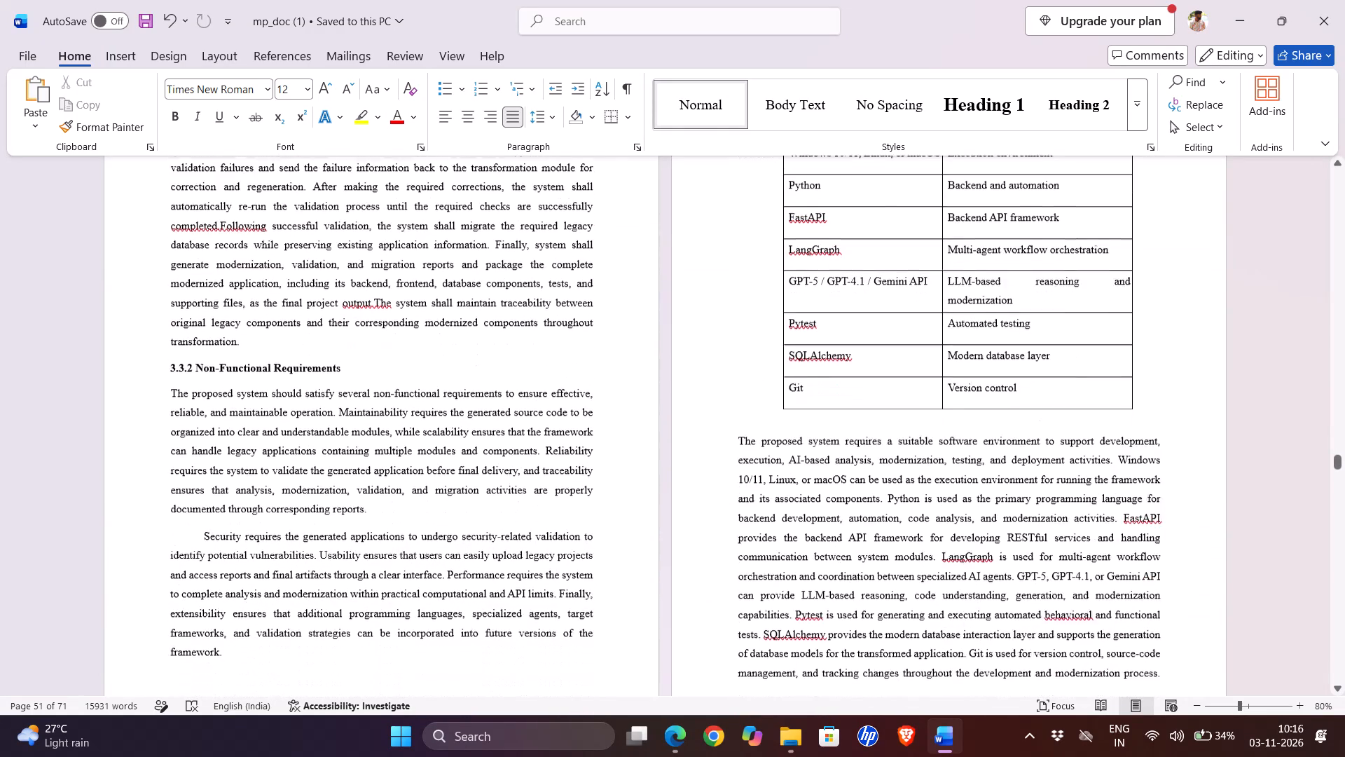
pyautogui.scroll(-4, 289, 567)
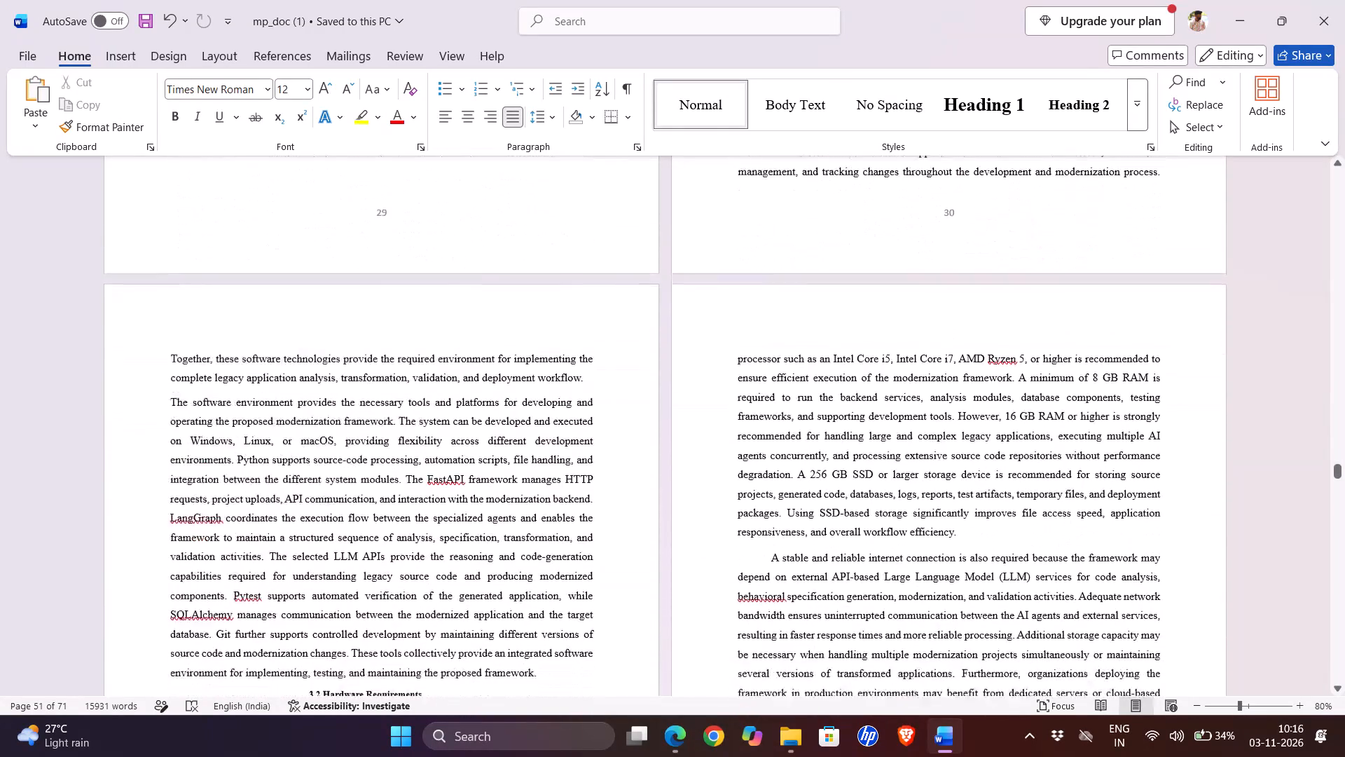
pyautogui.scroll(-4, 289, 567)
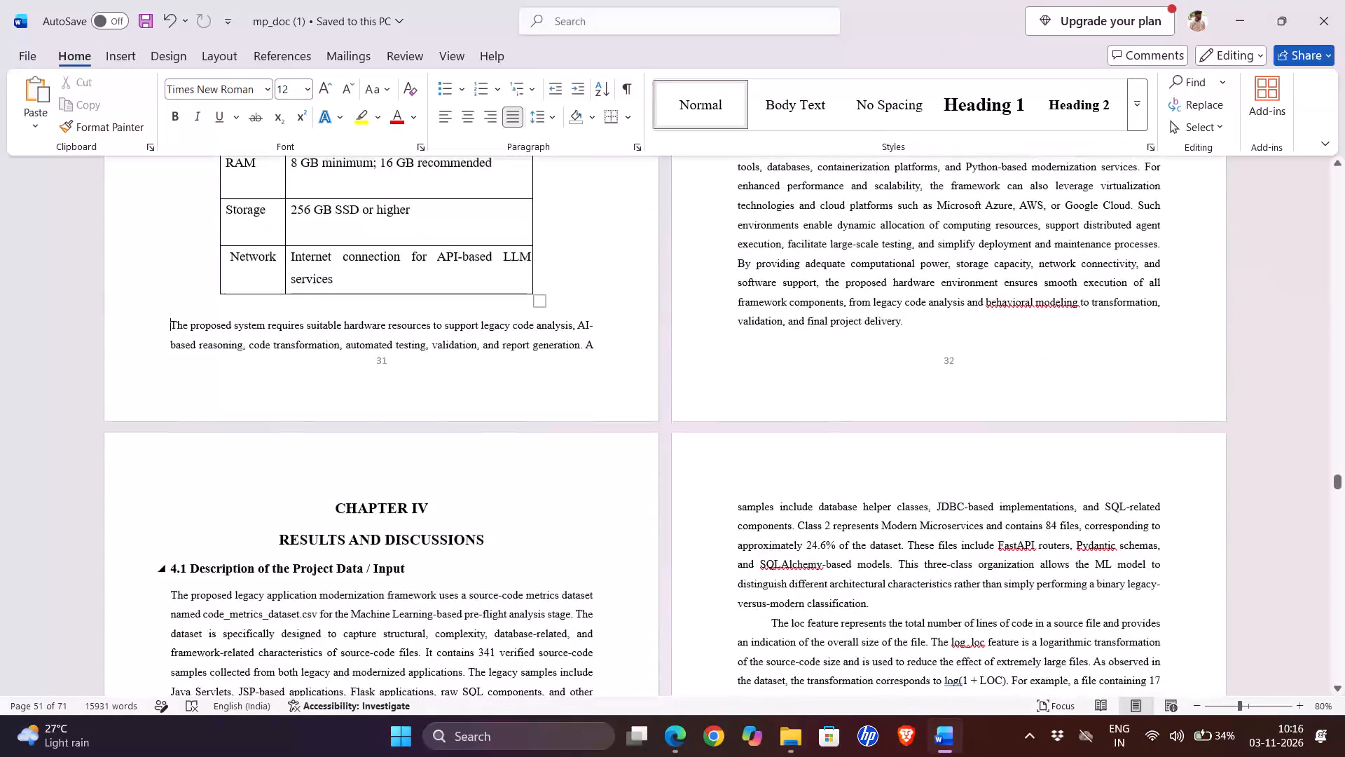
# Review Chapter IV from the dataset description and tables through Figures 4.1 to 4.7 to the start of section 4.2.2.
pyautogui.scroll(-4, 289, 567)
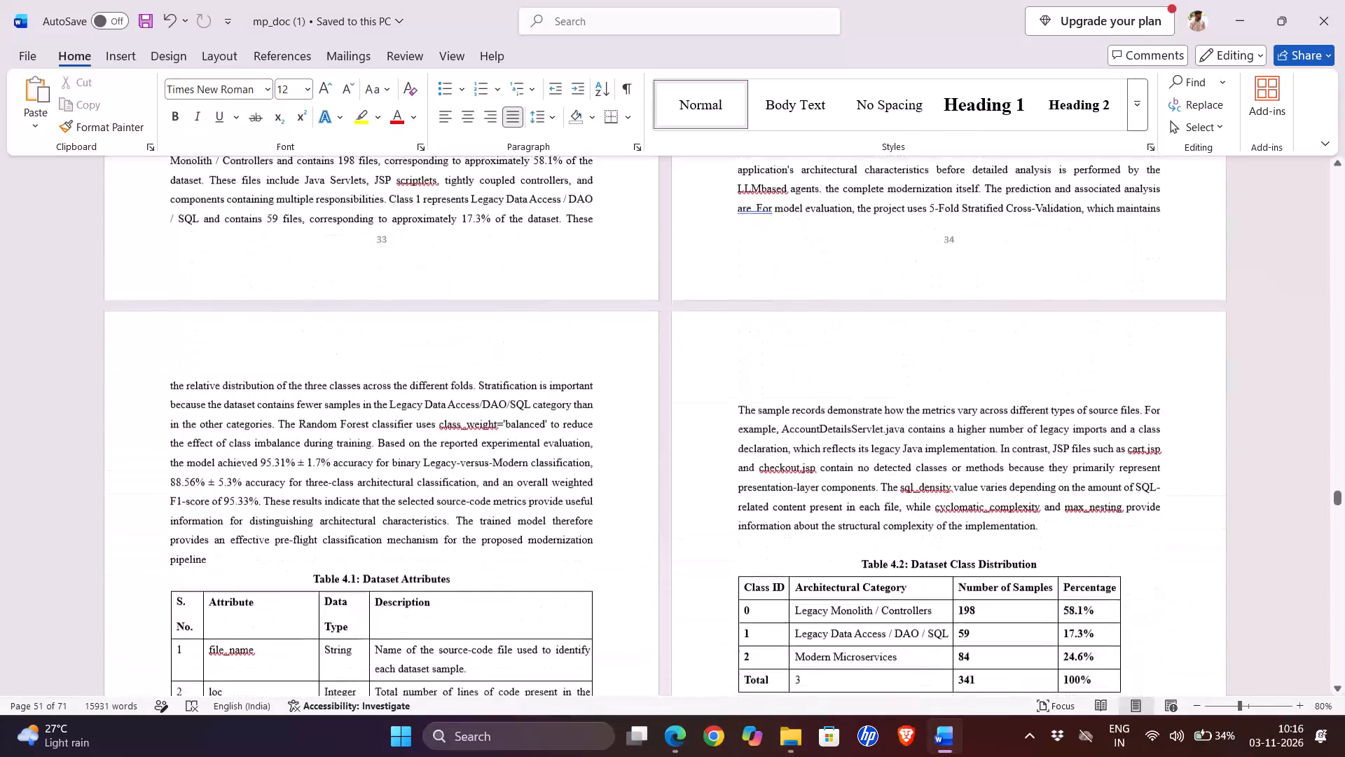
pyautogui.scroll(-5, 289, 567)
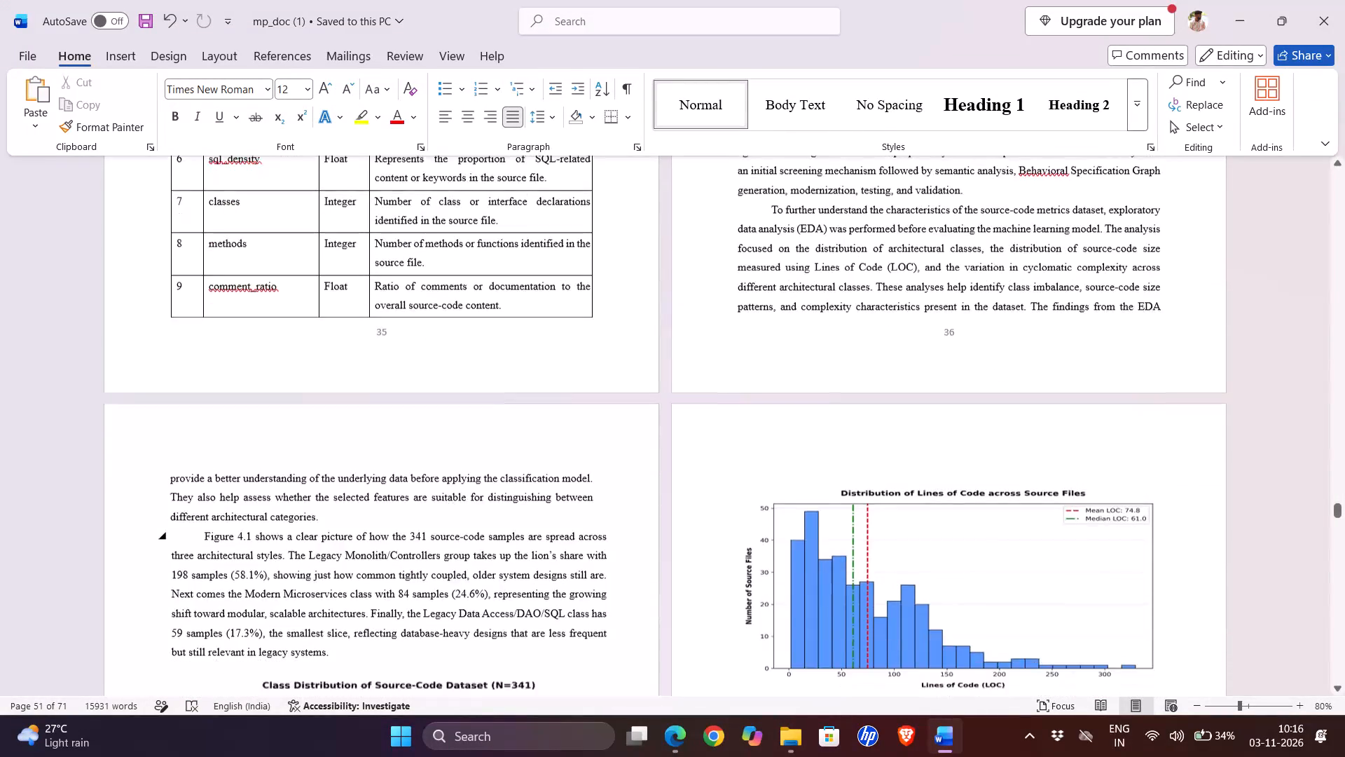
pyautogui.scroll(-1, 289, 567)
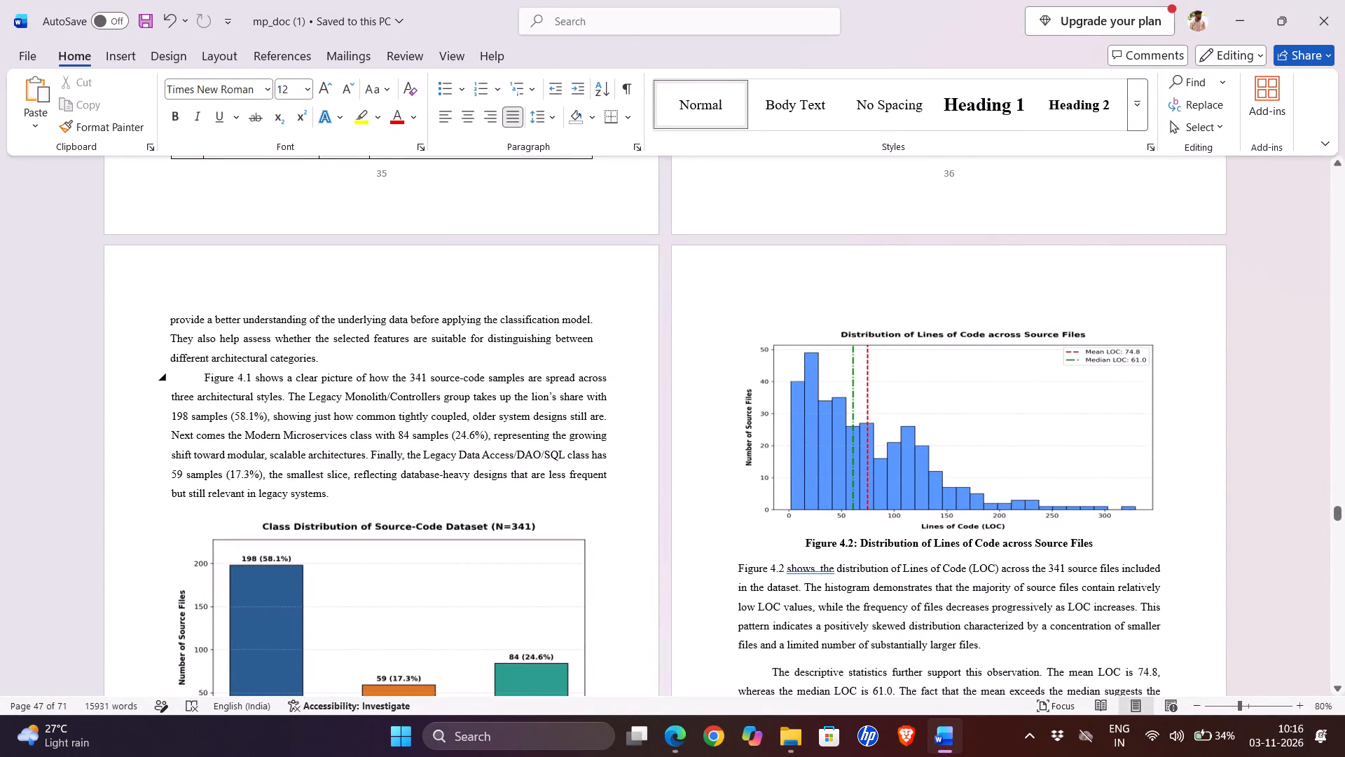
pyautogui.scroll(-1, 307, 437)
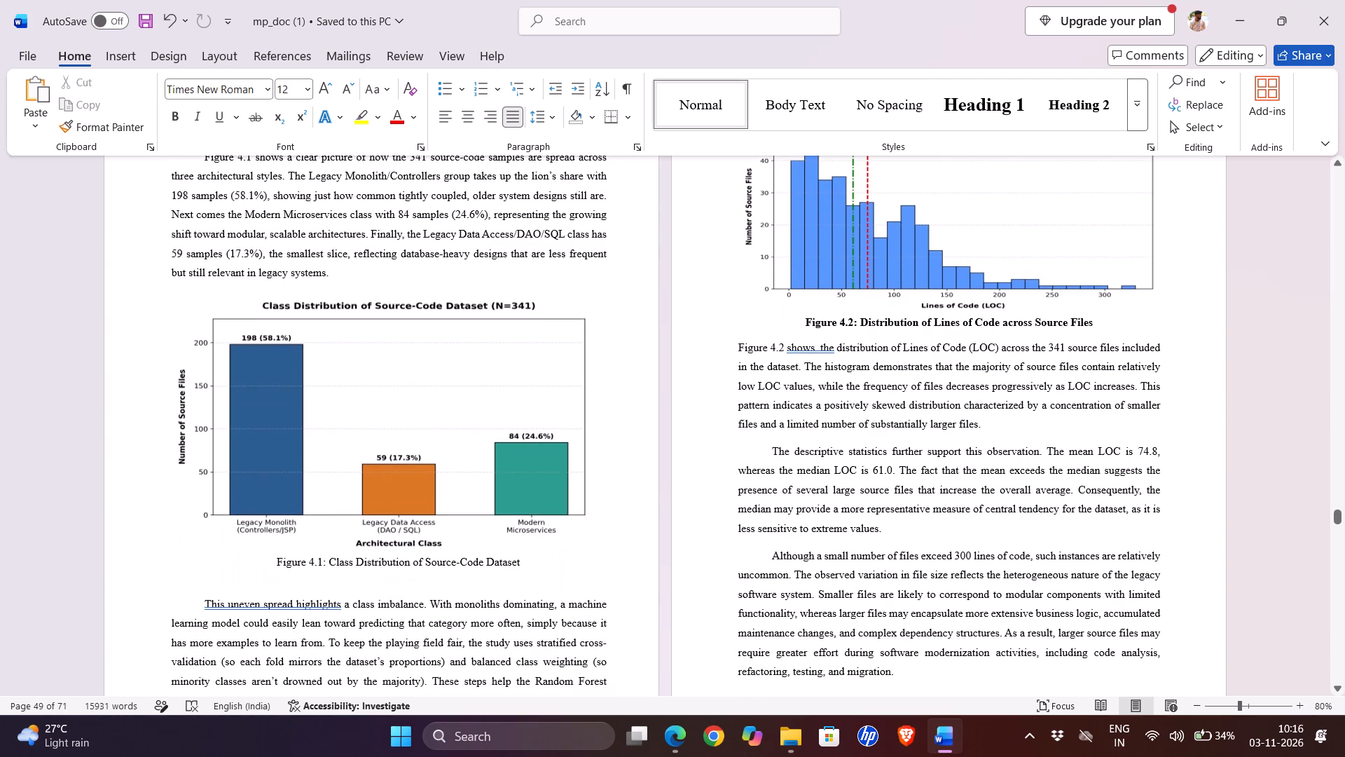
pyautogui.scroll(-4, 765, 366)
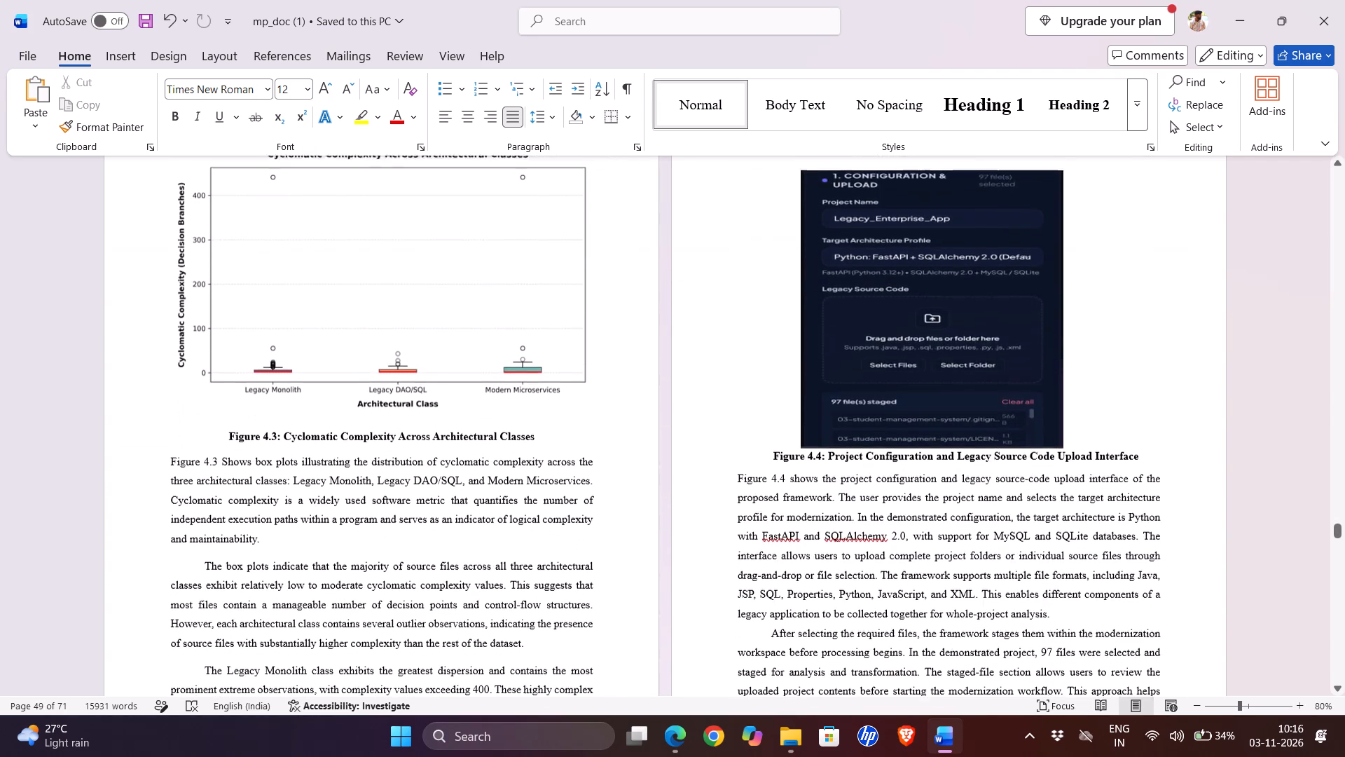
pyautogui.scroll(-4, 793, 506)
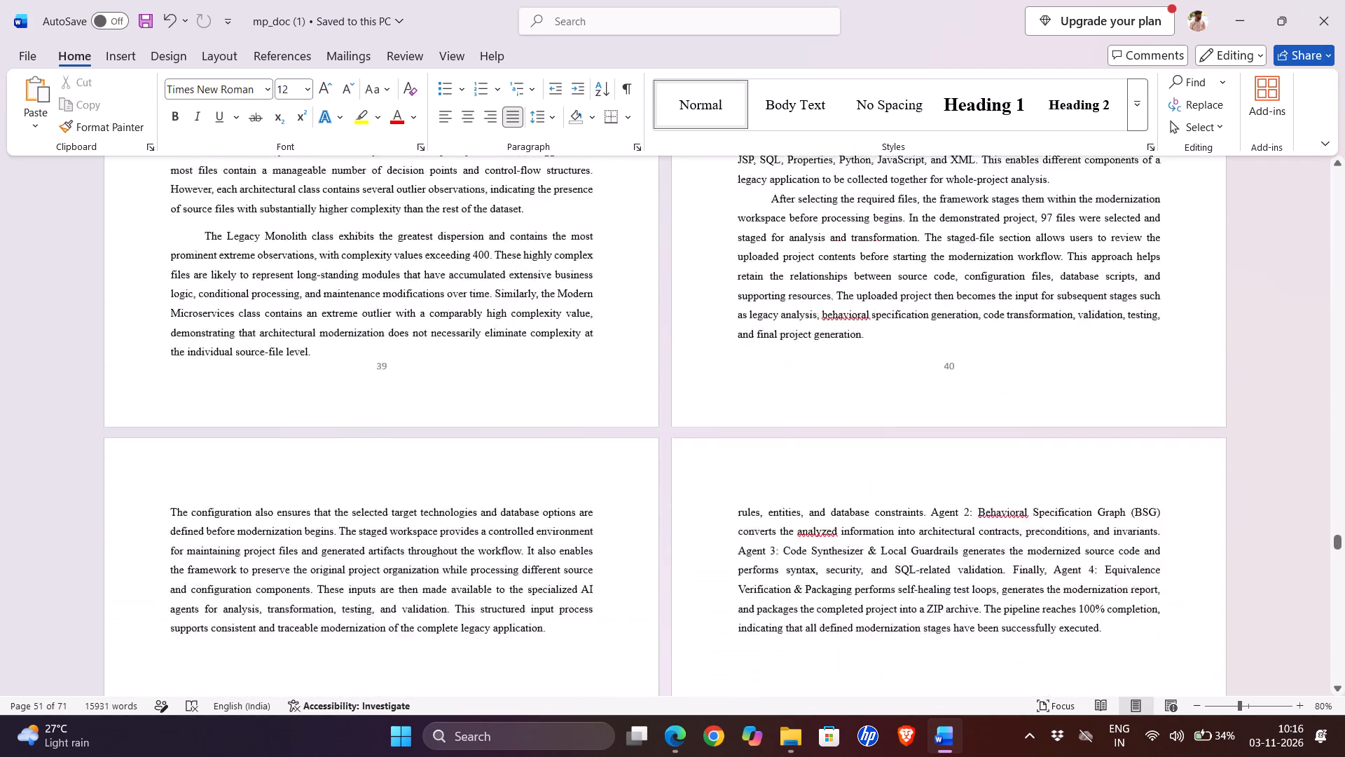
pyautogui.scroll(-2, 793, 506)
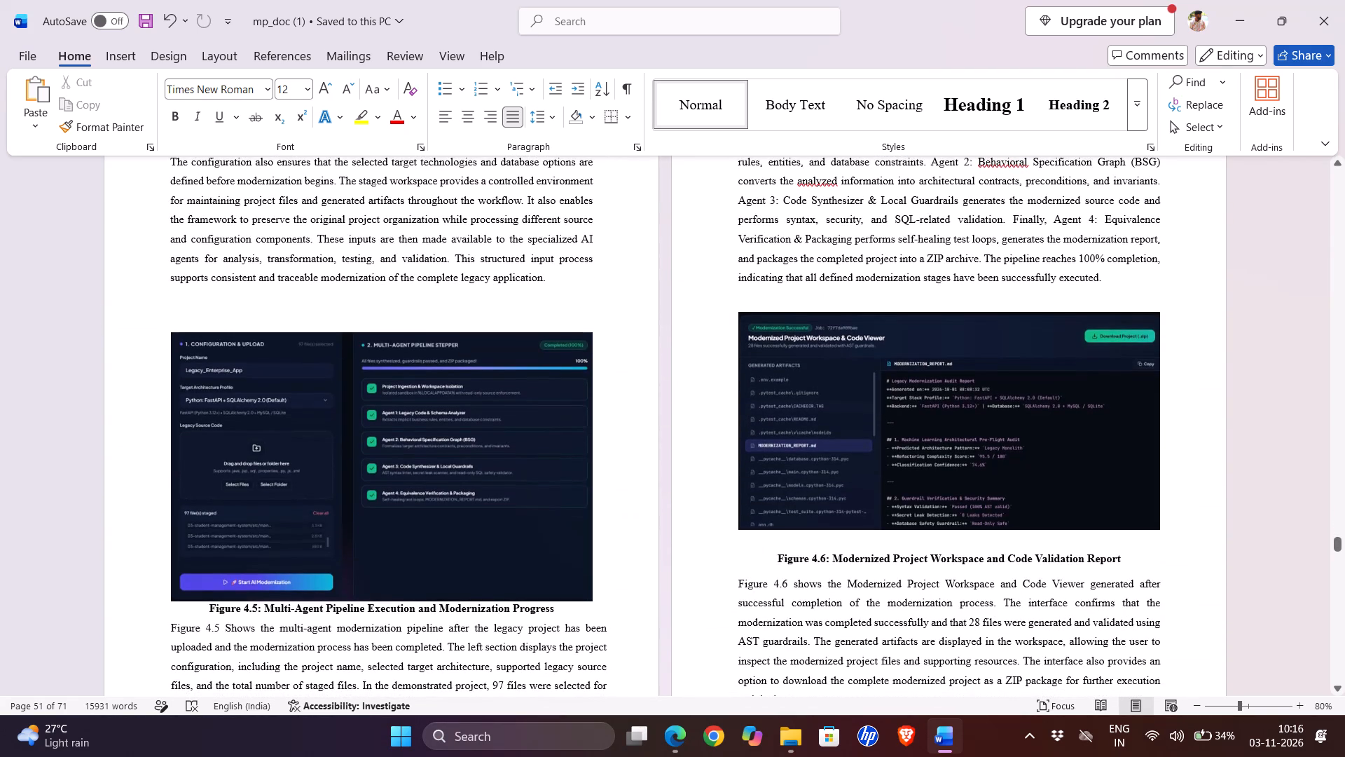
pyautogui.scroll(-5, 824, 445)
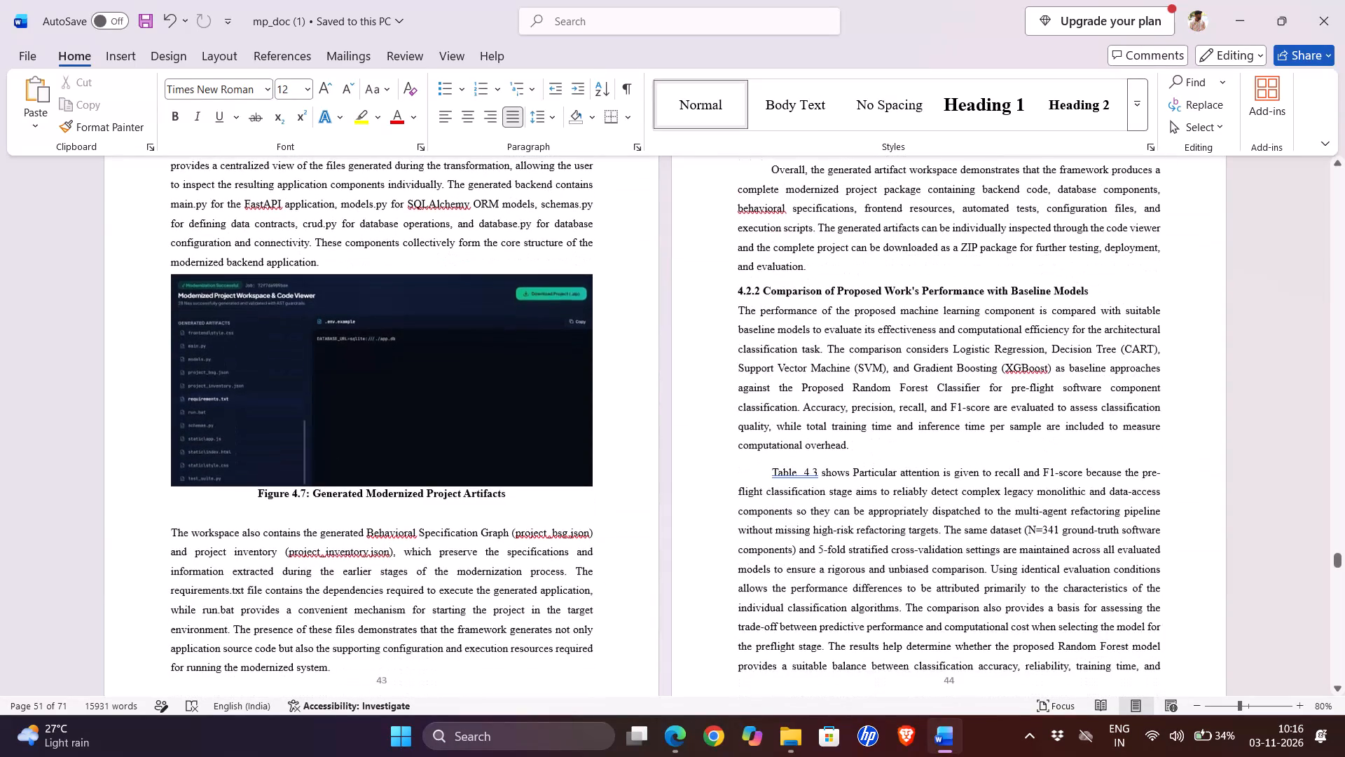
pyautogui.scroll(1, 609, 463)
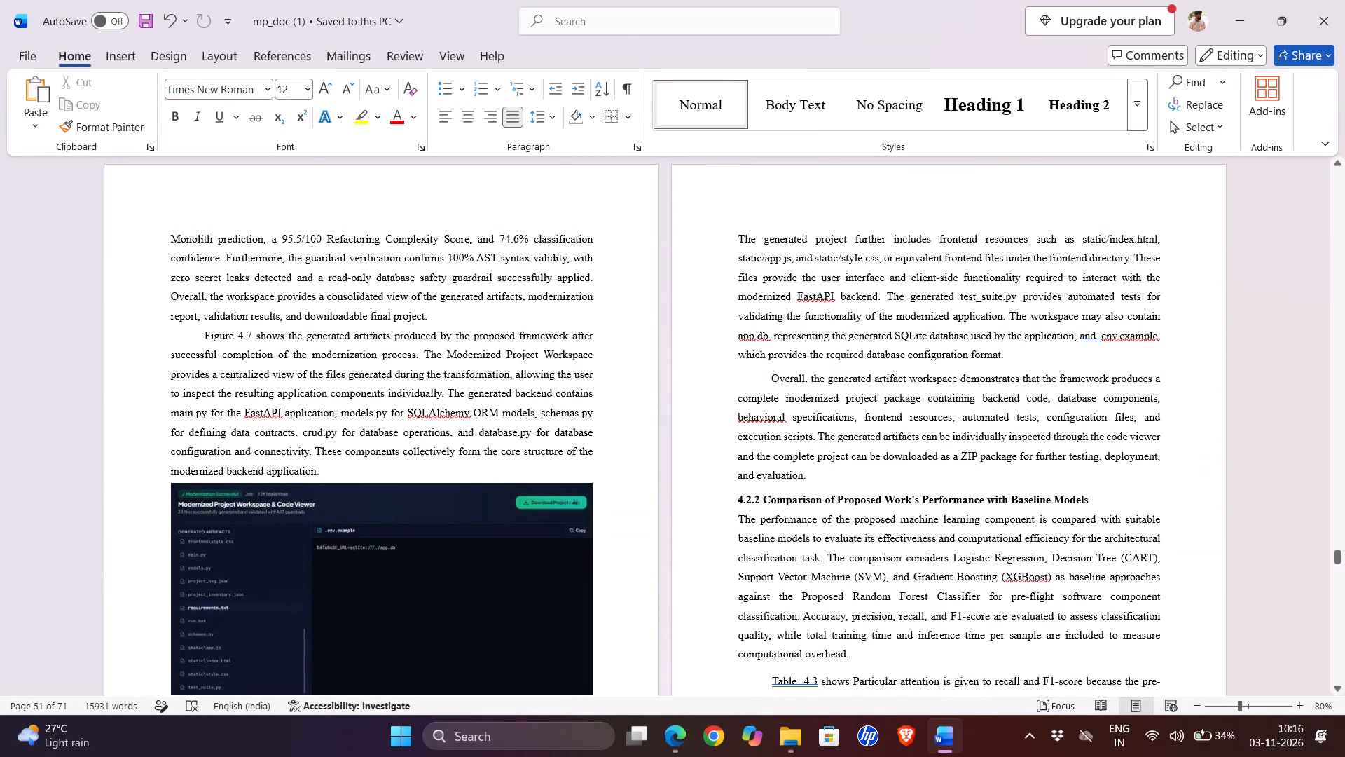
pyautogui.scroll(-1, 322, 433)
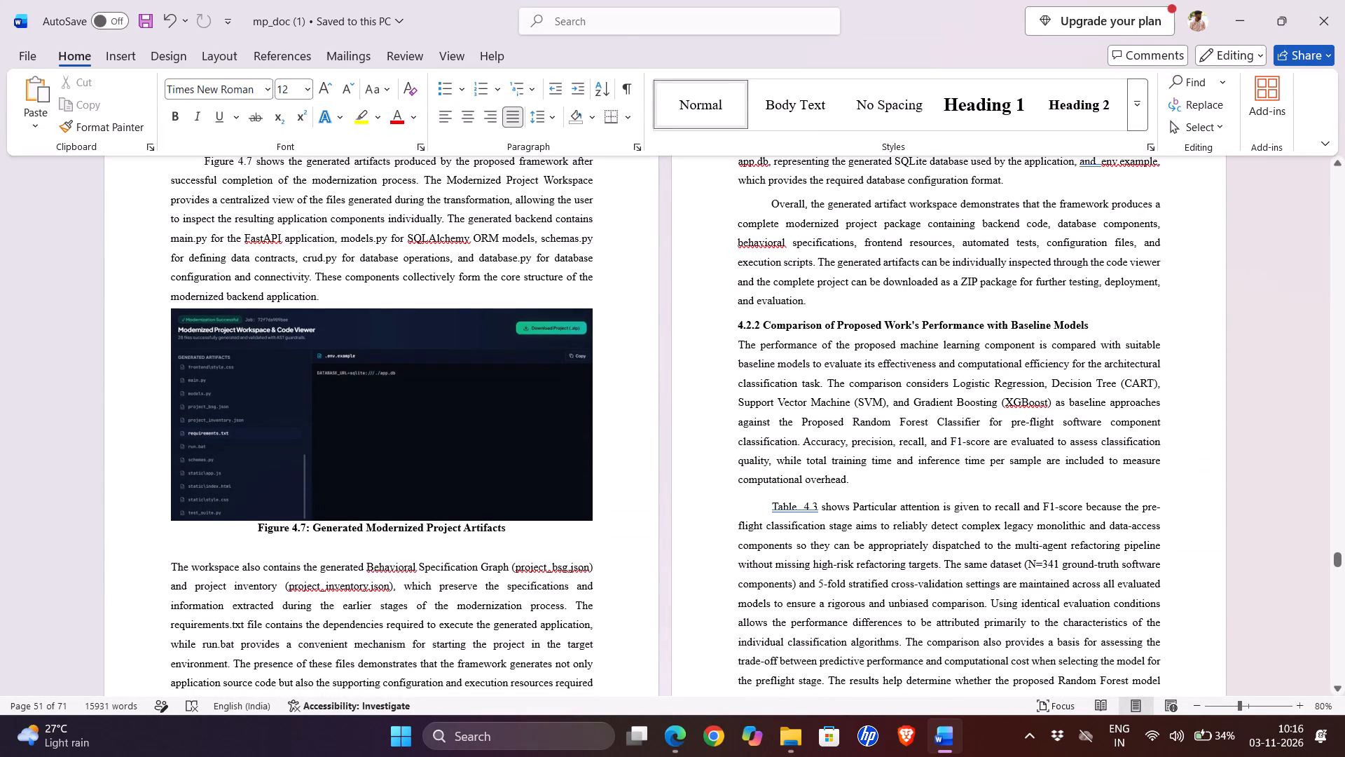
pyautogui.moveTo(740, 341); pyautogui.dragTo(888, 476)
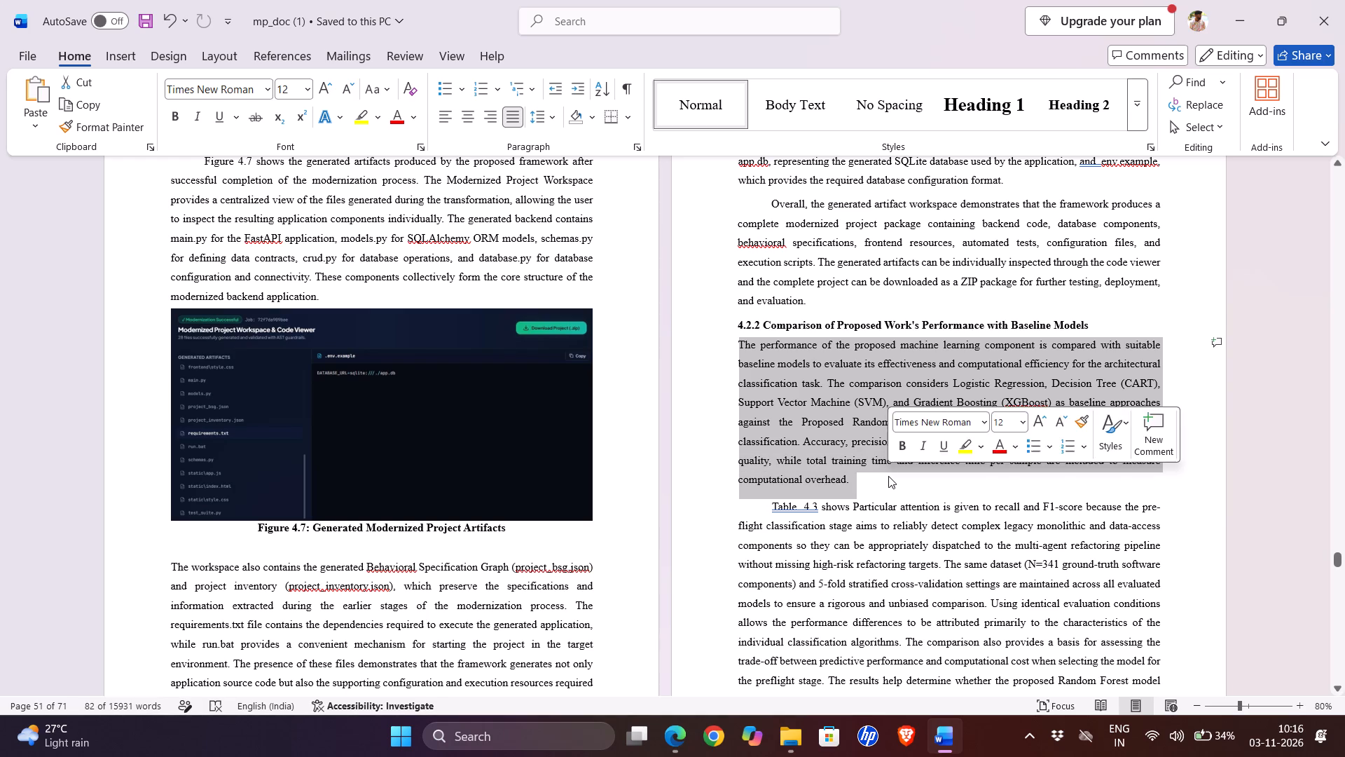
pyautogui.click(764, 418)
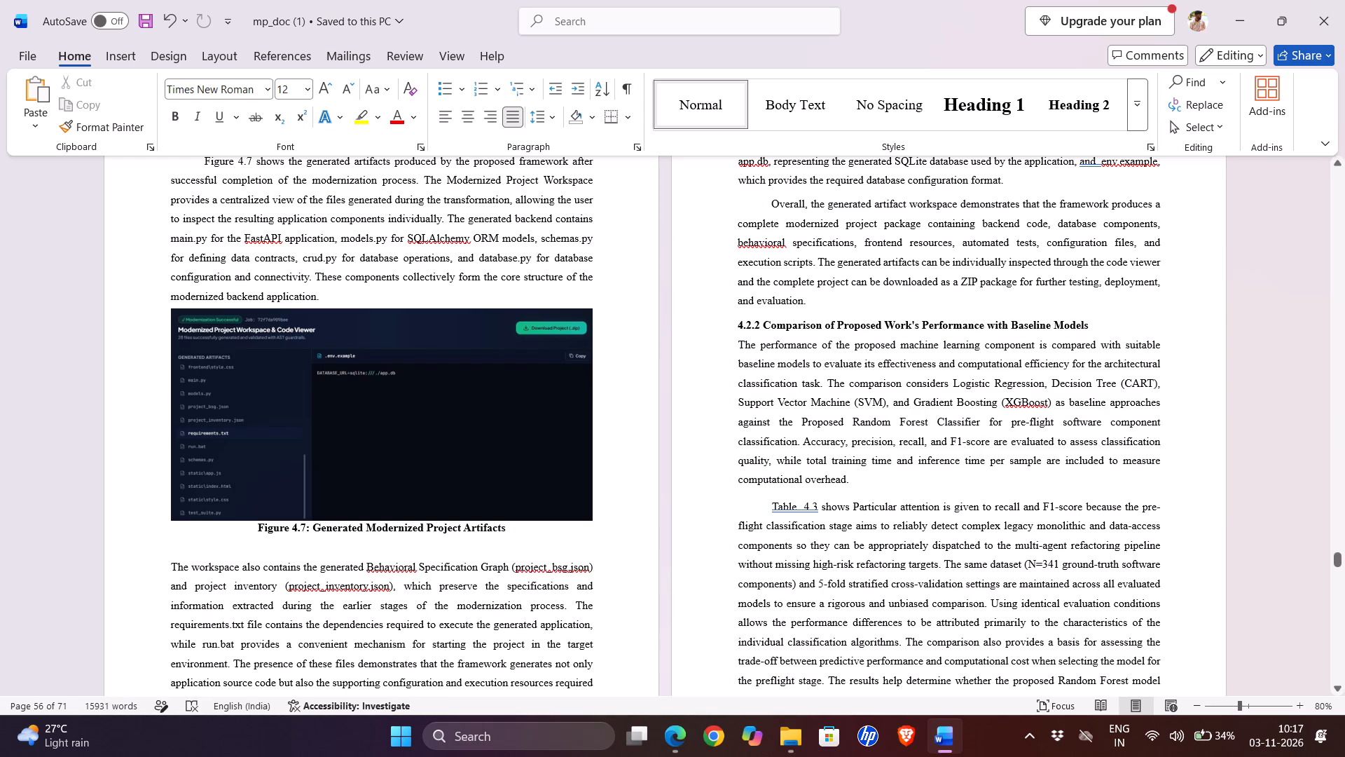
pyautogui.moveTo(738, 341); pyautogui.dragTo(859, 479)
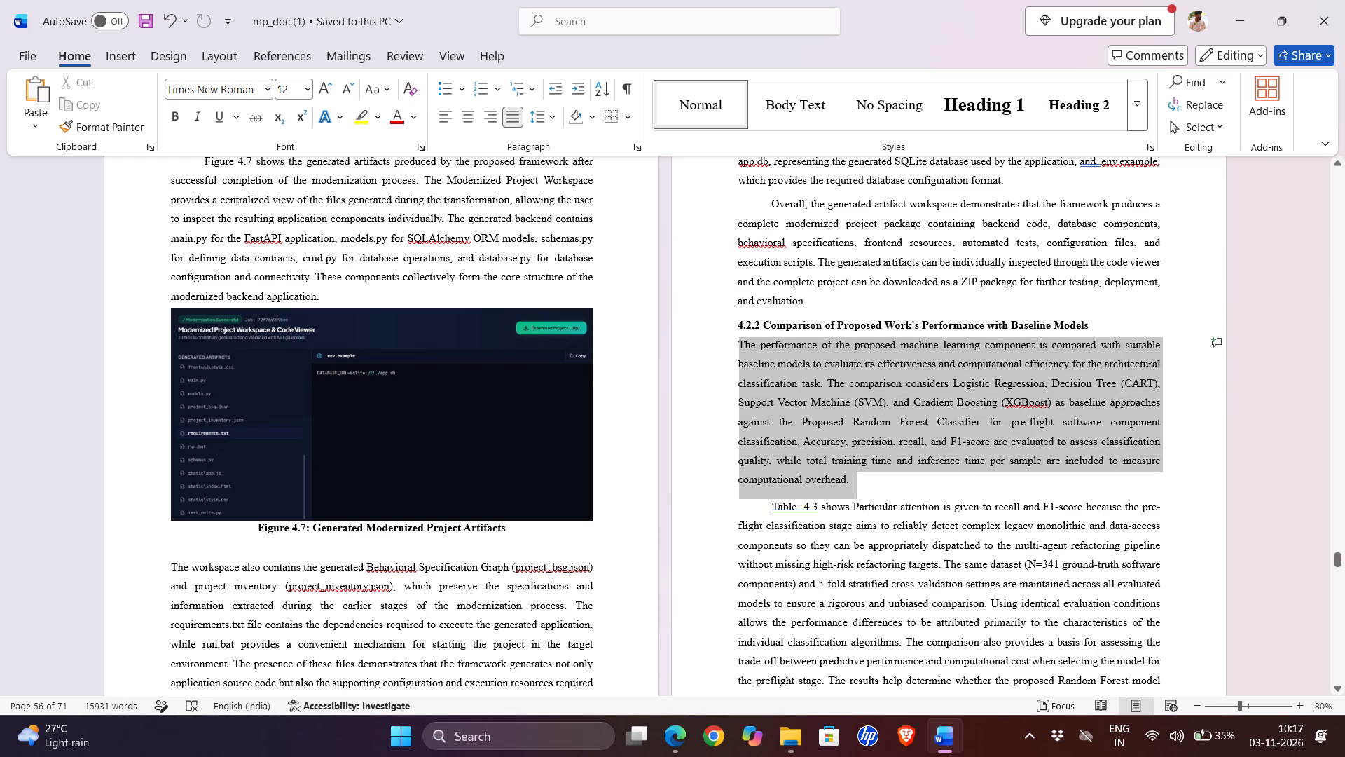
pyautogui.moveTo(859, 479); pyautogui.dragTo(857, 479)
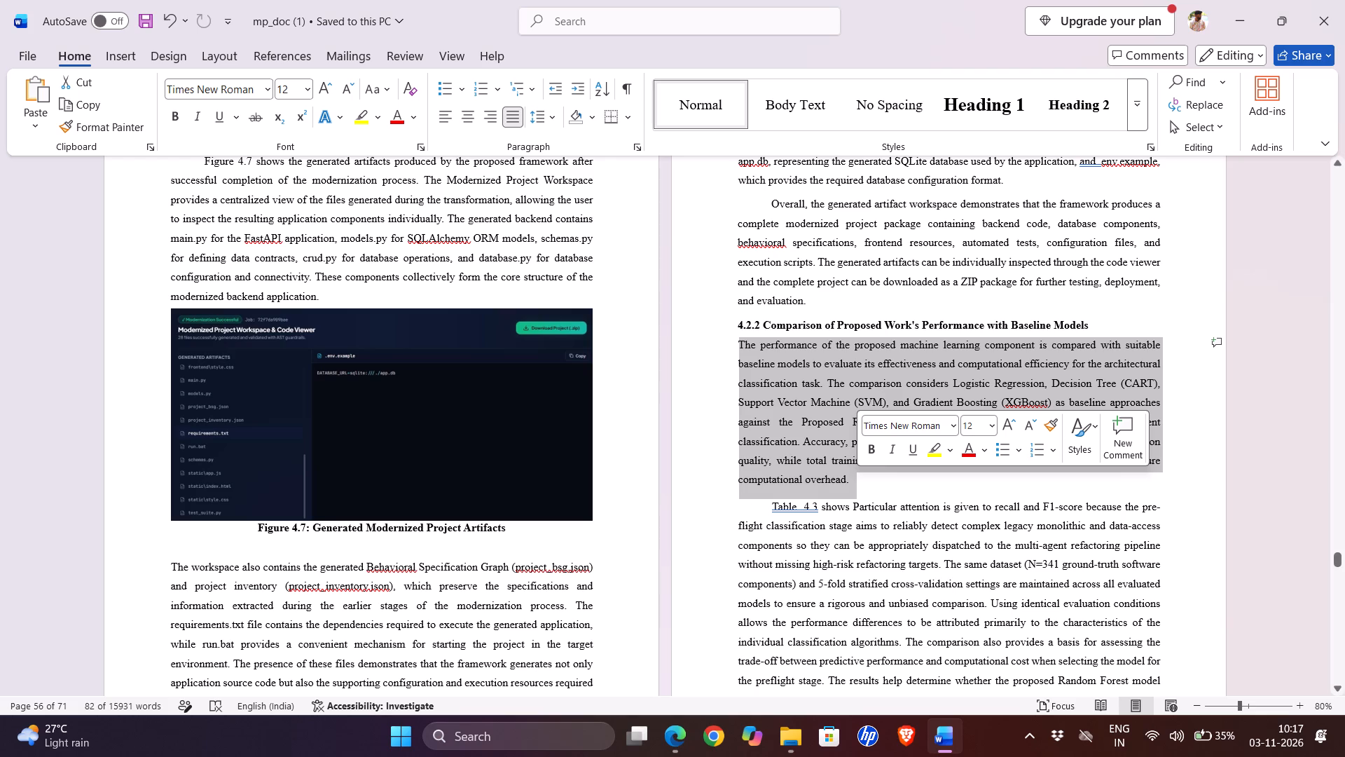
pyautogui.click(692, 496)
# Remove the blank line between the Figure 4.7 caption and the paragraph about the generated Behavioral Specification Graph.
pyautogui.scroll(-1, 692, 496)
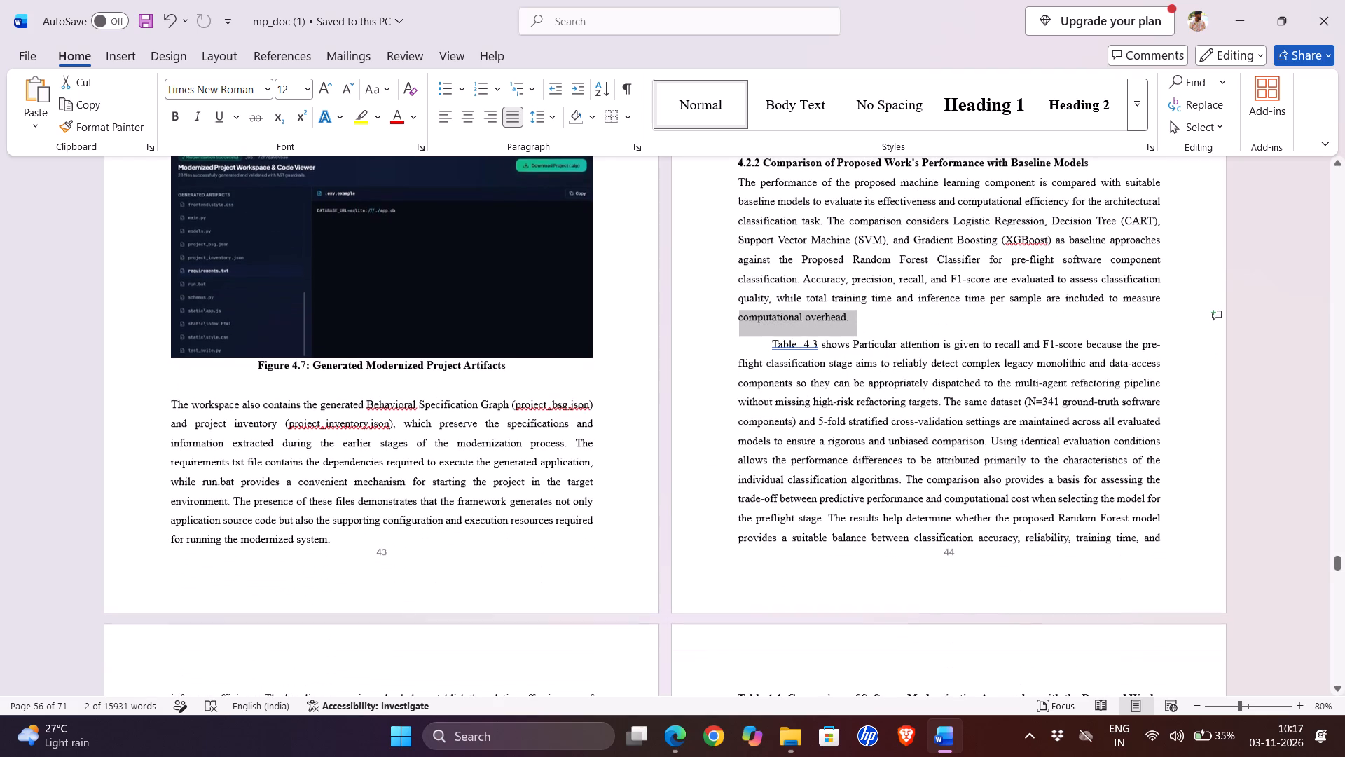
pyautogui.click(165, 390)
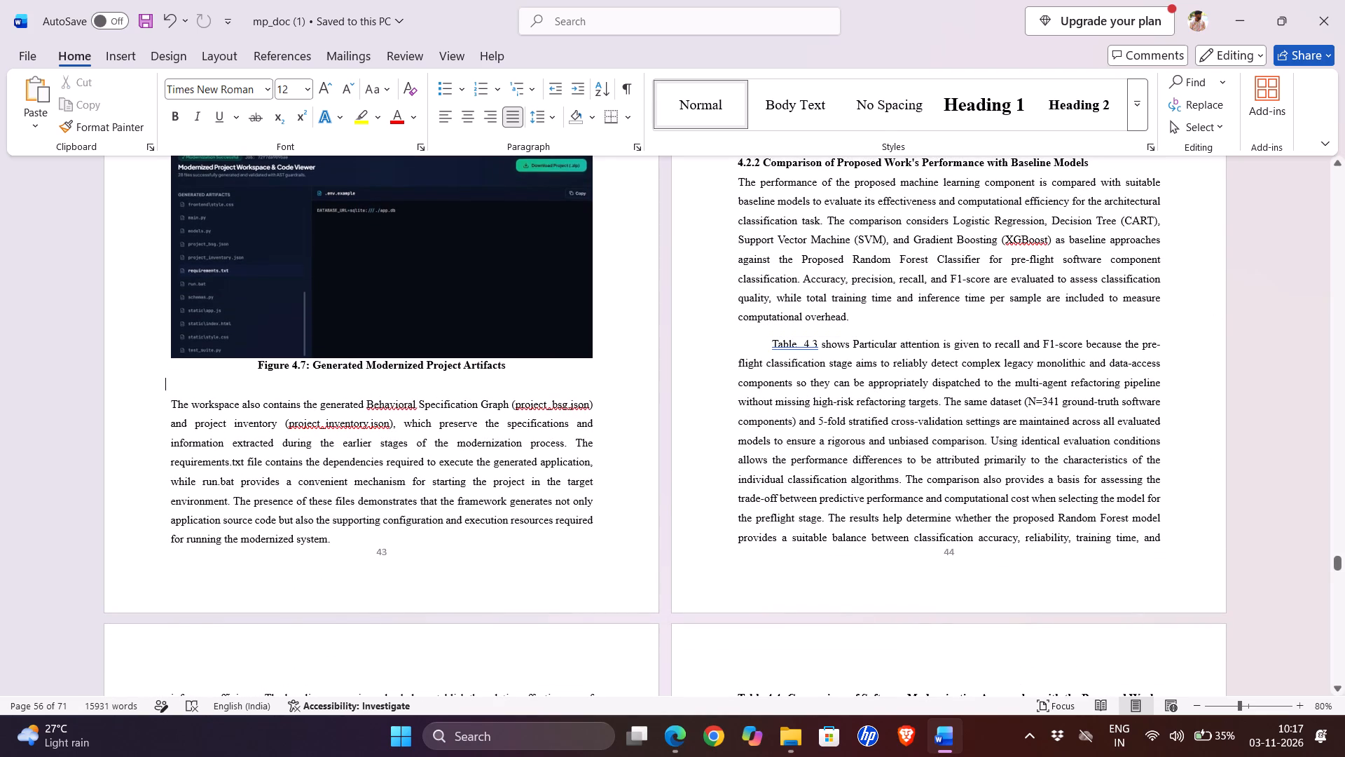
pyautogui.press('BackSpace')
pyautogui.press('BackSpace')
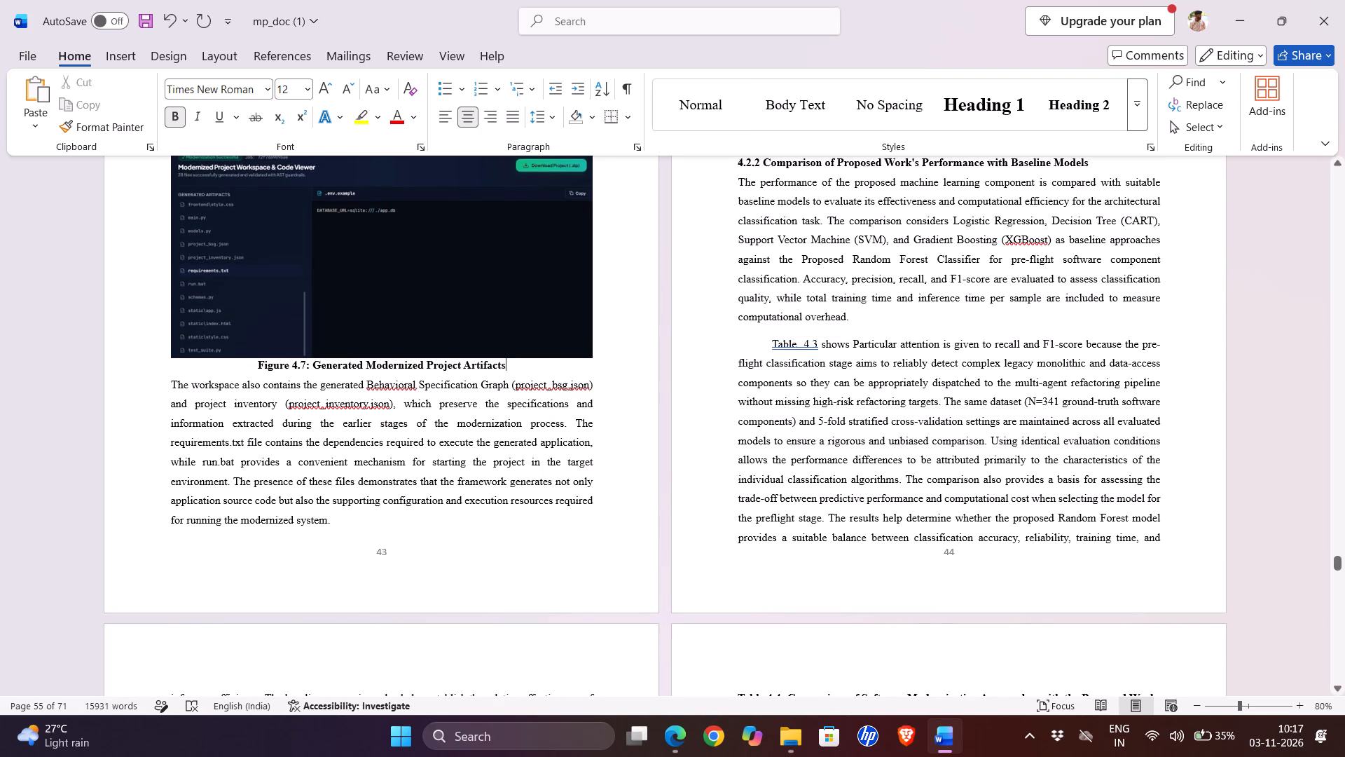
# Review the rest of Chapter IV, from the Table 4.3 and 4.4 comparisons through Case Study 1 to the section 4.4 limitations.
pyautogui.scroll(-3, 353, 478)
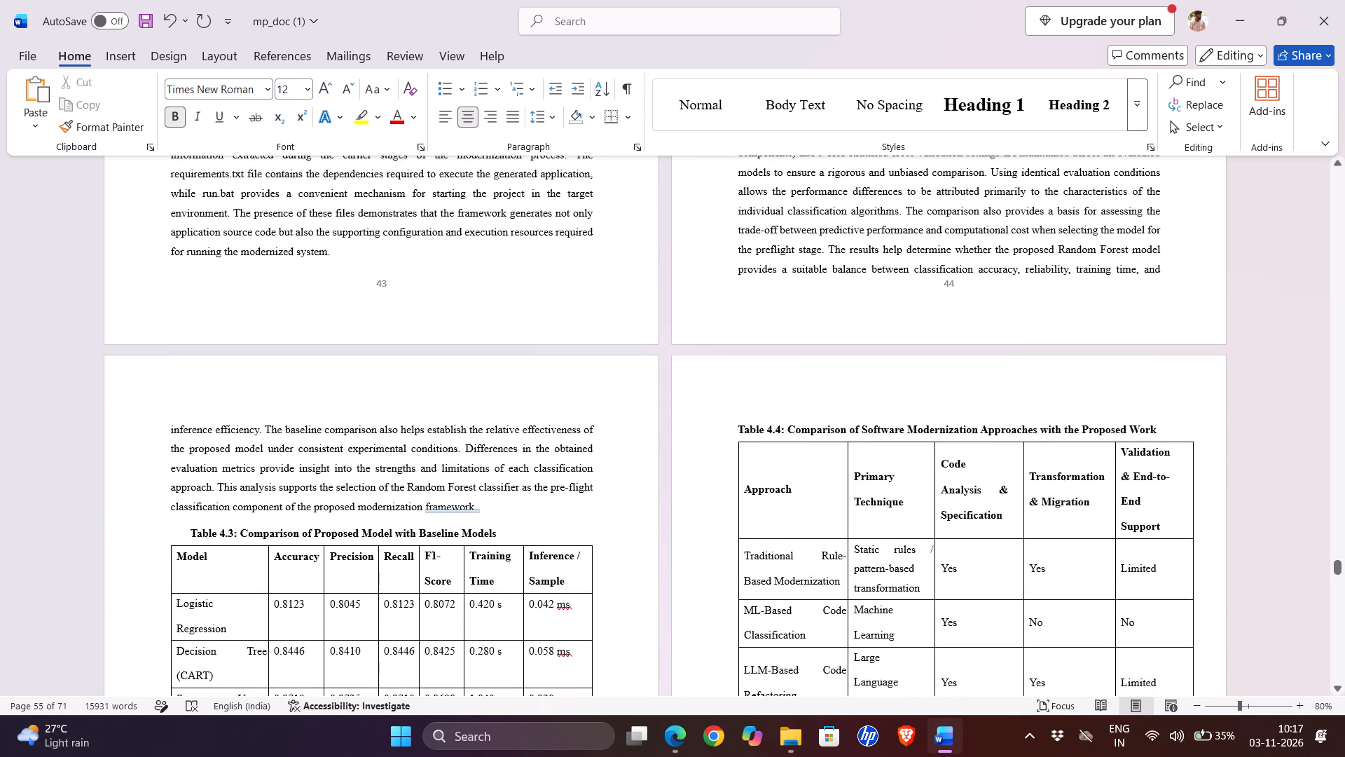
pyautogui.scroll(-9, 353, 478)
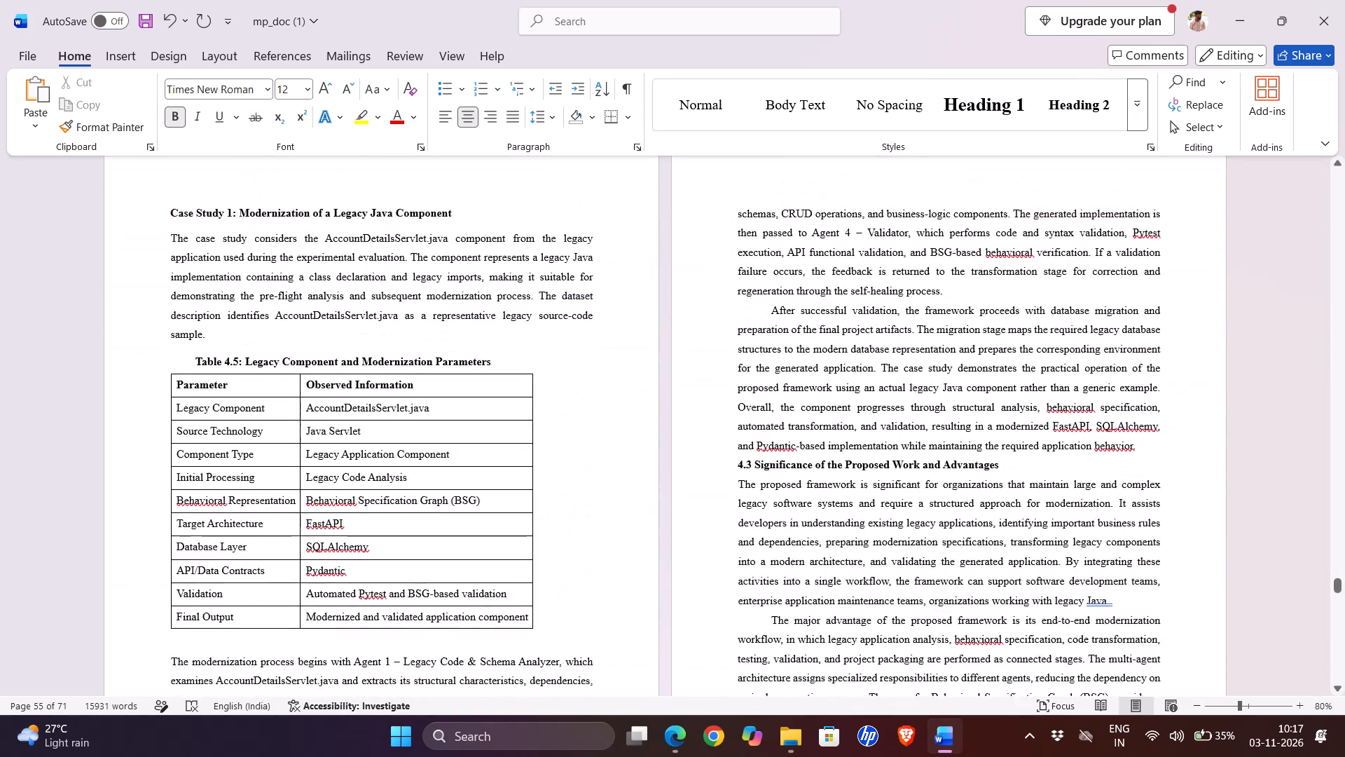
pyautogui.scroll(-4, 353, 478)
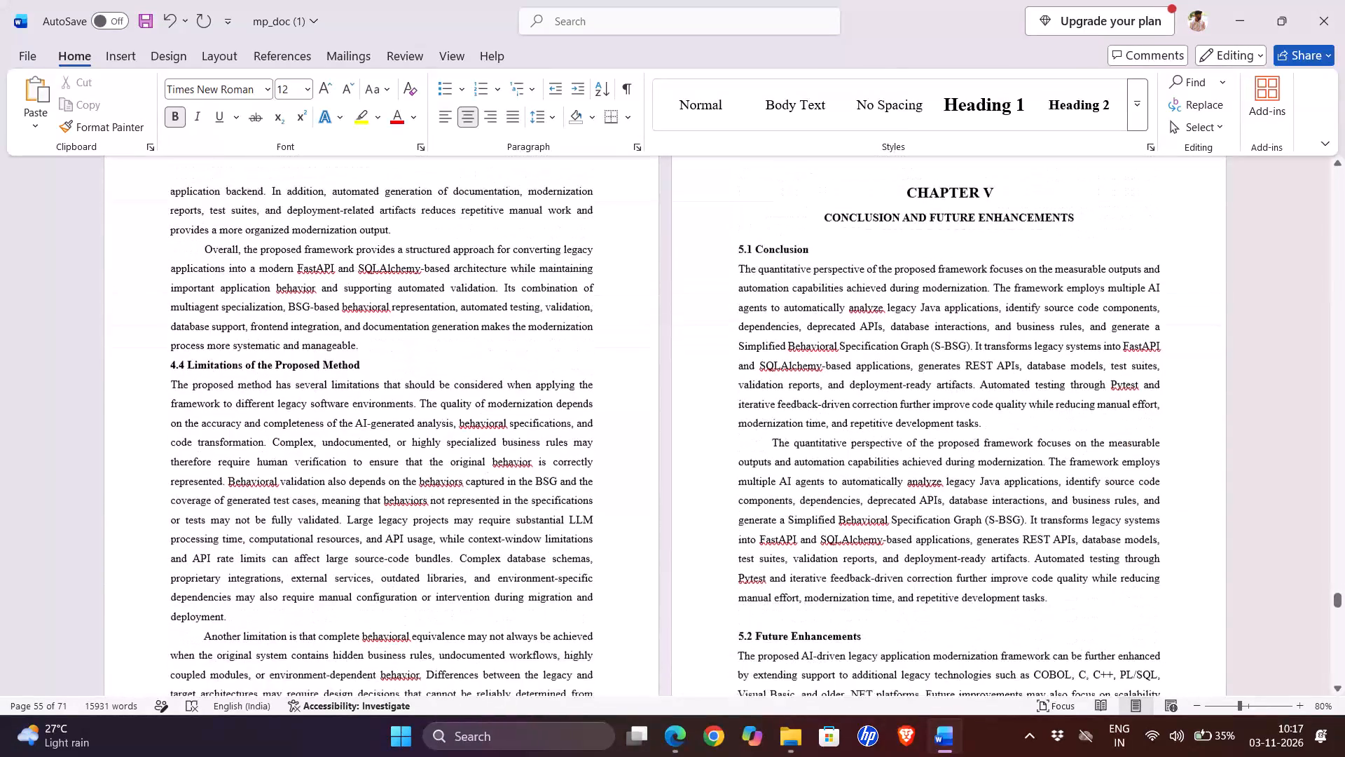
# Review the Chapter V conclusion and future enhancements pages and the opening of the Chapter VI appendices.
pyautogui.scroll(-6, 353, 478)
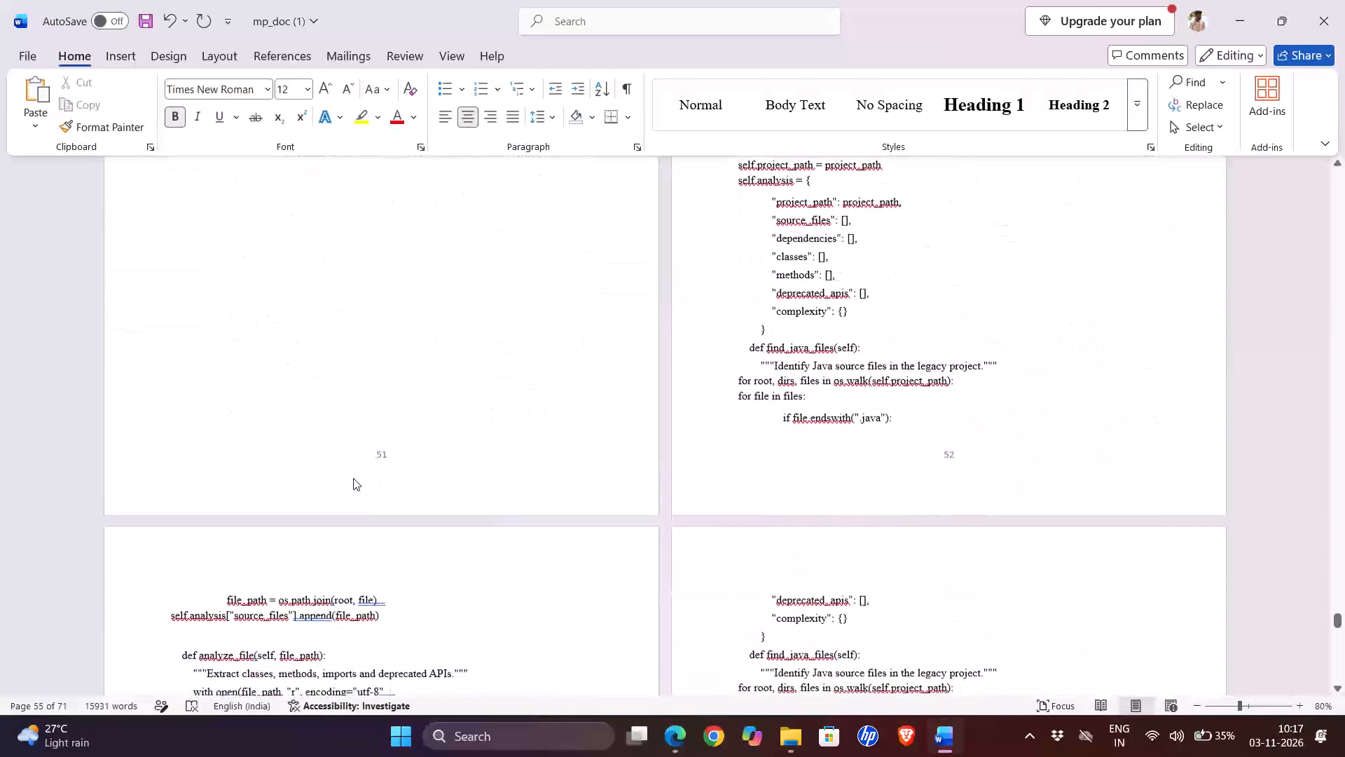
pyautogui.scroll(9, 353, 478)
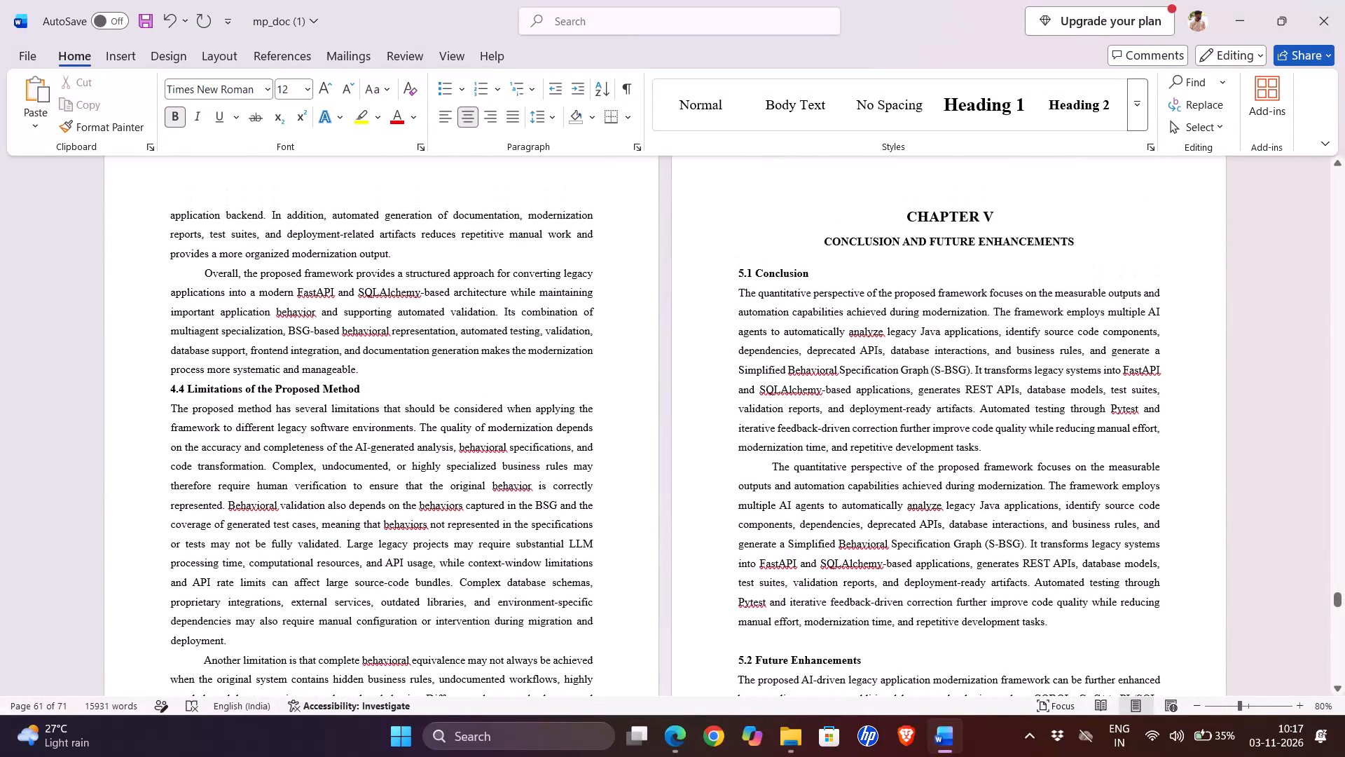
pyautogui.scroll(-3, 353, 478)
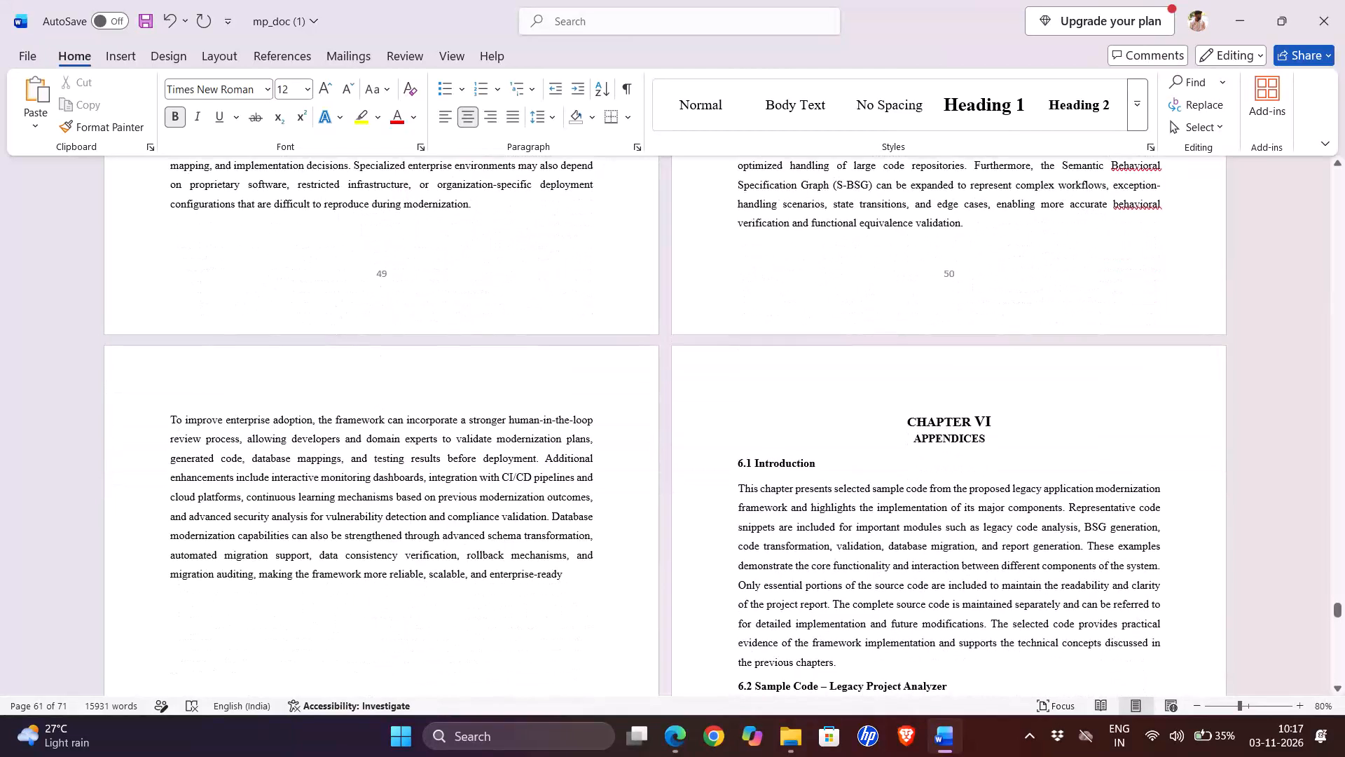
pyautogui.scroll(-1, 353, 478)
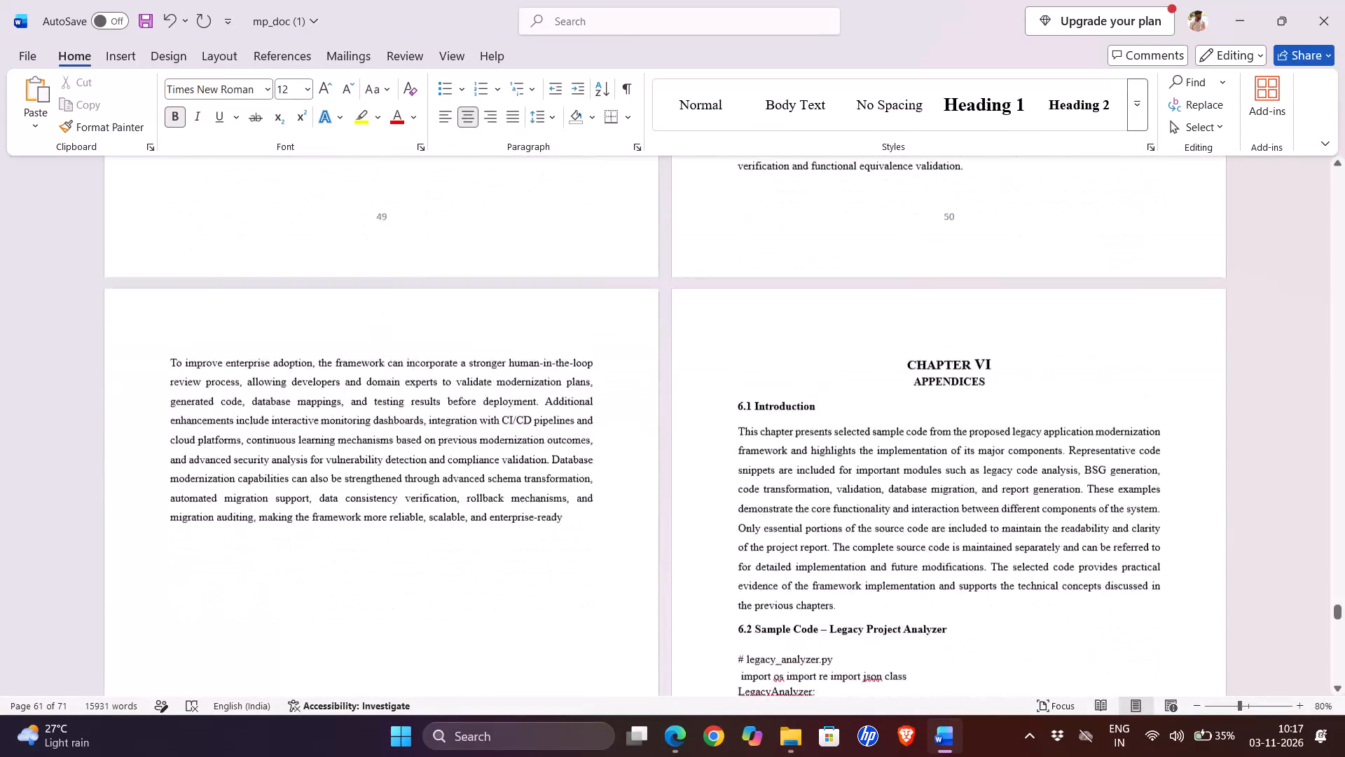
pyautogui.scroll(-1, 353, 478)
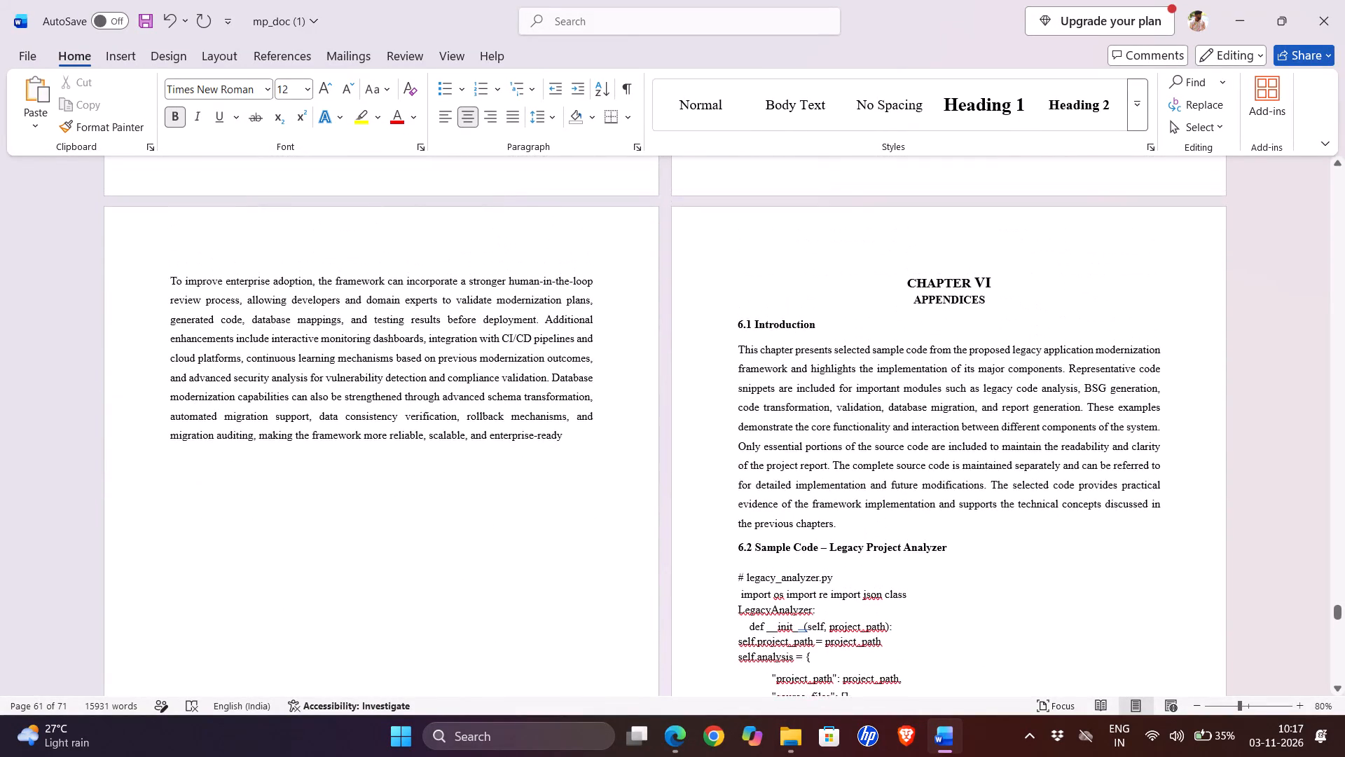
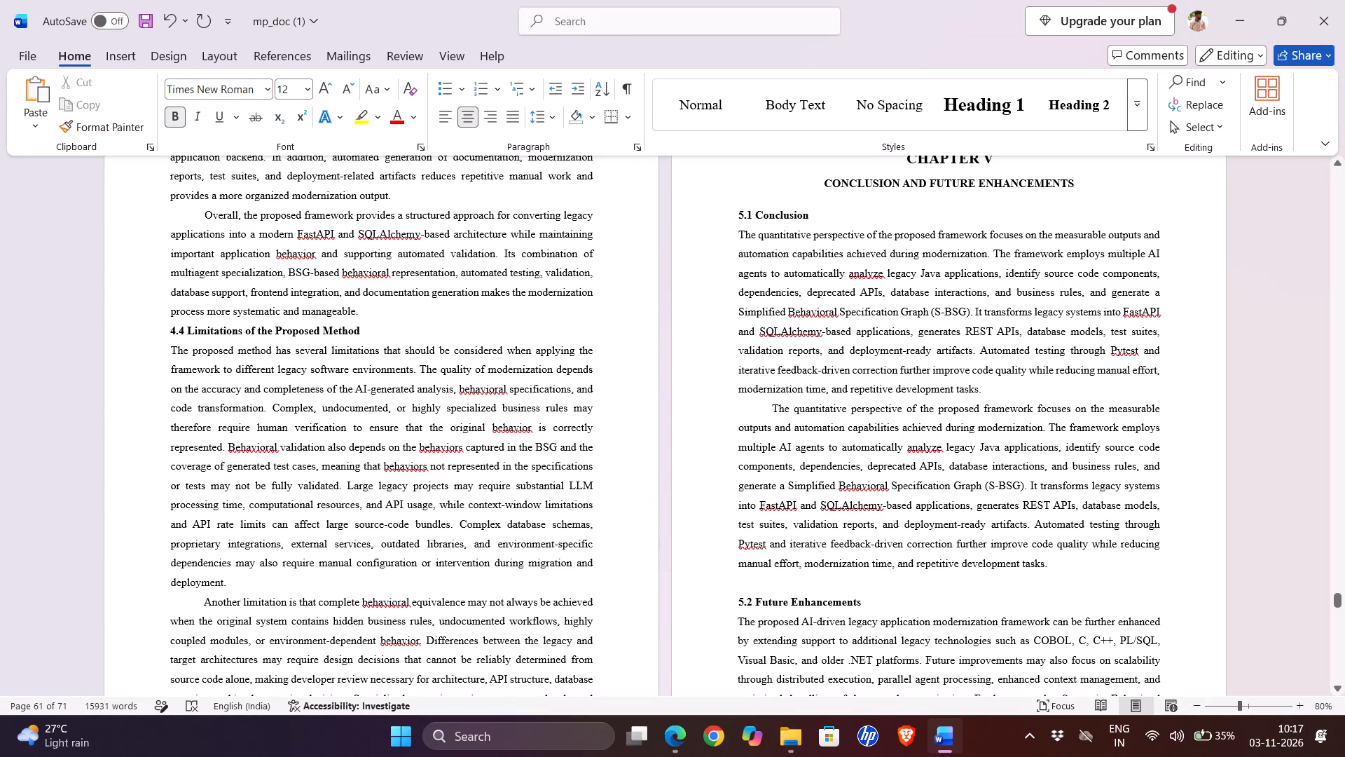
# Delete the duplicated second paragraph of section 5.1 Conclusion together with the empty indented line it leaves.
pyautogui.moveTo(1060, 561); pyautogui.dragTo(831, 477)
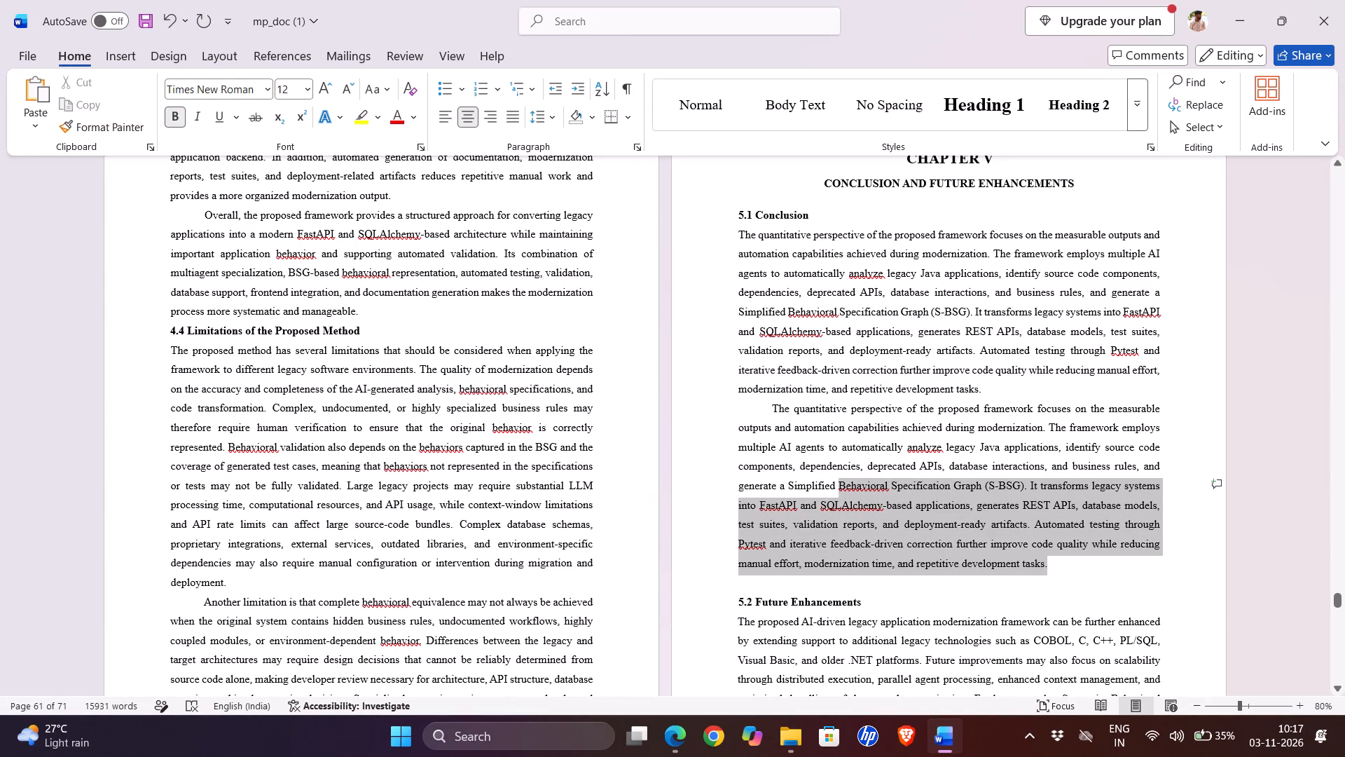
pyautogui.moveTo(831, 477); pyautogui.dragTo(772, 418)
pyautogui.press('BackSpace')
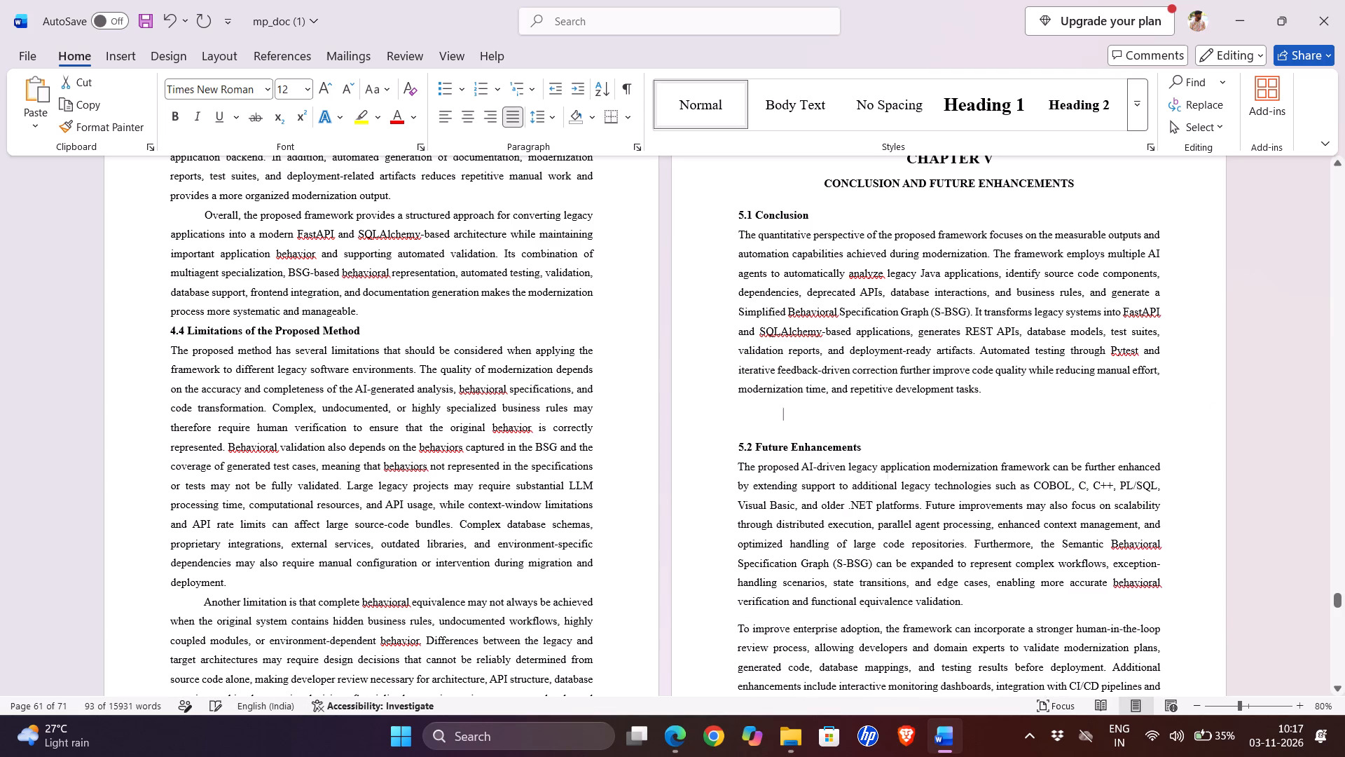
pyautogui.press('BackSpace')
pyautogui.press('BackSpace')
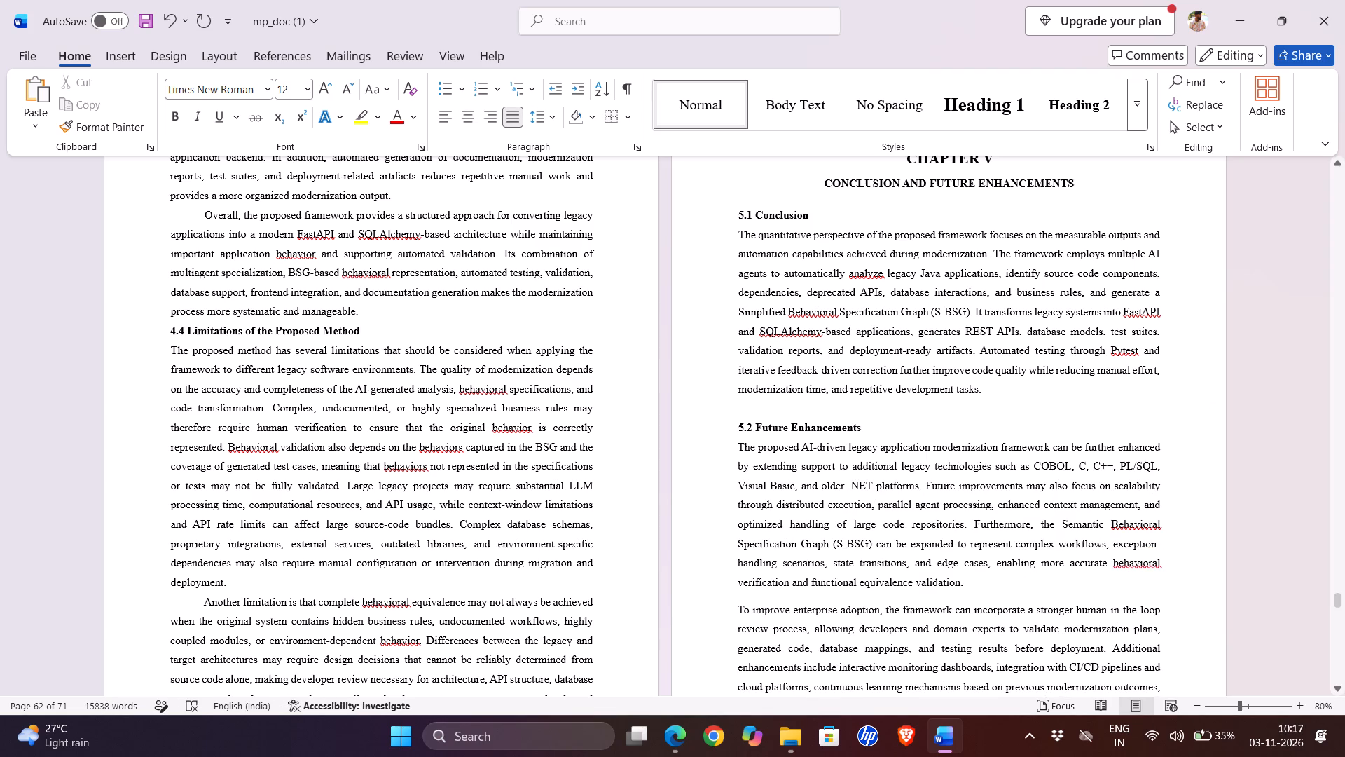
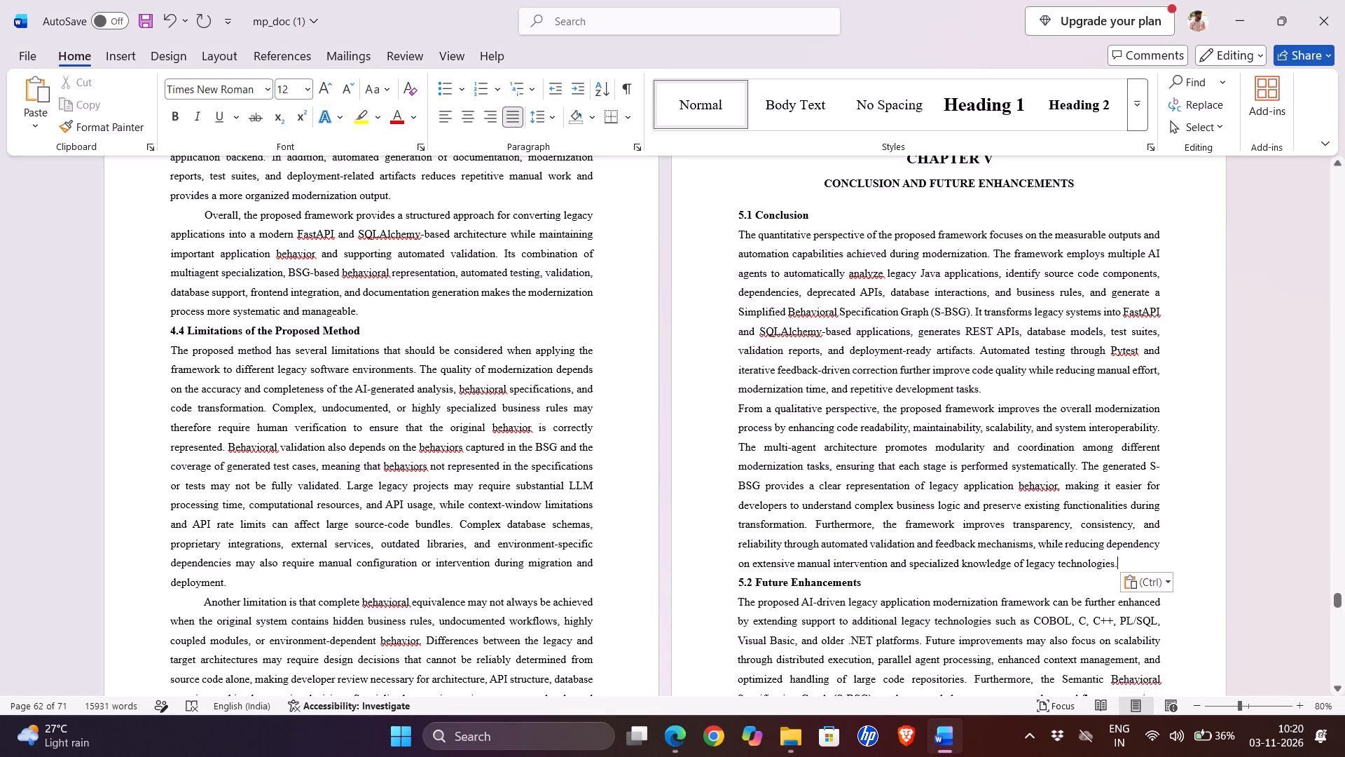
pyautogui.click(738, 407)
pyautogui.press('Tab')
# Review the pages from section 5.2 Future Enhancements through the Chapter VI sample code sections.
pyautogui.scroll(-2, 823, 567)
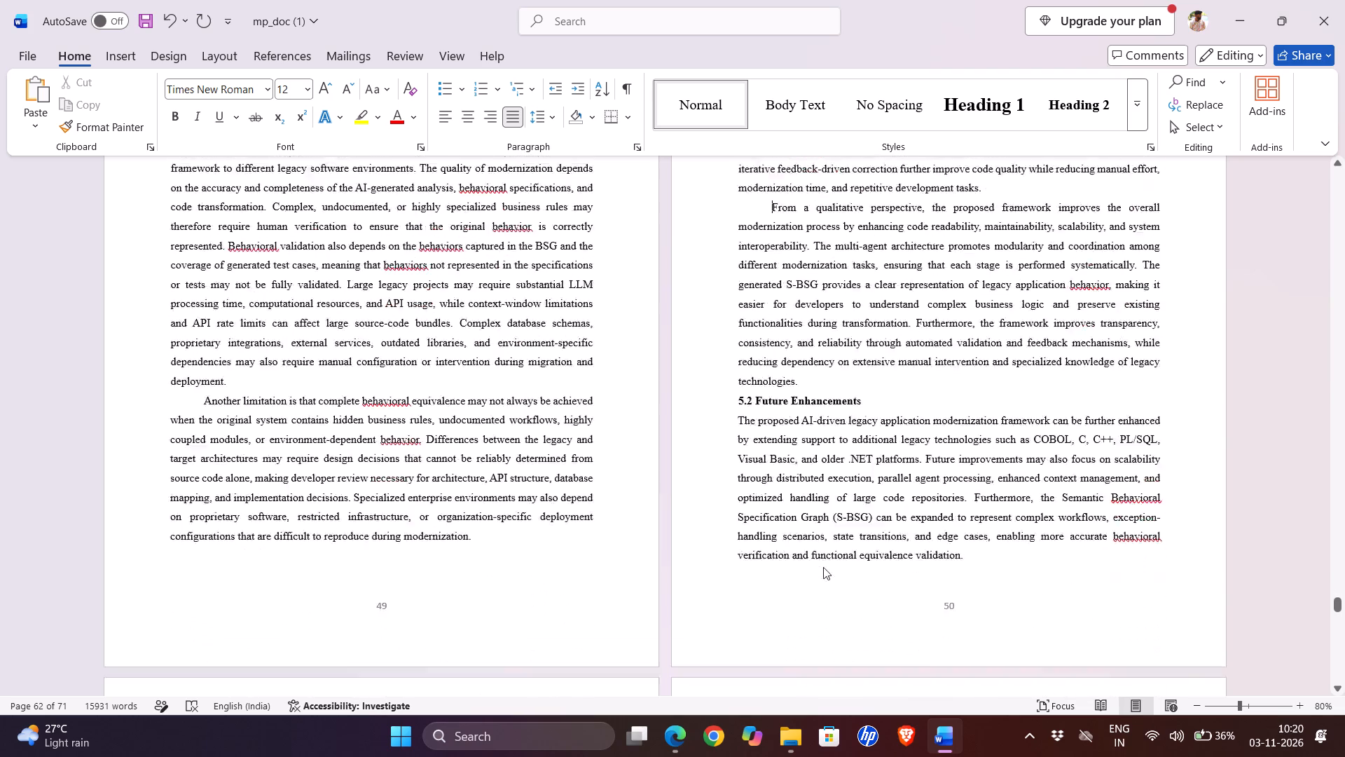
pyautogui.scroll(-2, 823, 567)
pyautogui.scroll(1, 823, 567)
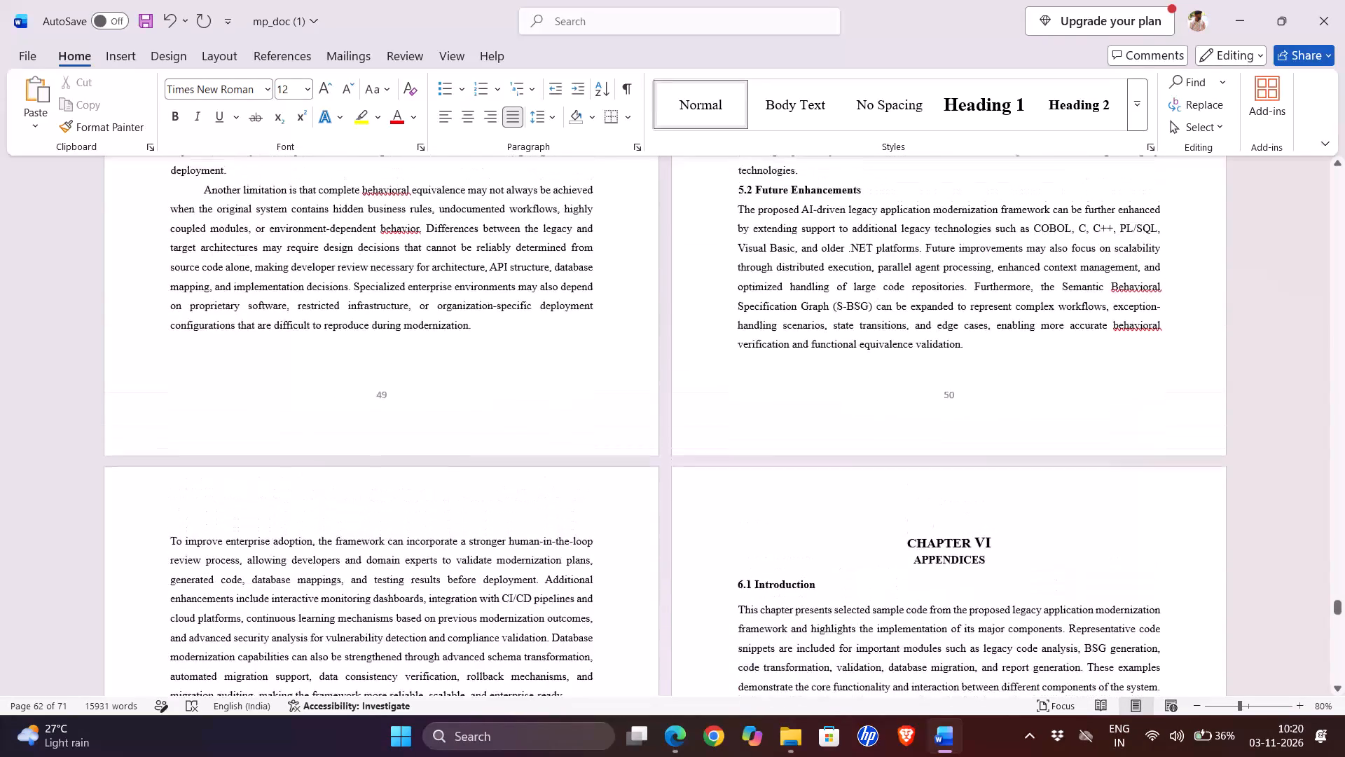
pyautogui.scroll(1, 823, 567)
pyautogui.scroll(-2, 719, 565)
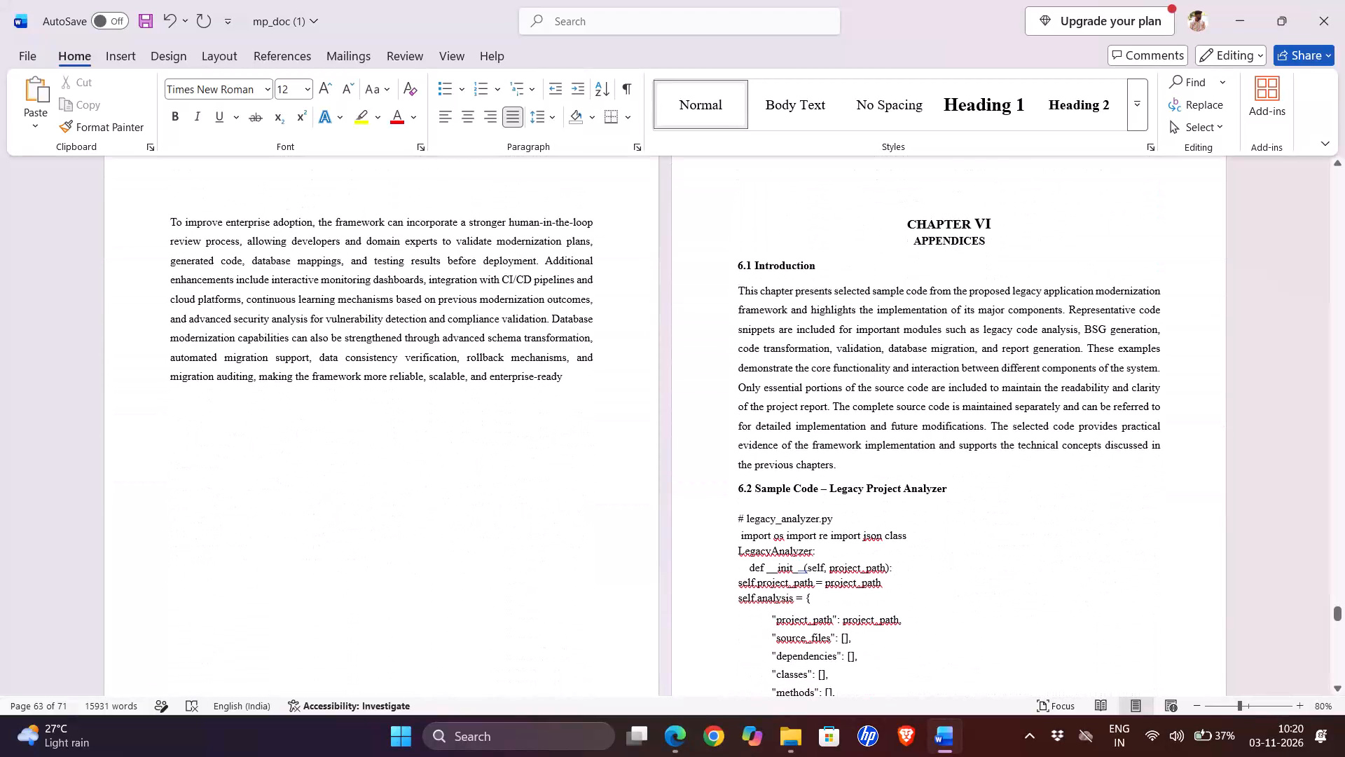
pyautogui.scroll(-10, 719, 565)
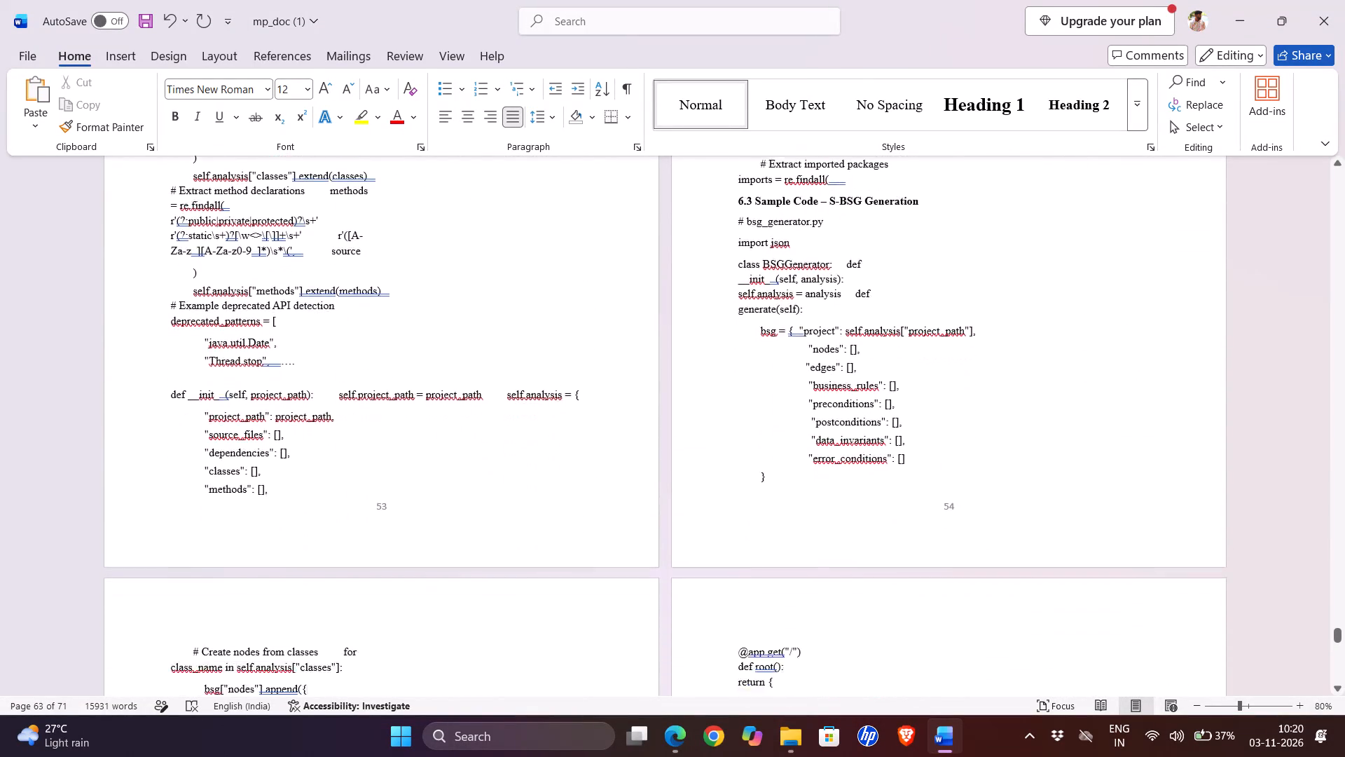
pyautogui.scroll(-4, 719, 565)
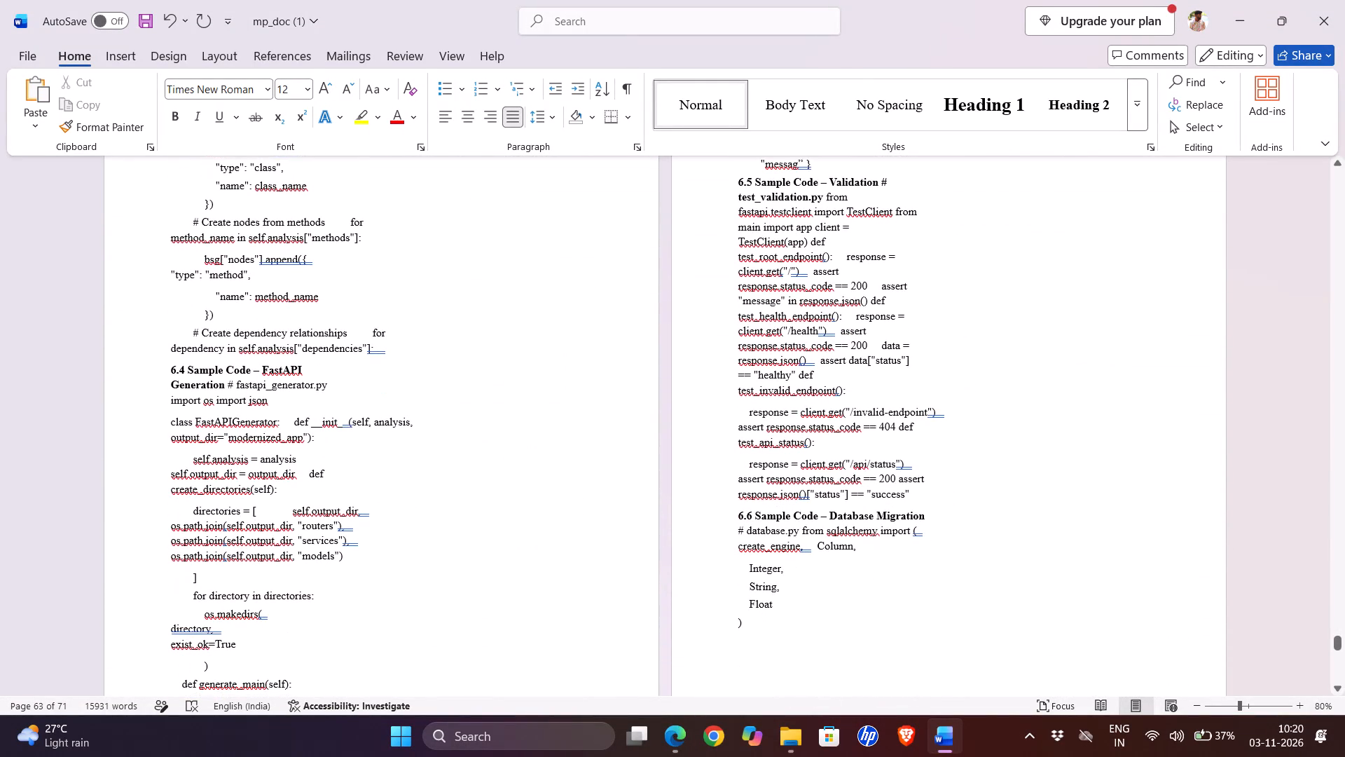
# In section 6.5, break the line after "test_validation.py" so the code from "from fastapi.testclient" starts its own paragraph.
pyautogui.click(827, 202)
pyautogui.press('Return')
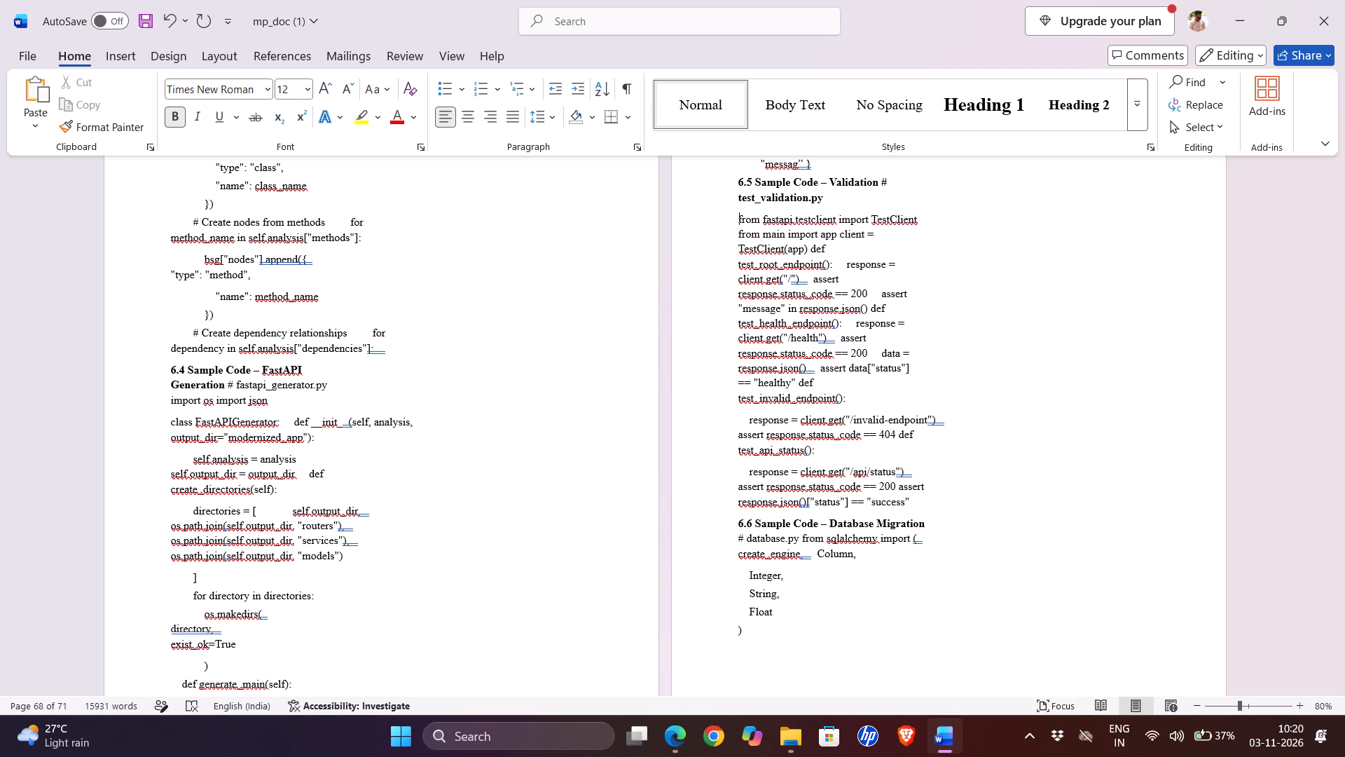
# Recheck the Chapter VI sample code pages from section 6.5 back to section 6.2.
pyautogui.scroll(2, 827, 202)
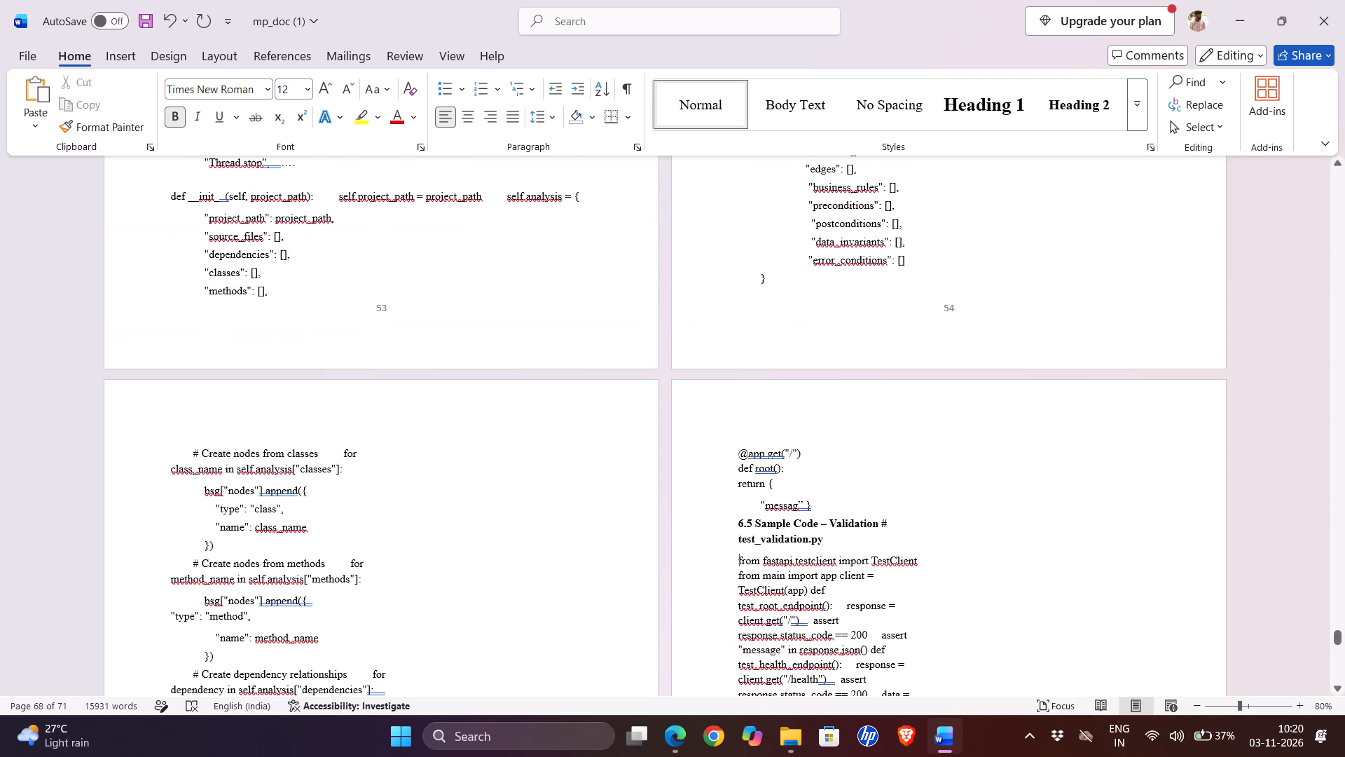
pyautogui.scroll(3, 827, 202)
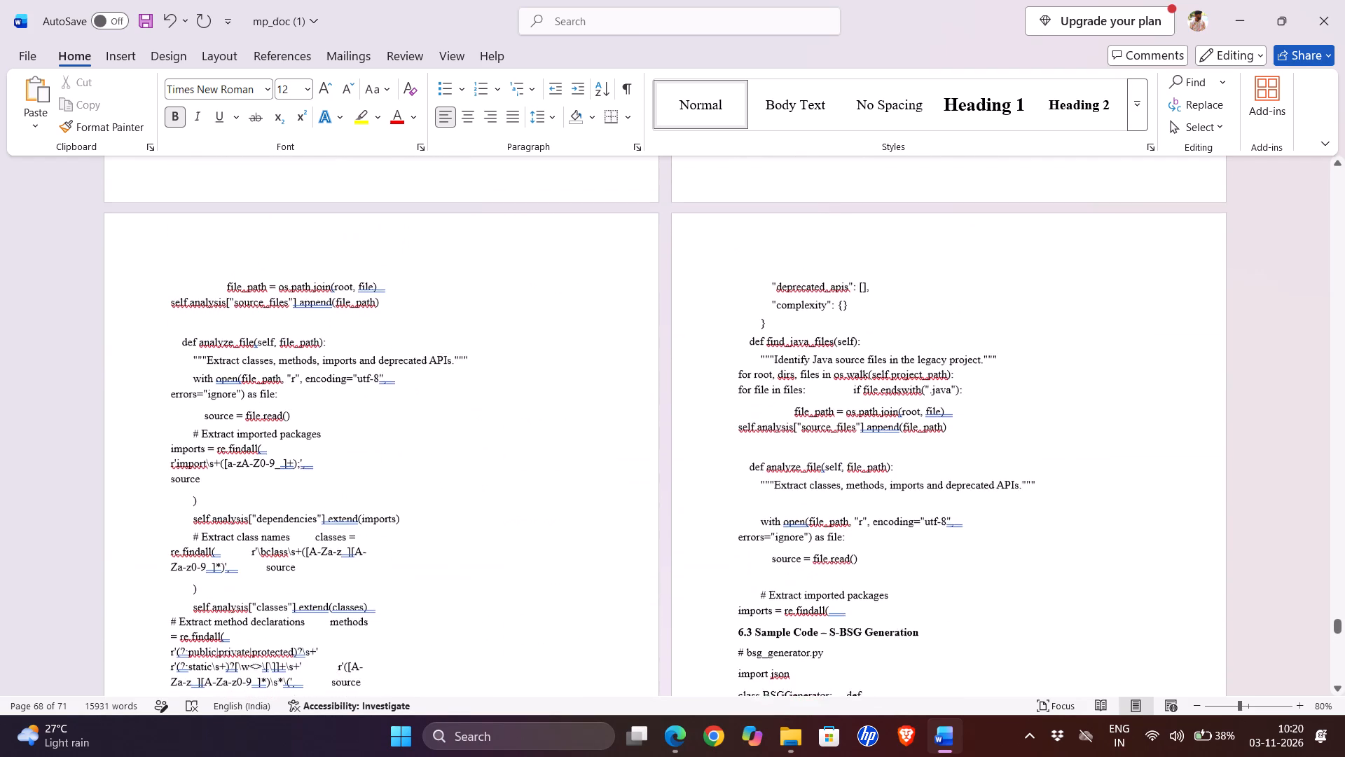
pyautogui.scroll(2, 827, 202)
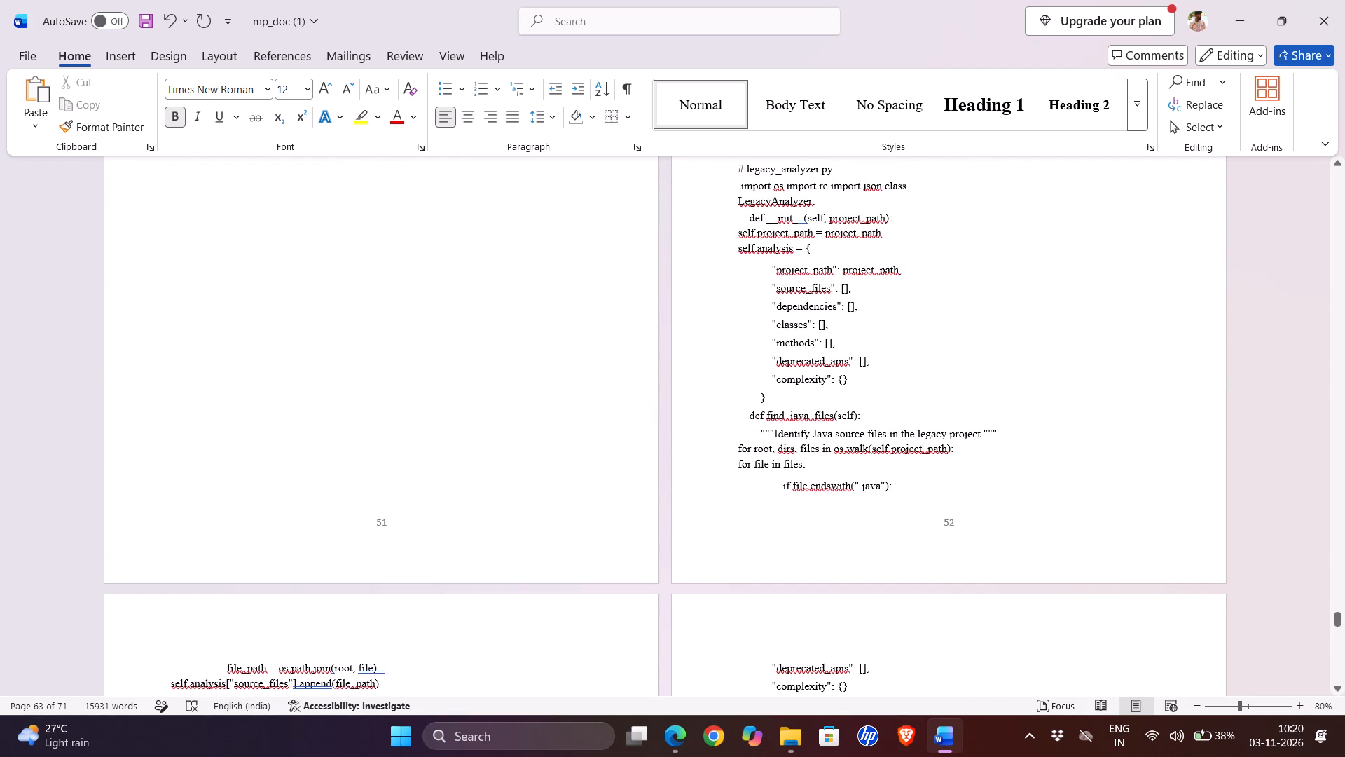
# Open the recent PDF "Major Project Documentation B11 (1)" from File Explorer, examine its sample code and reference pages, and close it.
pyautogui.click(778, 742)
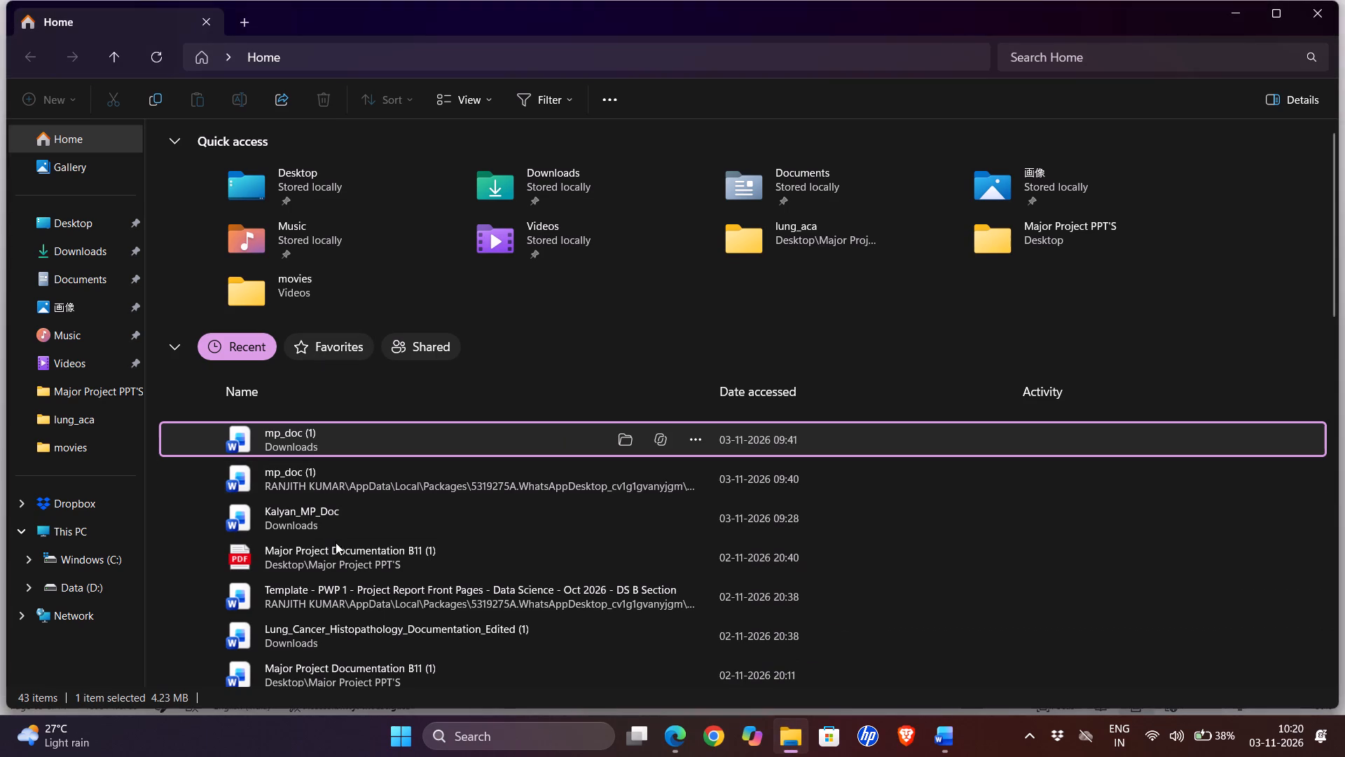
pyautogui.doubleClick(336, 559)
pyautogui.scroll(-8, 708, 532)
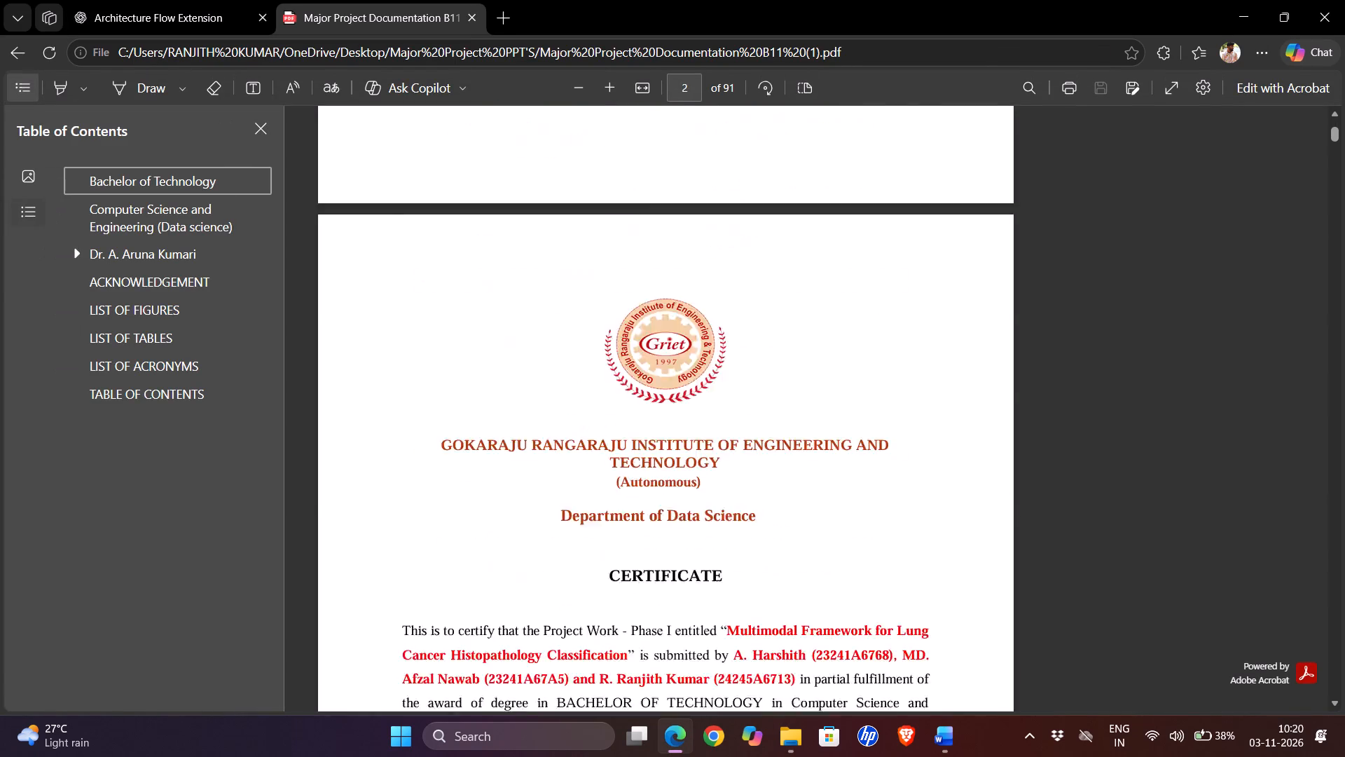
pyautogui.scroll(-20, 708, 532)
pyautogui.scroll(-6, 708, 532)
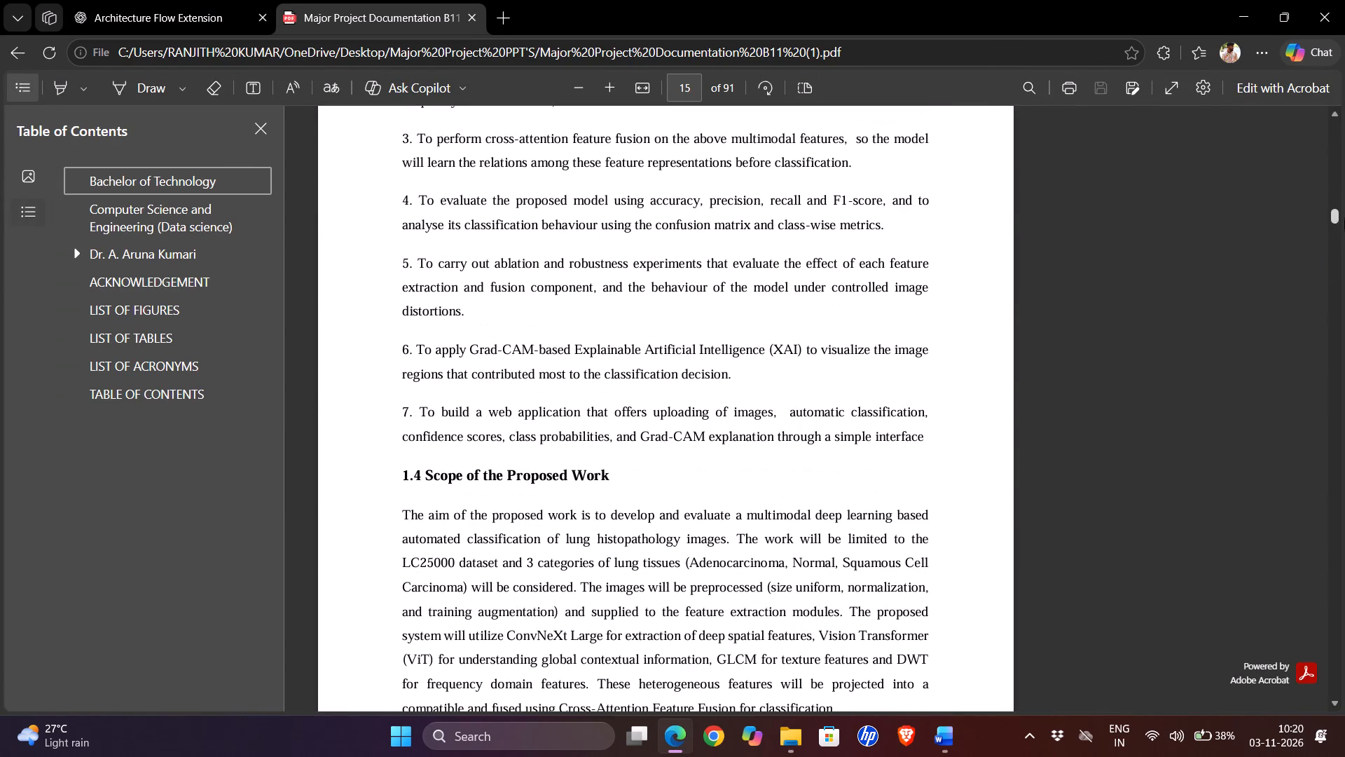
pyautogui.moveTo(1334, 217); pyautogui.dragTo(1344, 755)
pyautogui.scroll(3, 1047, 589)
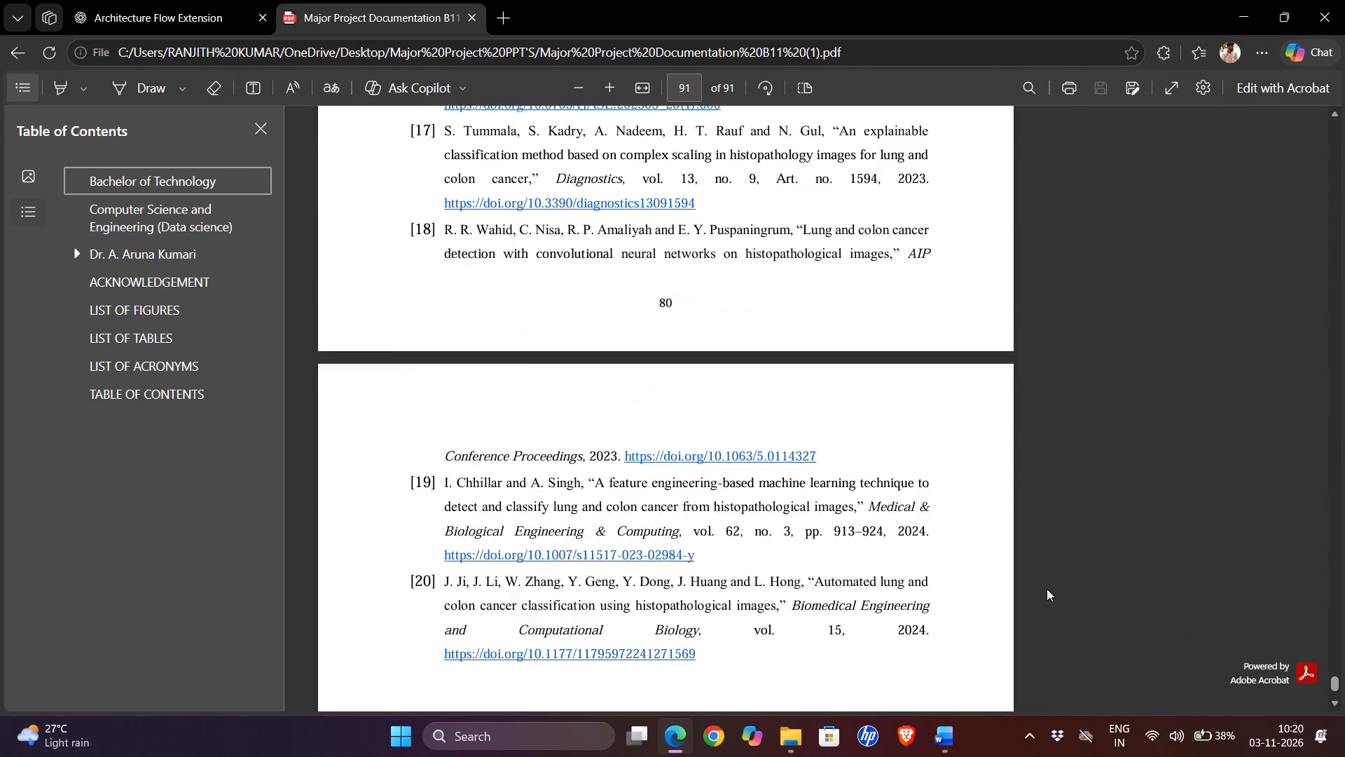
pyautogui.scroll(9, 1047, 589)
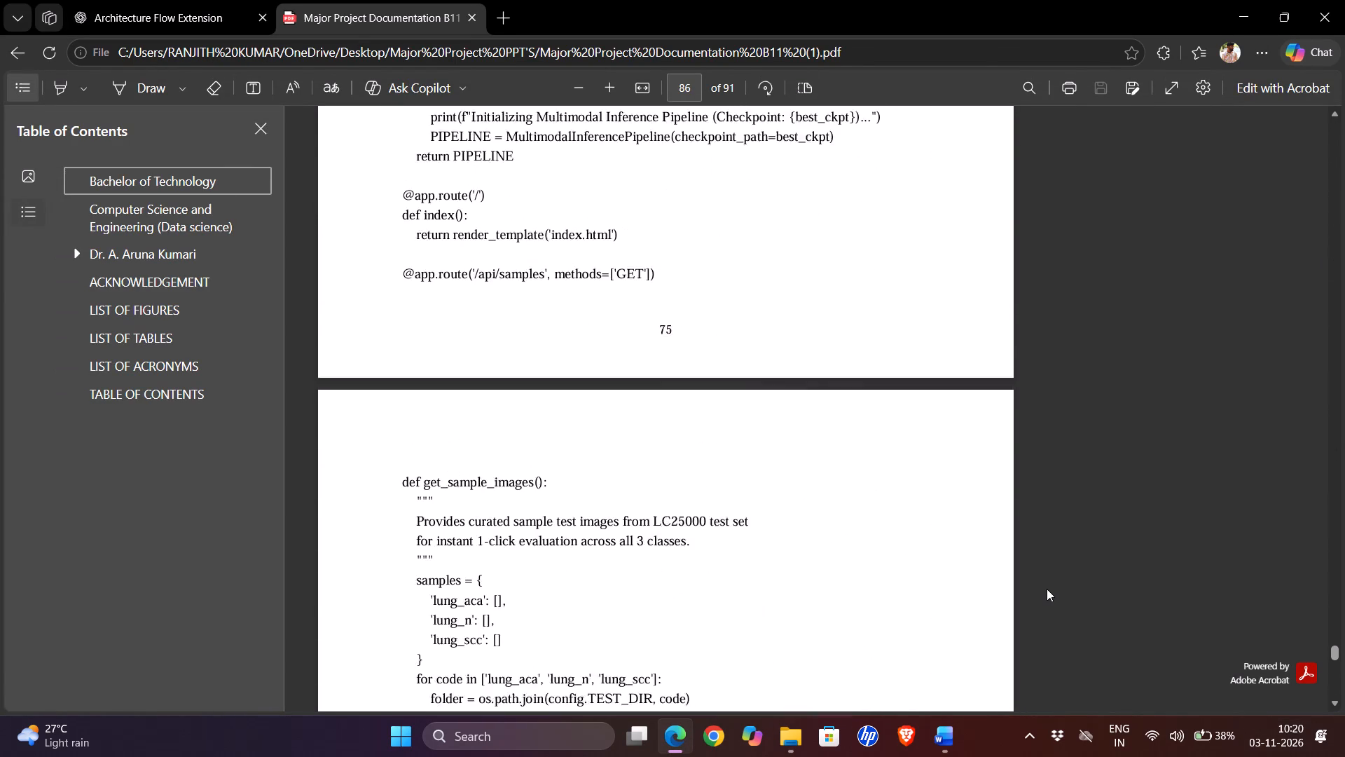
pyautogui.scroll(2, 1047, 589)
pyautogui.scroll(-9, 1047, 589)
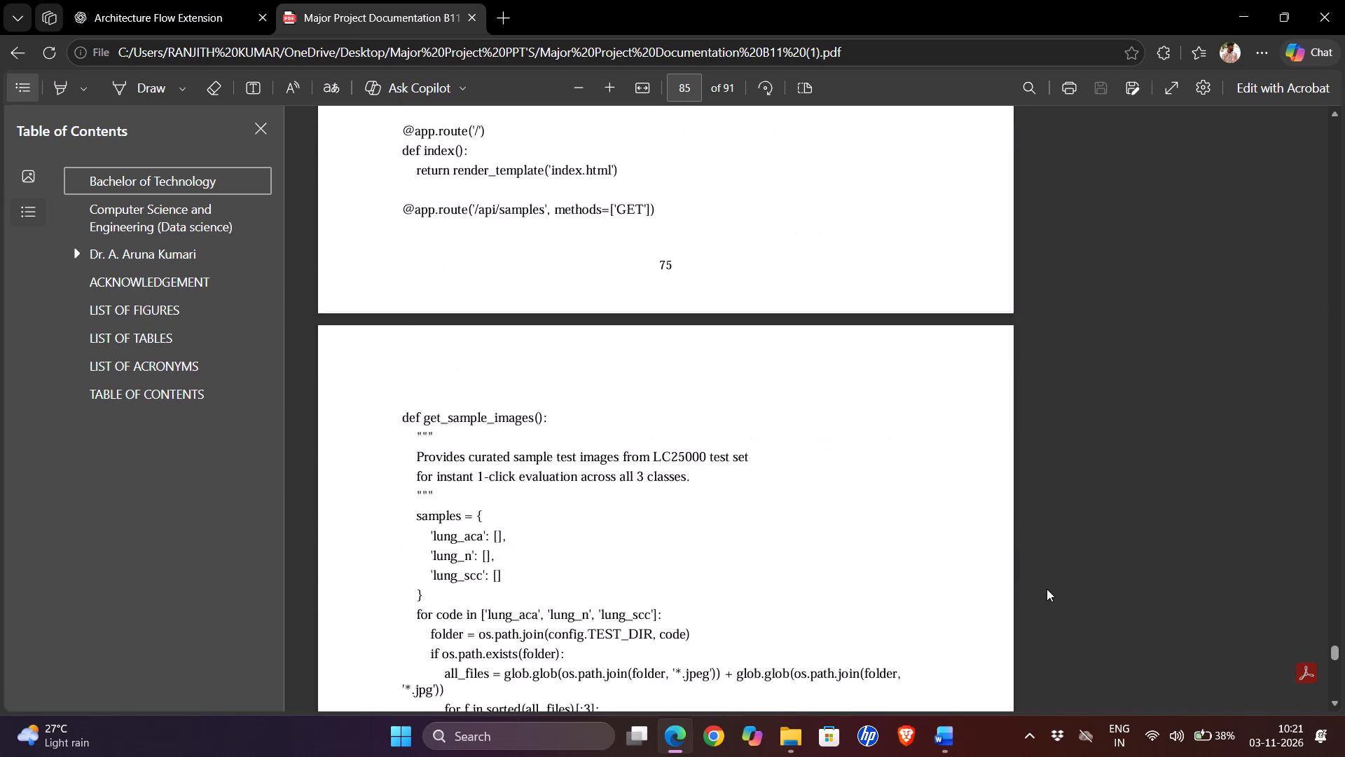
pyautogui.scroll(-10, 1047, 589)
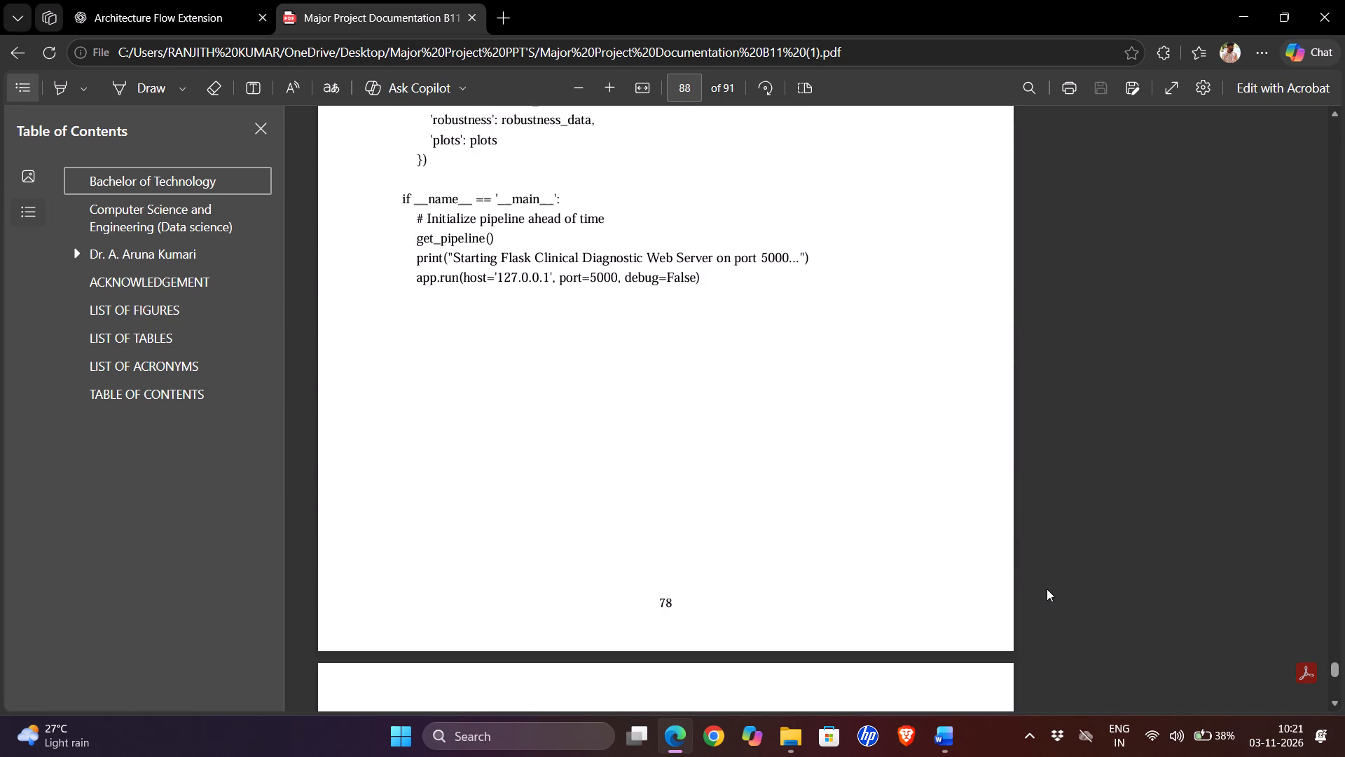
pyautogui.scroll(-5, 1047, 589)
pyautogui.click(1344, 0)
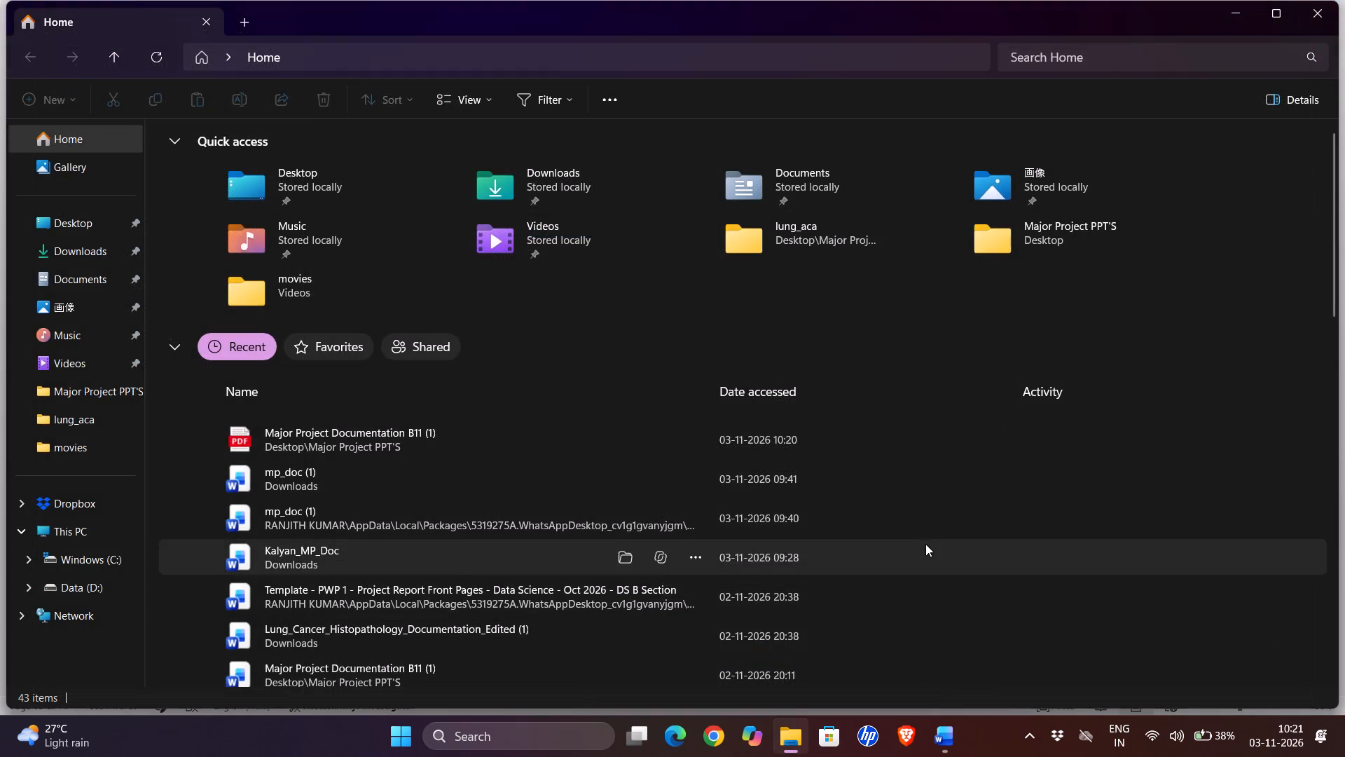
# Back in Word, remove the empty line and break above REFERENCES, and add two blank lines after the section 6.6 code instead.
pyautogui.click(953, 737)
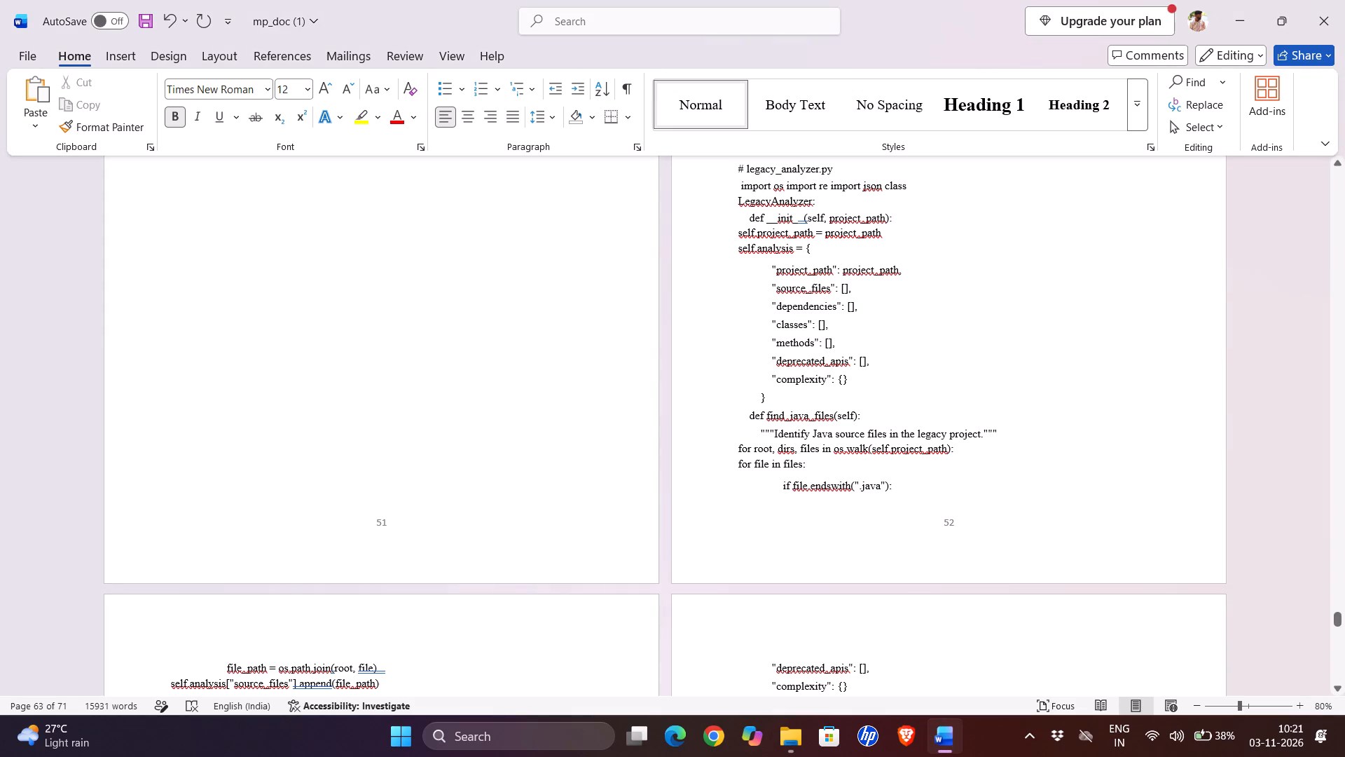
pyautogui.scroll(-7, 731, 426)
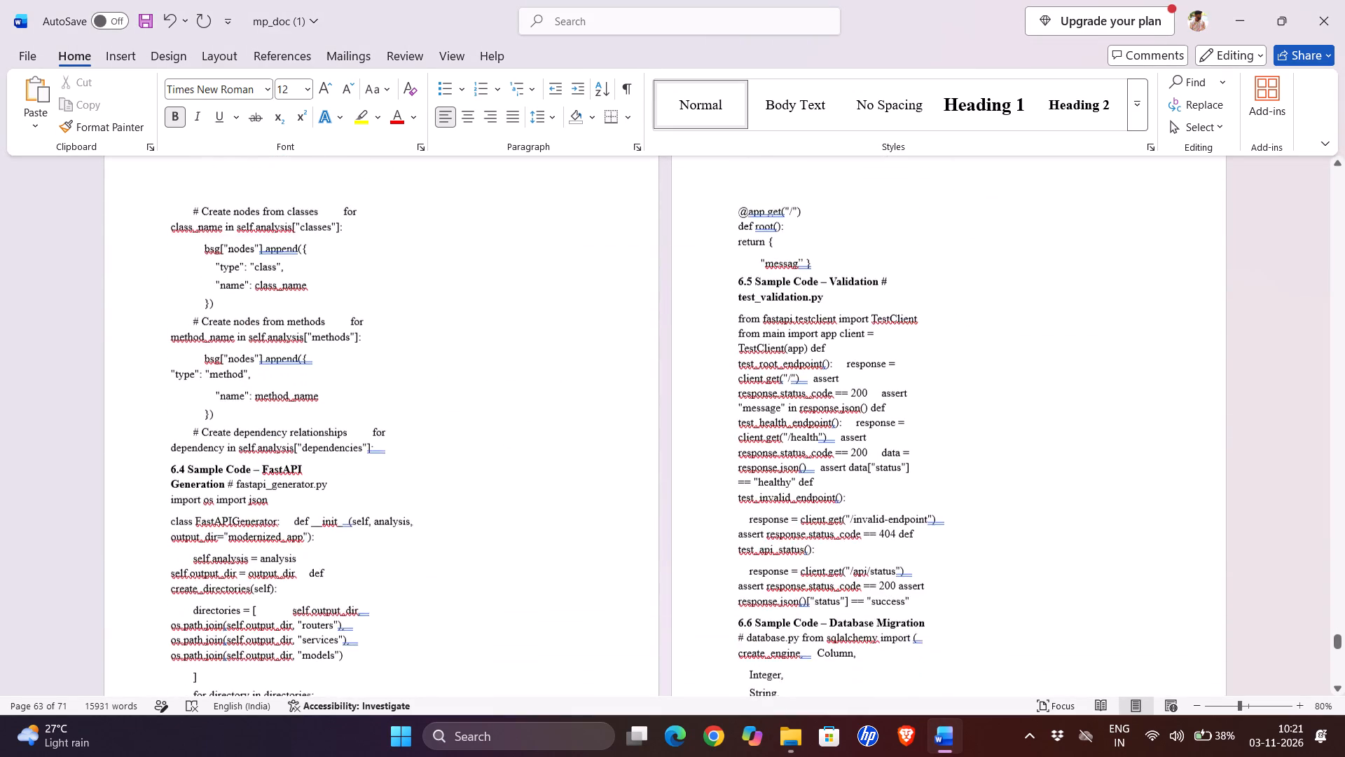
pyautogui.scroll(-5, 731, 426)
pyautogui.scroll(1, 731, 426)
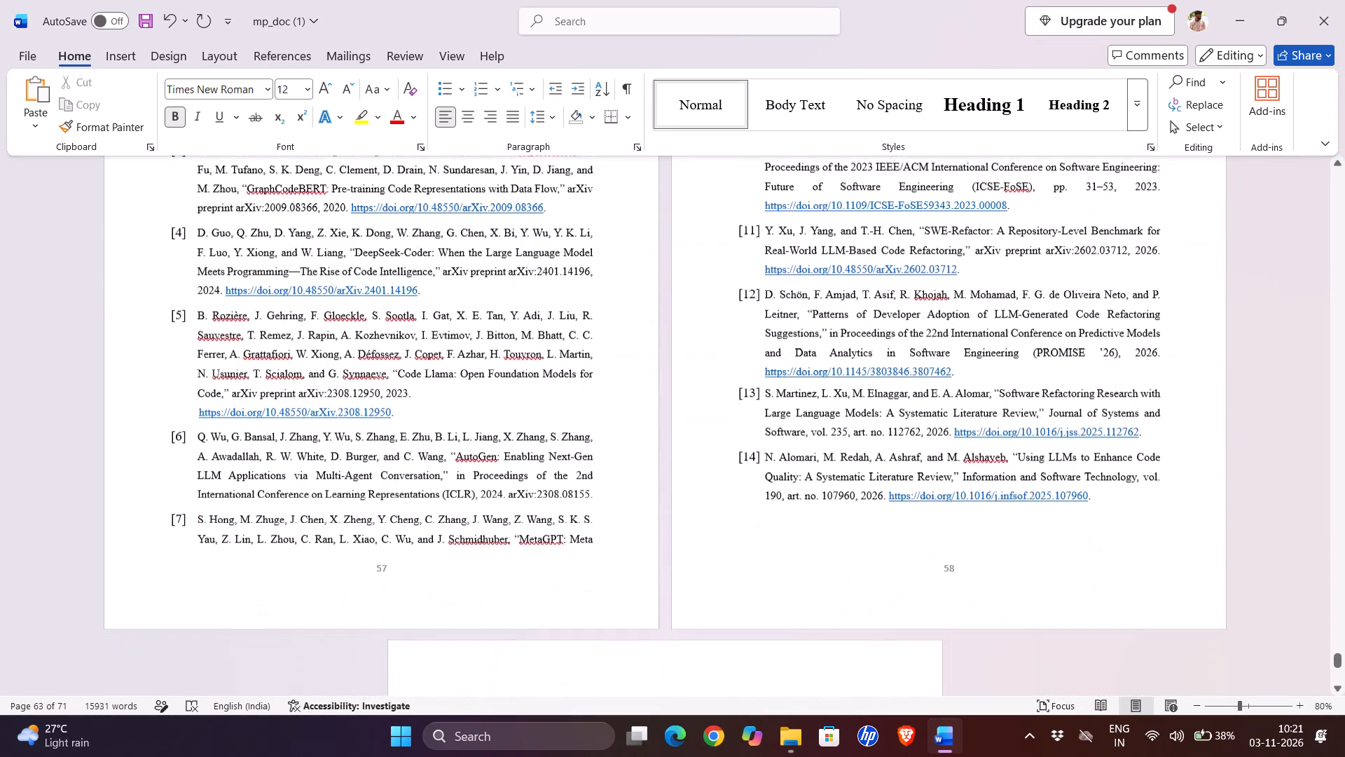
pyautogui.scroll(3, 731, 426)
pyautogui.click(204, 599)
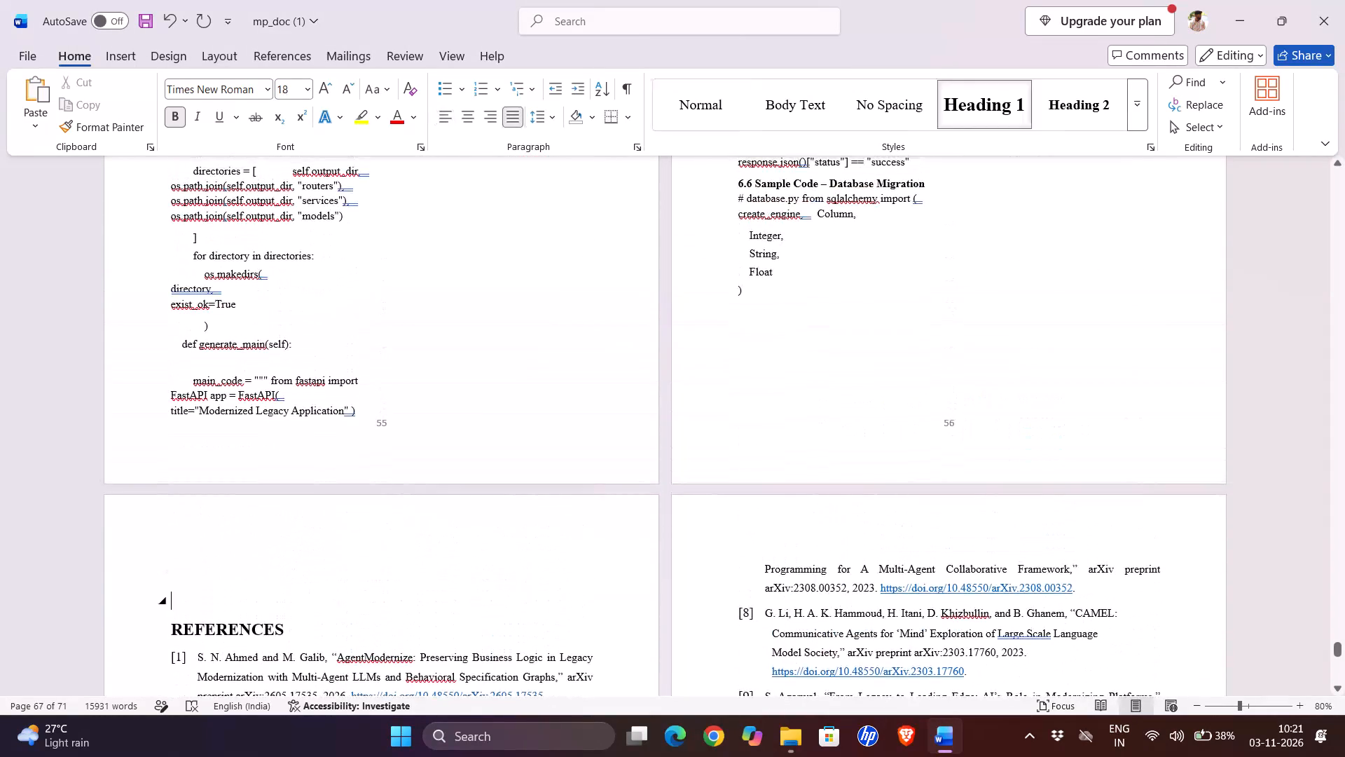
pyautogui.press('BackSpace')
pyautogui.press('BackSpace')
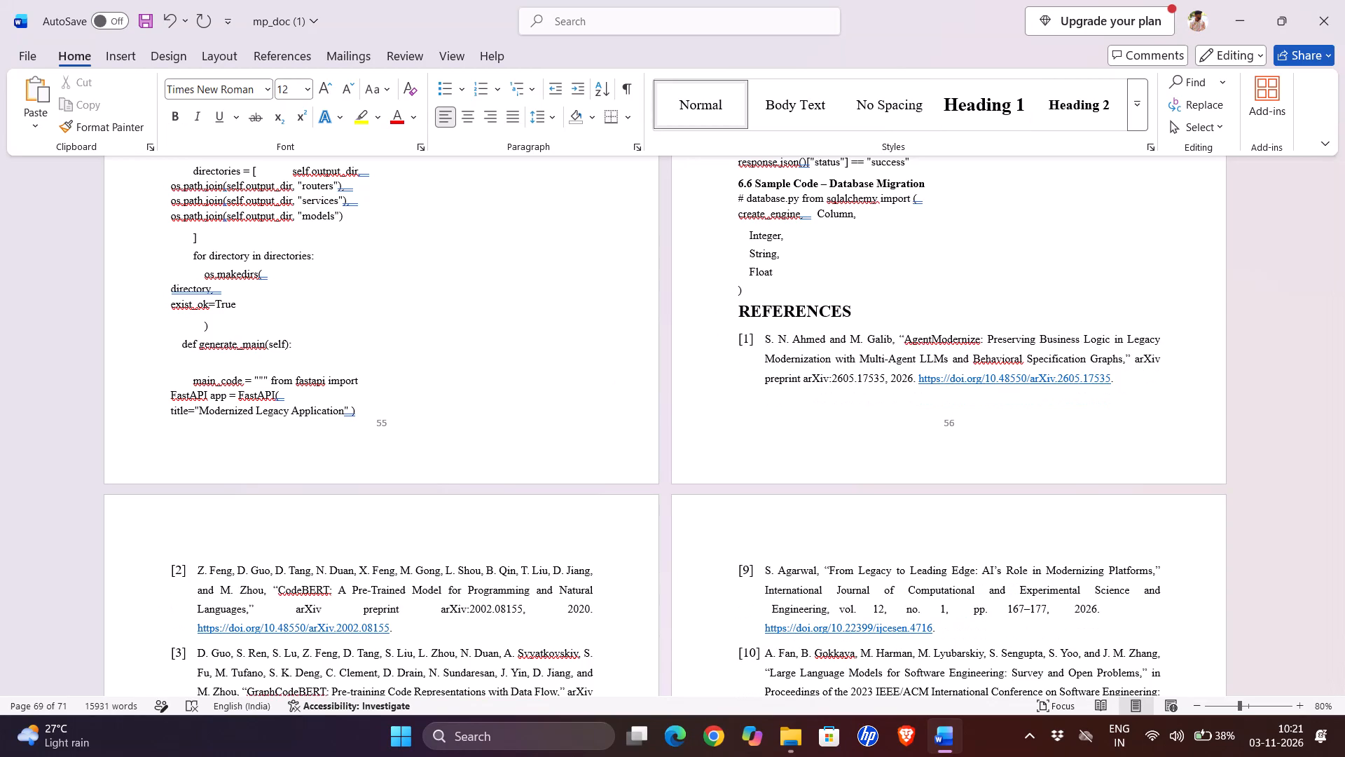
pyautogui.press('Return')
pyautogui.press('Return')
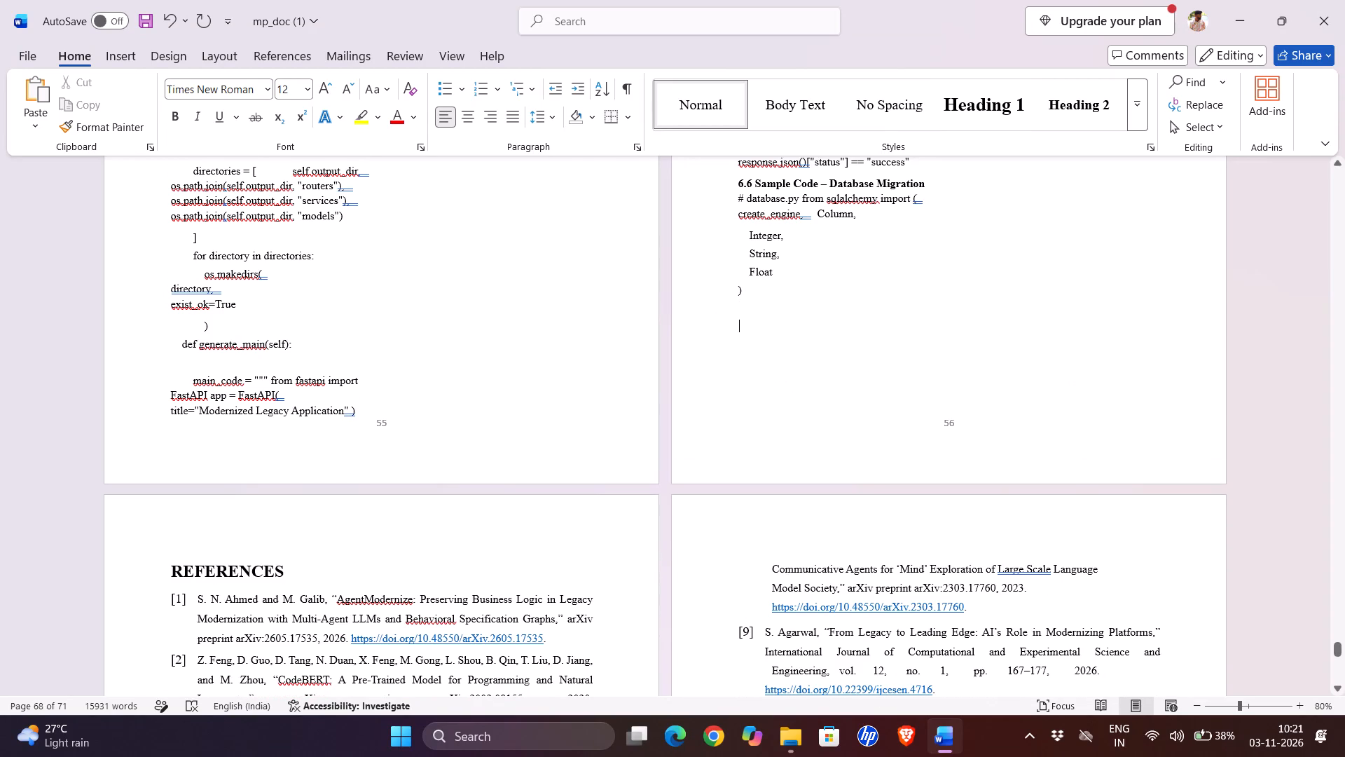
# Centre the REFERENCES heading above the reference list.
pyautogui.scroll(-2, 433, 554)
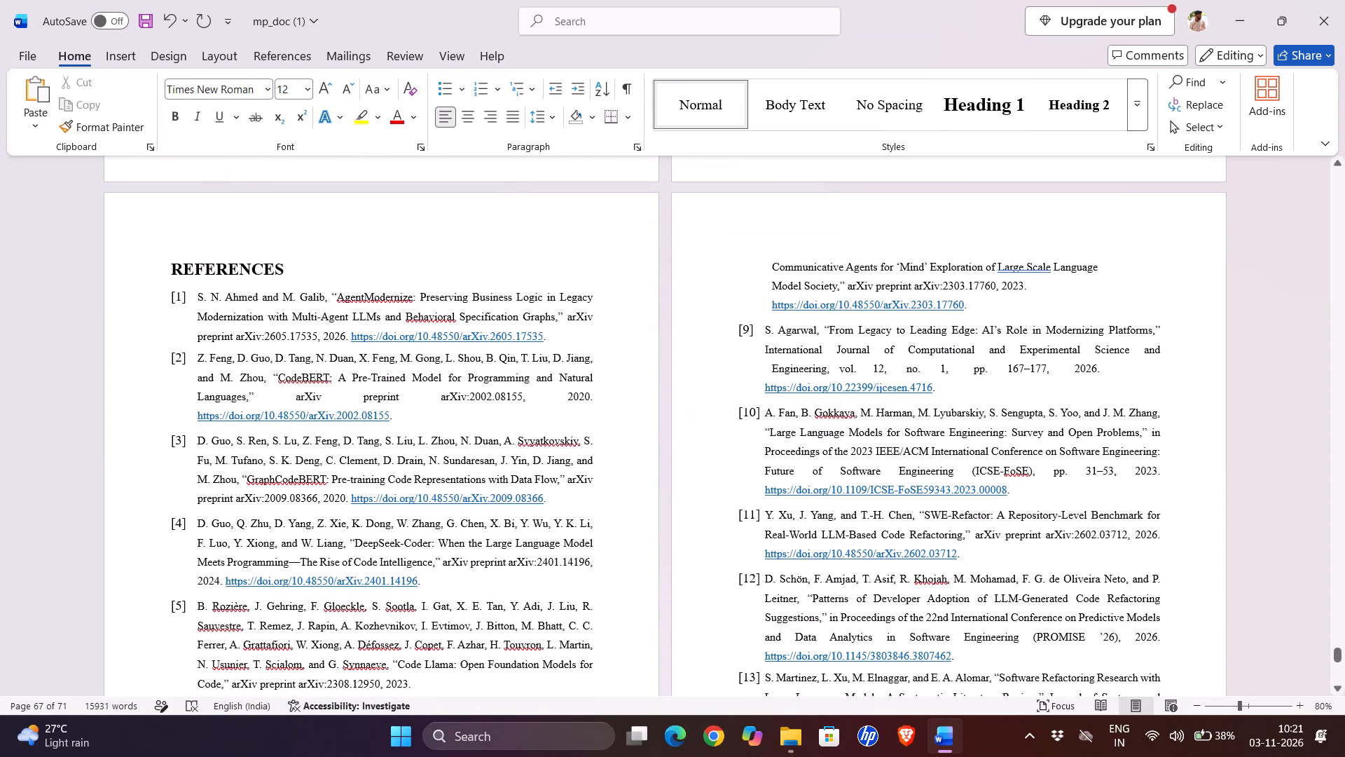
pyautogui.click(171, 263)
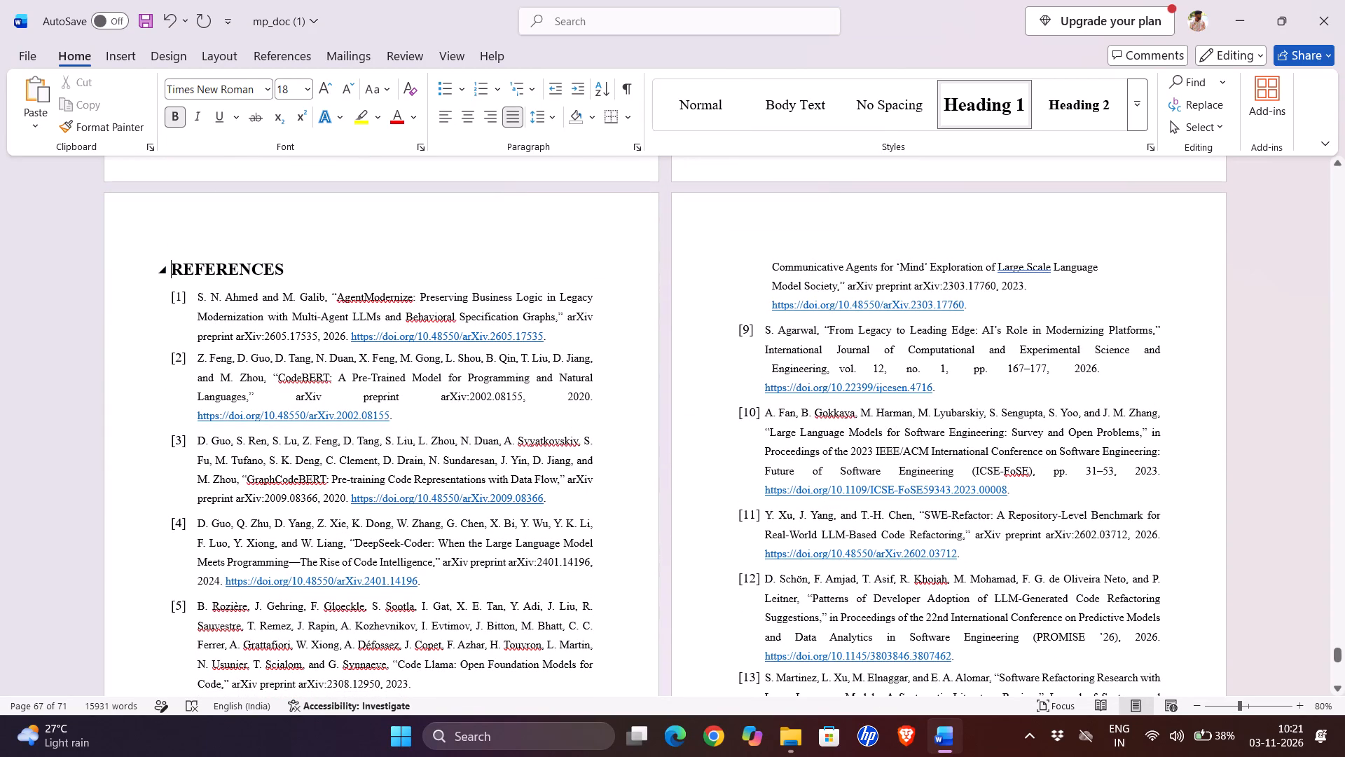
pyautogui.moveTo(303, 271); pyautogui.dragTo(176, 273)
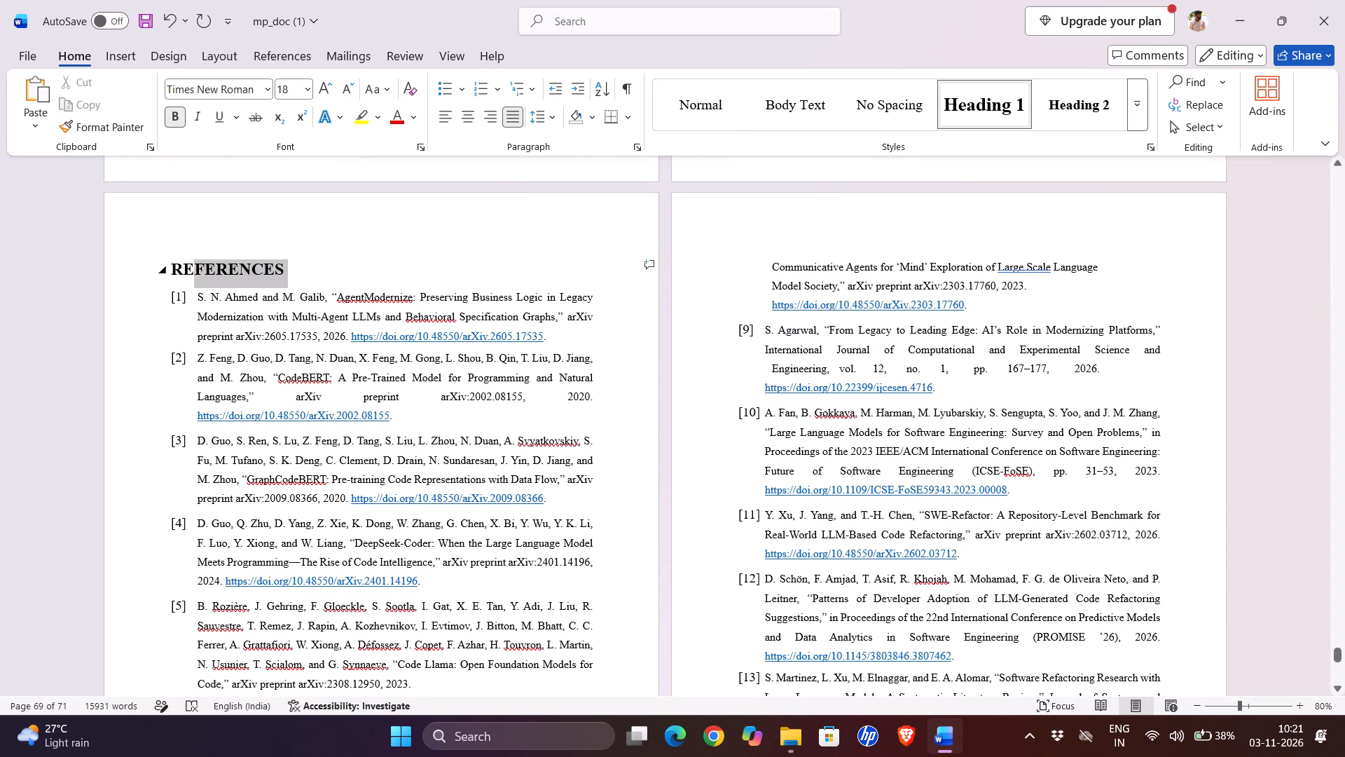
pyautogui.moveTo(176, 273); pyautogui.dragTo(164, 273)
pyautogui.click(466, 117)
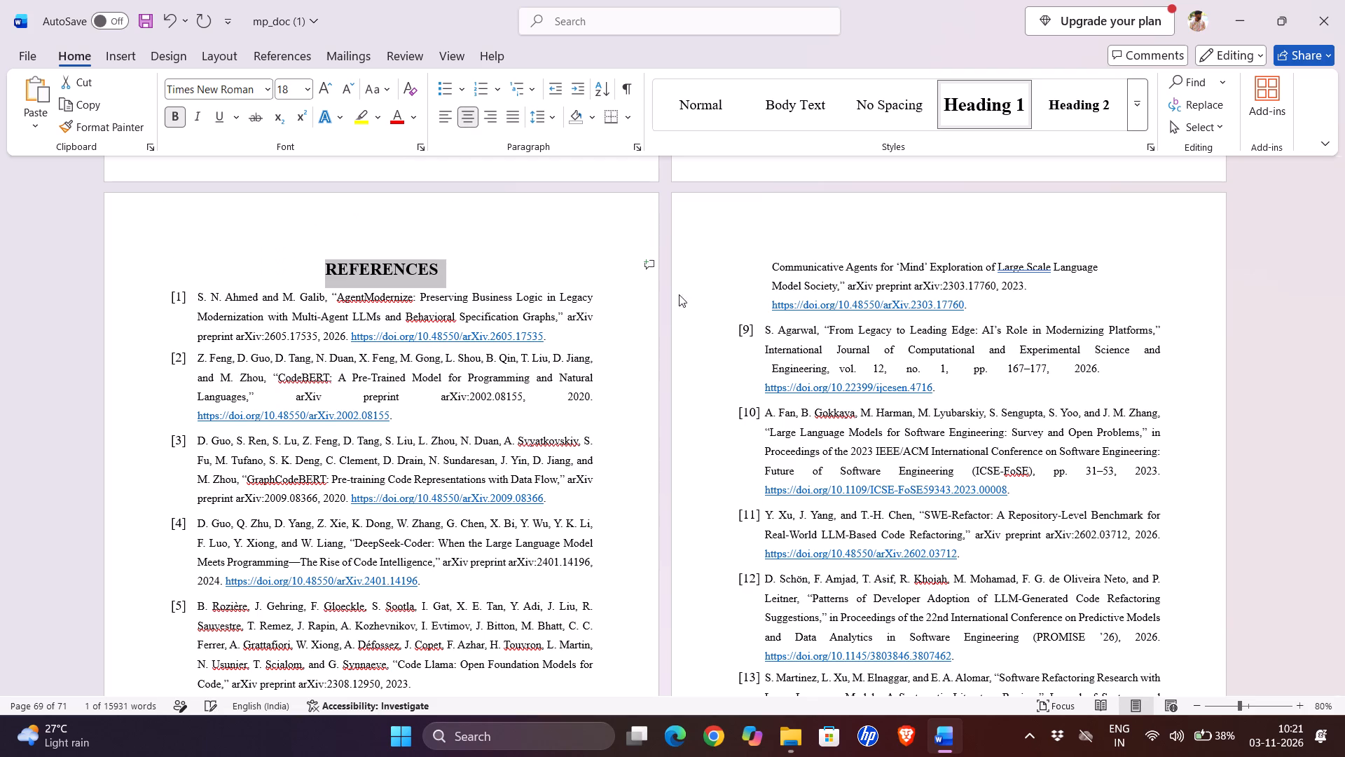
pyautogui.click(702, 381)
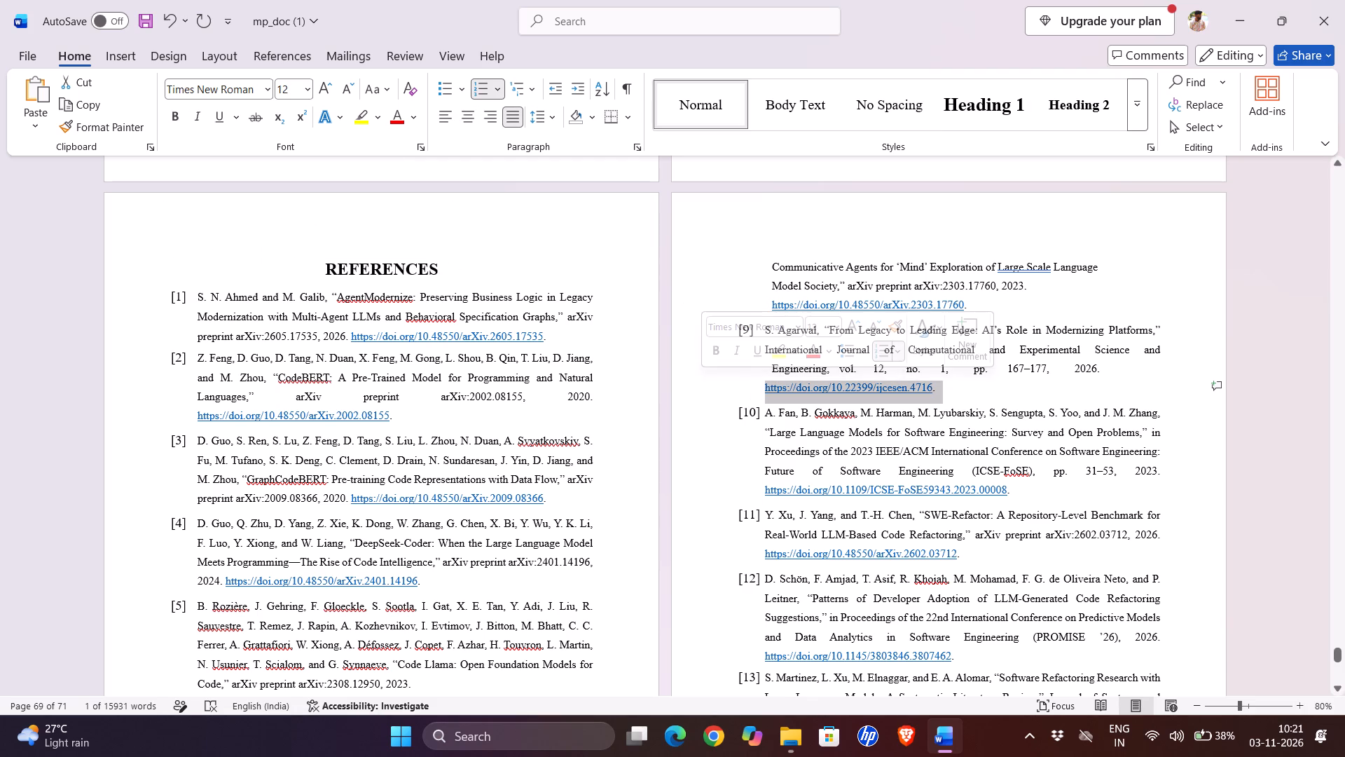
pyautogui.click(548, 400)
# Check the remaining reference pages to the end of the report, and skim back through all chapters to the title page.
pyautogui.scroll(-4, 548, 400)
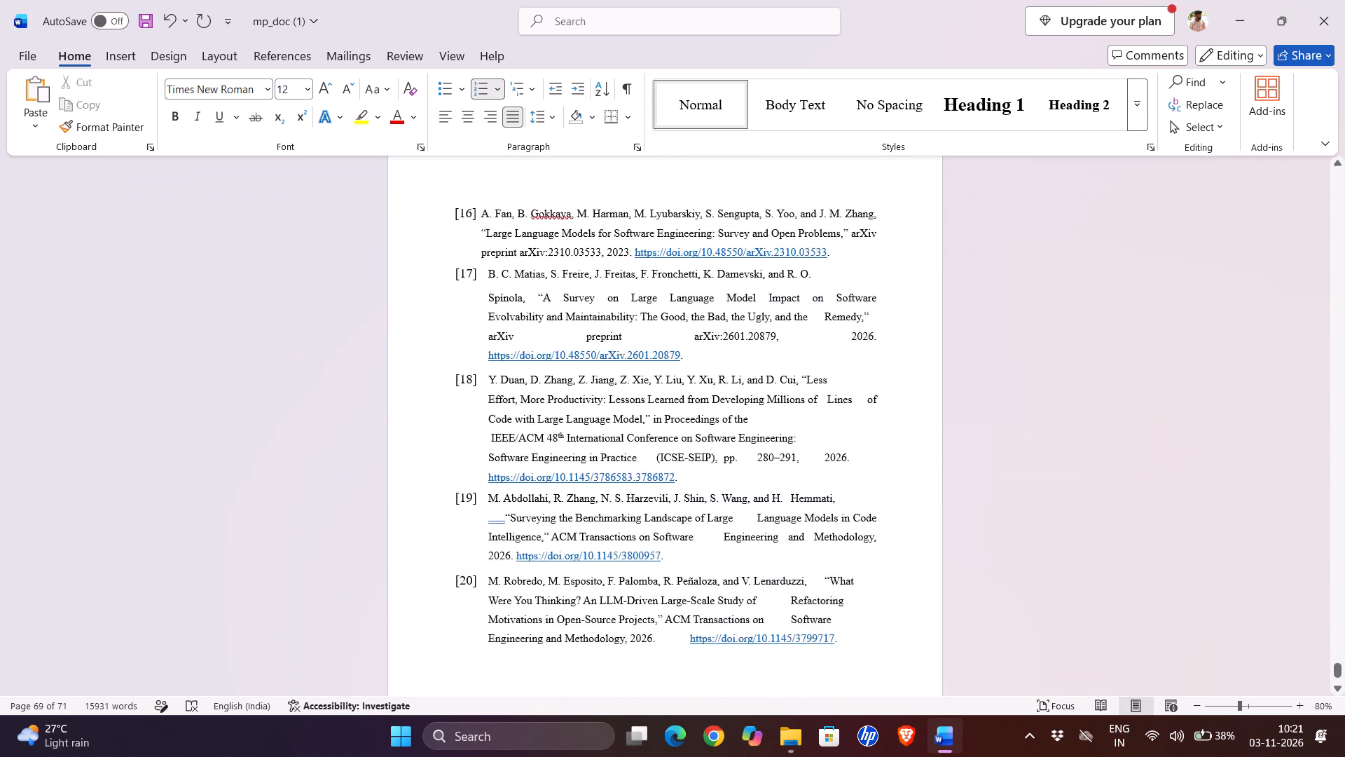
pyautogui.scroll(-1, 548, 400)
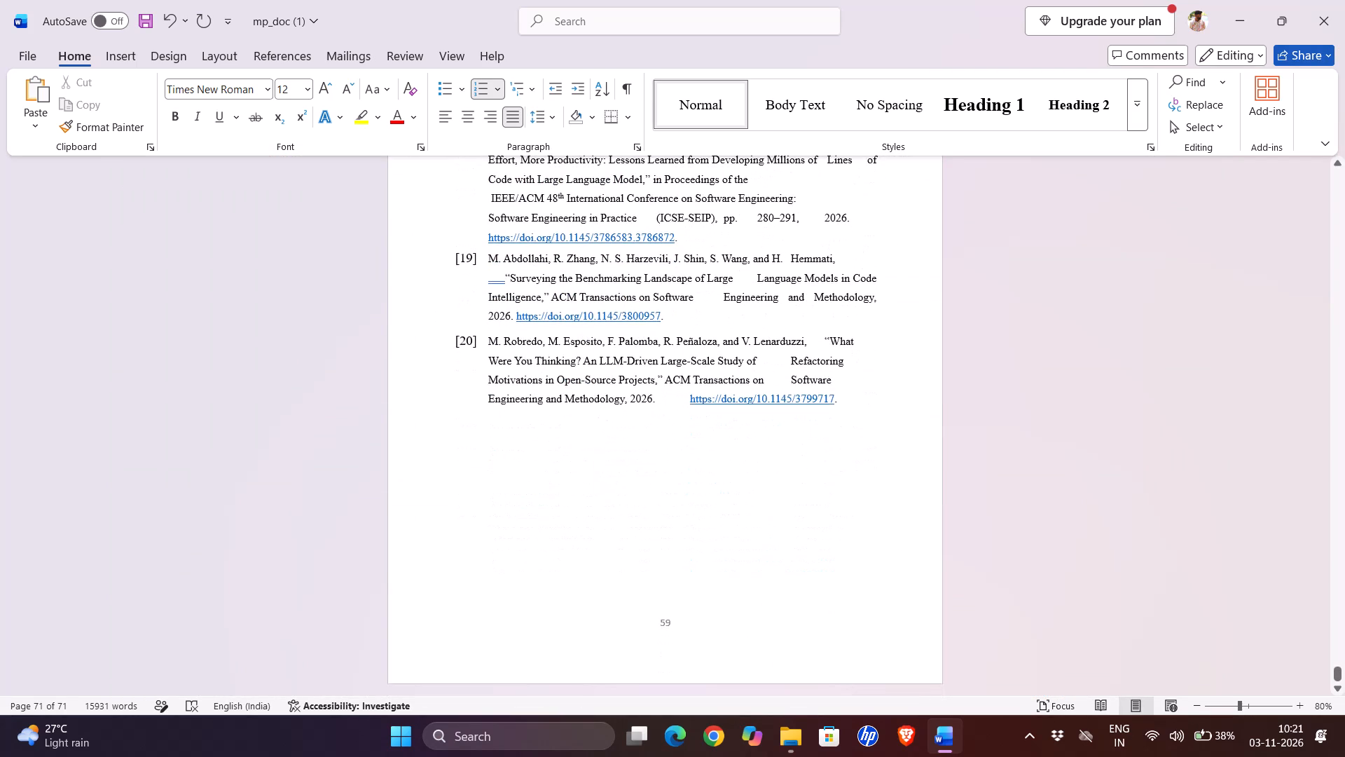
pyautogui.scroll(15, 548, 400)
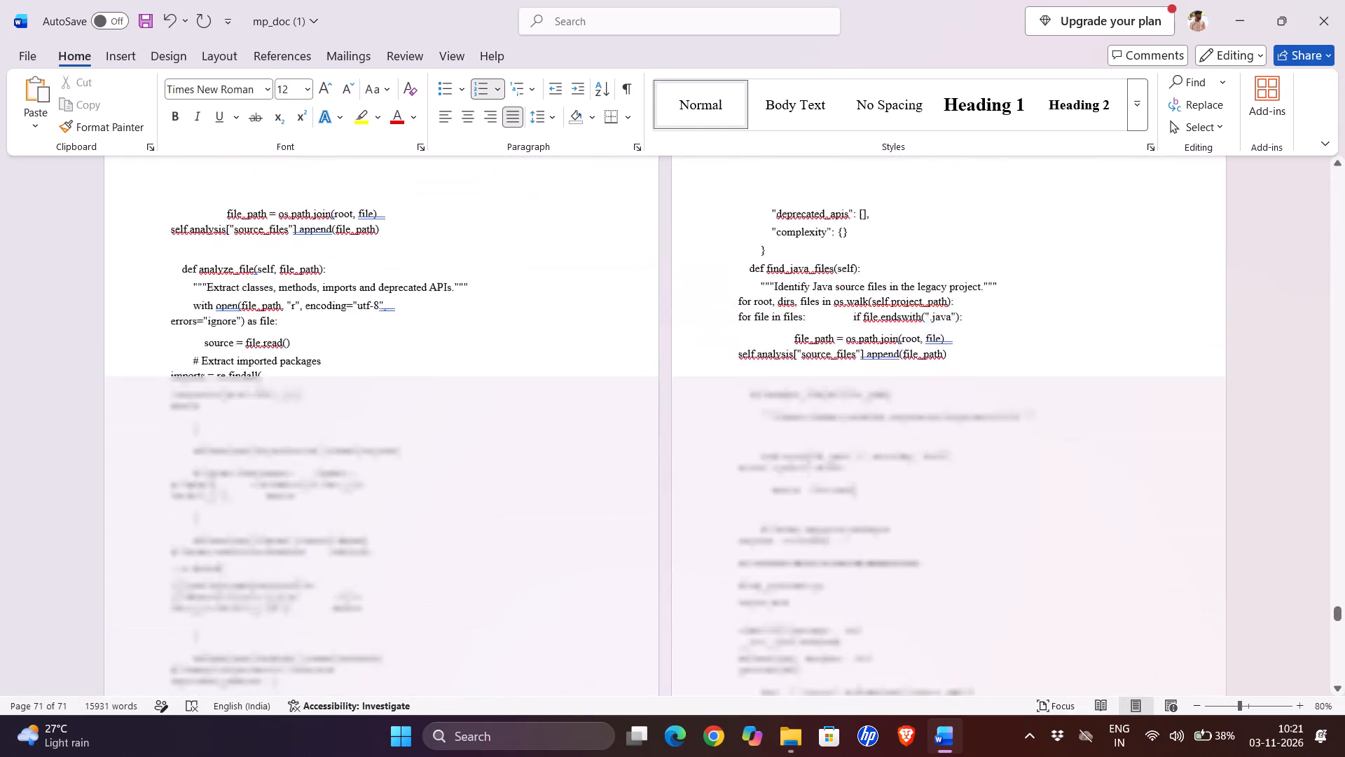
pyautogui.scroll(20, 548, 400)
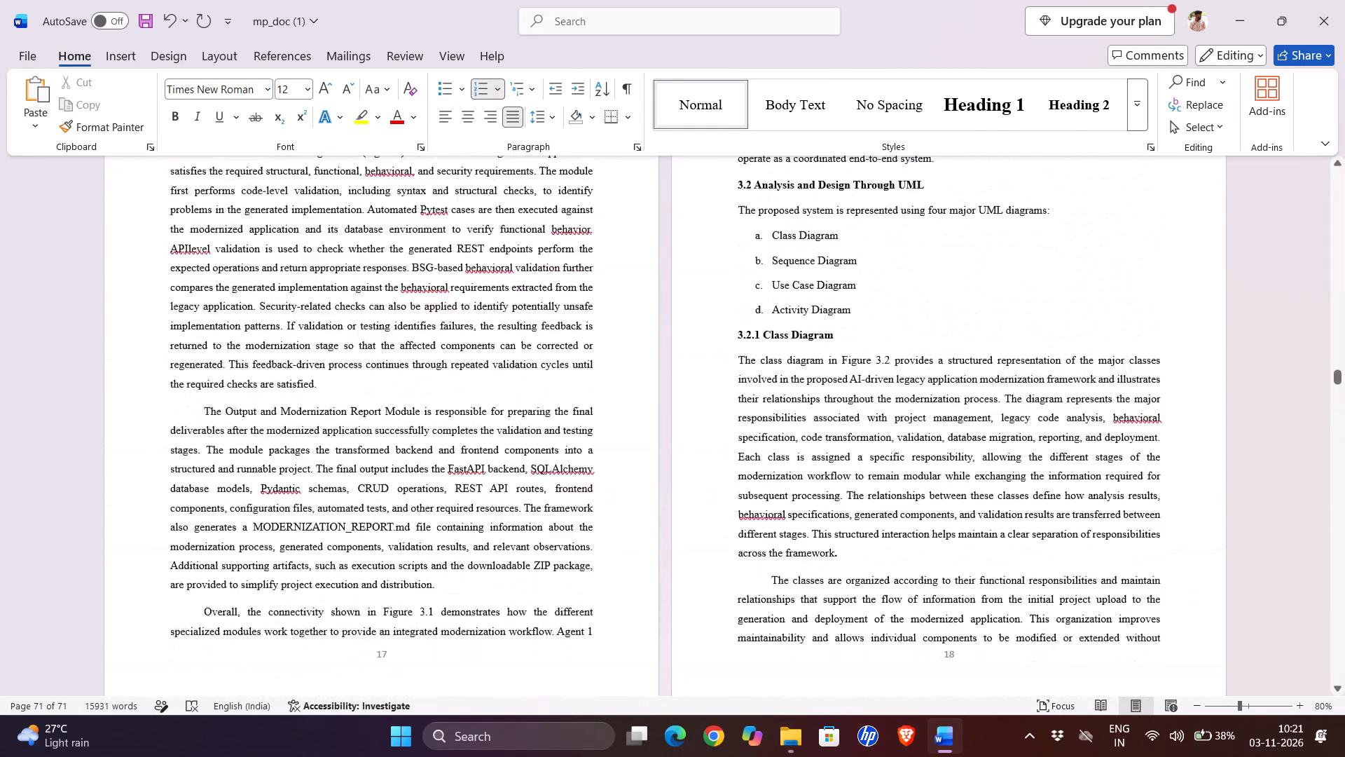
pyautogui.scroll(7, 548, 400)
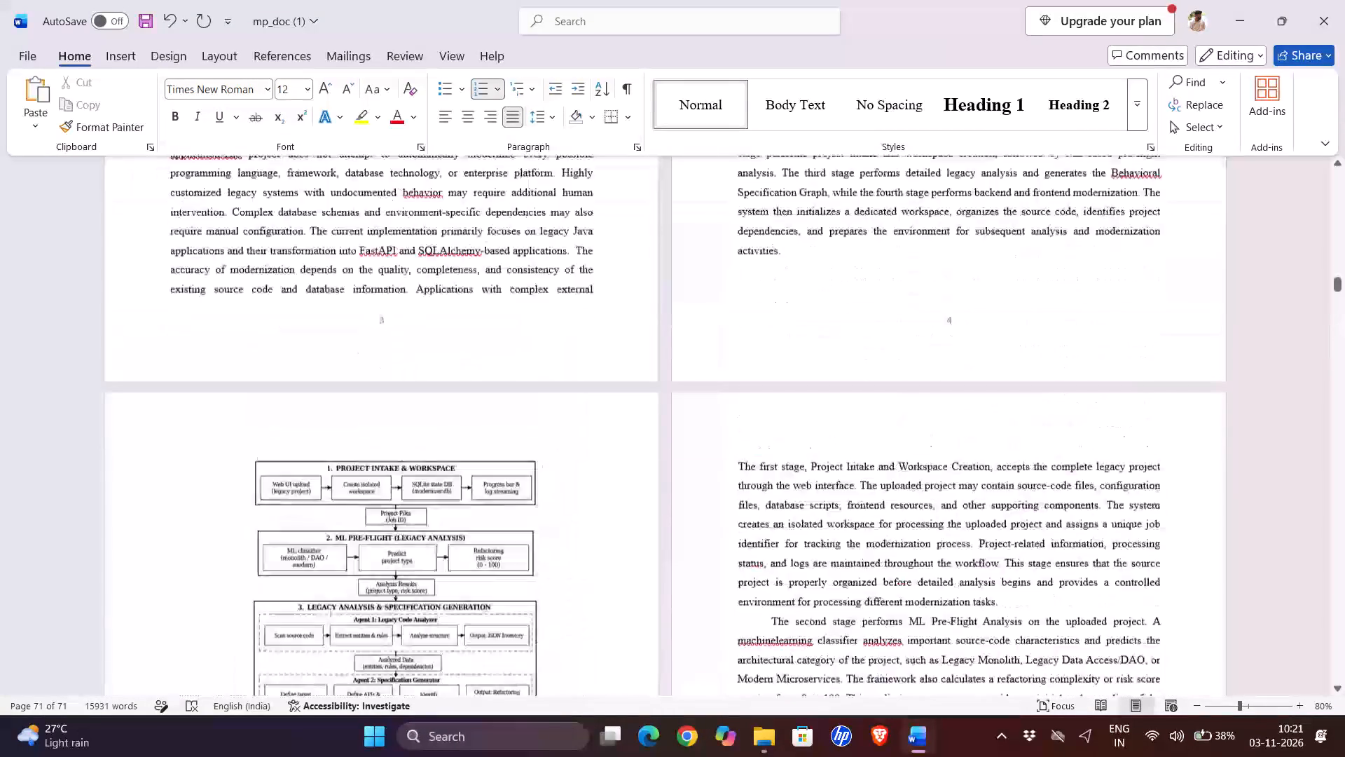
pyautogui.scroll(6, 548, 400)
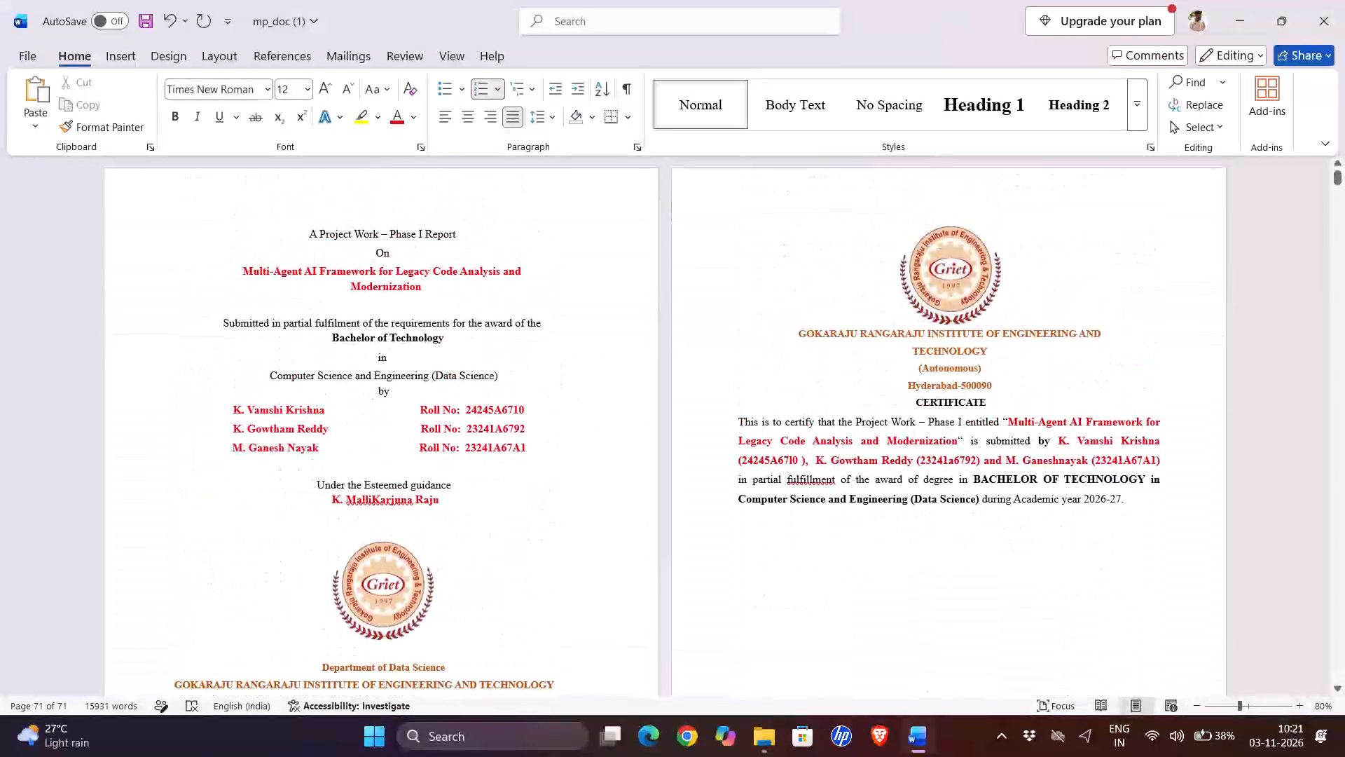
pyautogui.scroll(2, 548, 400)
# Save the mp_doc (1) report and close it.
pyautogui.hotkey('ctrl', 's')
pyautogui.hotkey('ctrl', 's')
pyautogui.hotkey('ctrl', 's')
pyautogui.hotkey('ctrl', 's')
pyautogui.hotkey('ctrl', 's')
pyautogui.scroll(-2, 874, 393)
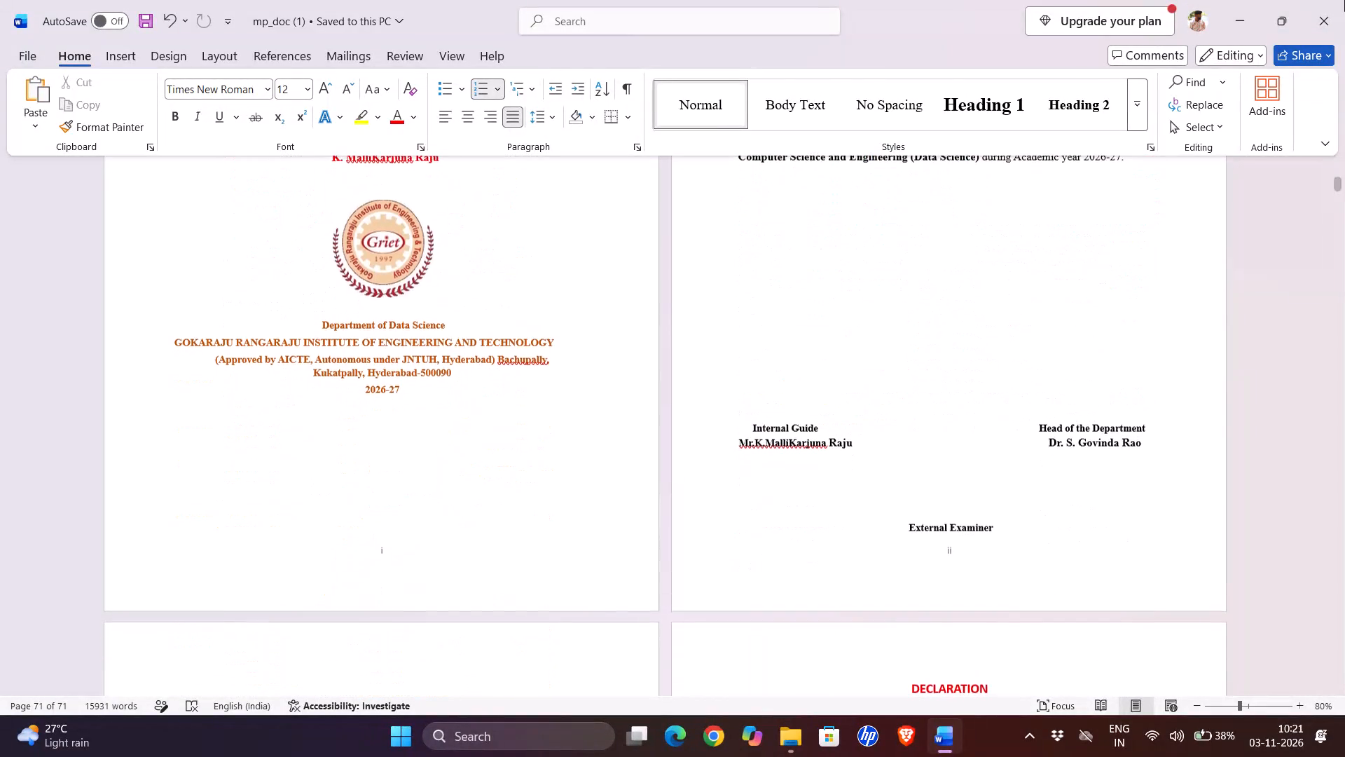
pyautogui.click(1344, 0)
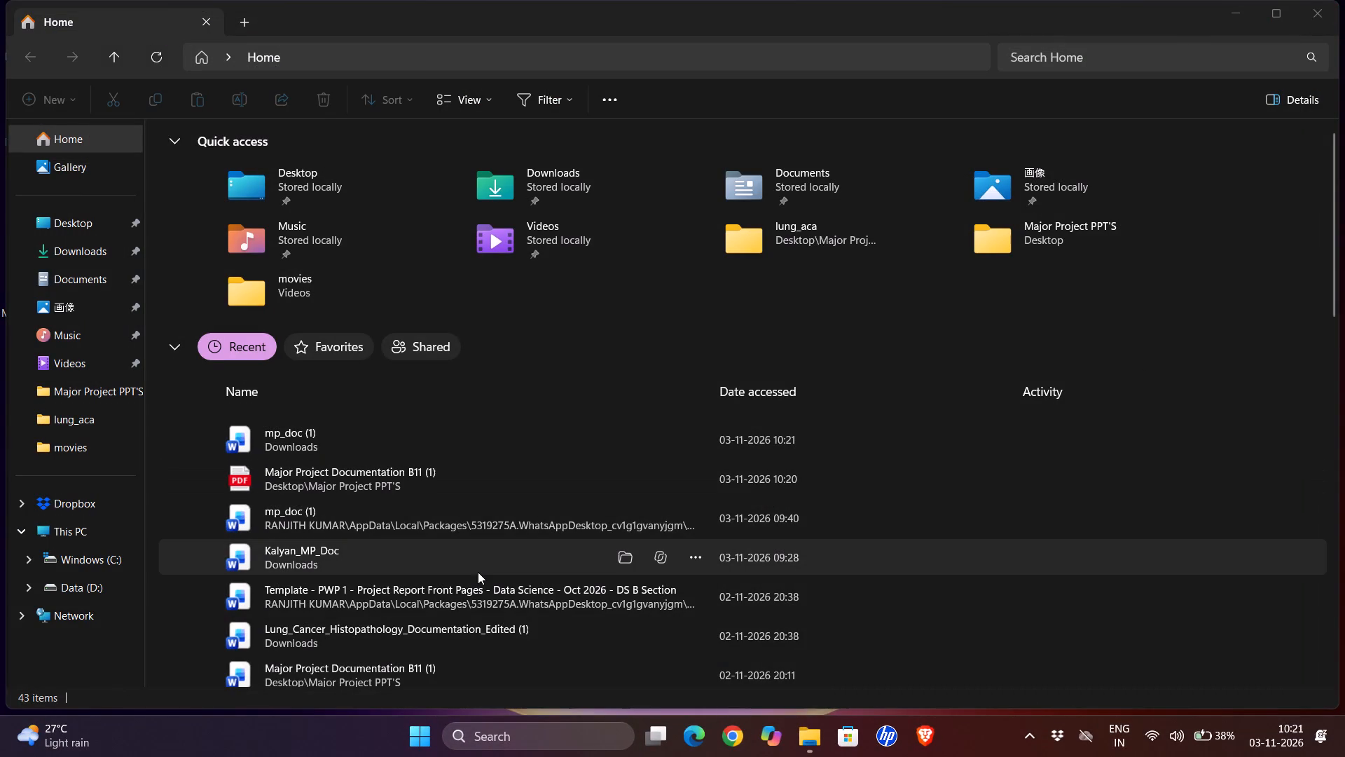
# Open the recent document Kalyan_MP_Doc from File Explorer and examine its front pages, Chapter 1 and the Figure 1.1 system architecture diagram.
pyautogui.doubleClick(473, 568)
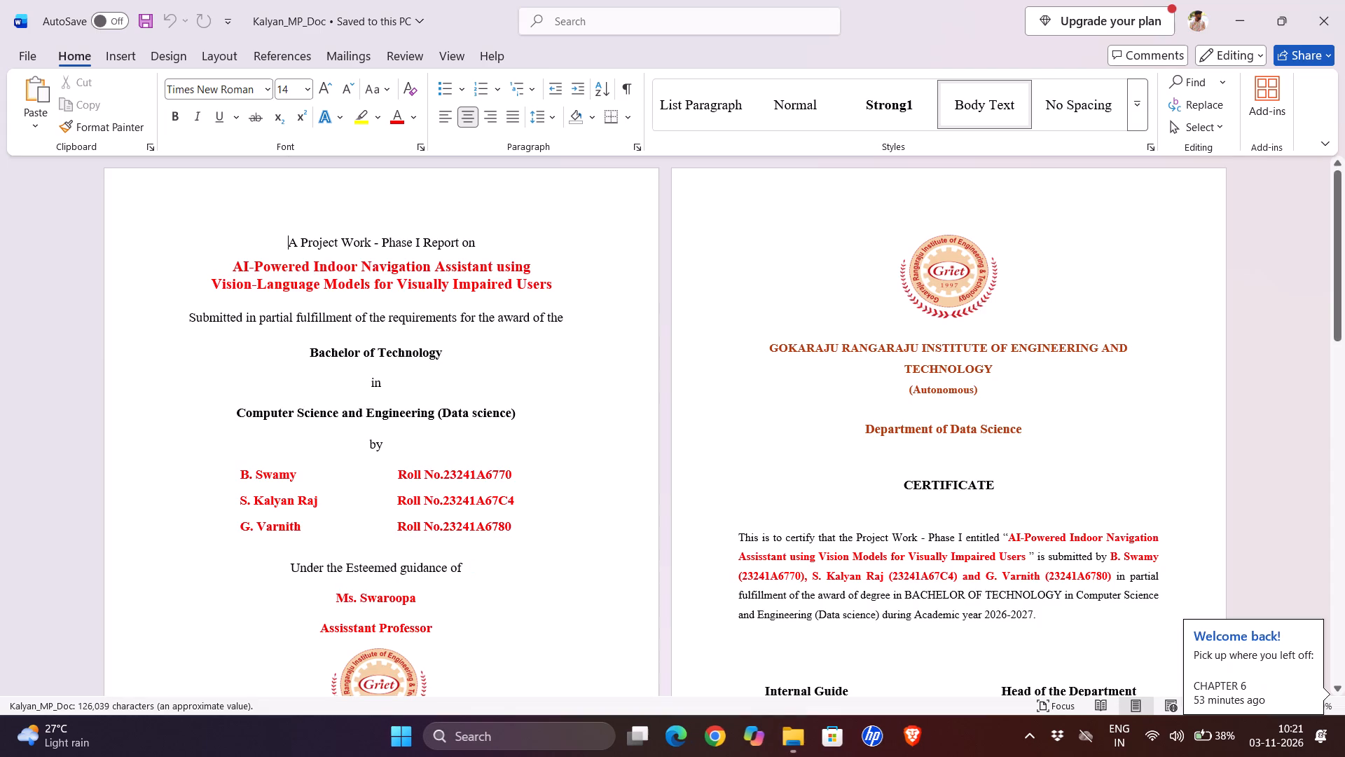
pyautogui.scroll(-2, 605, 539)
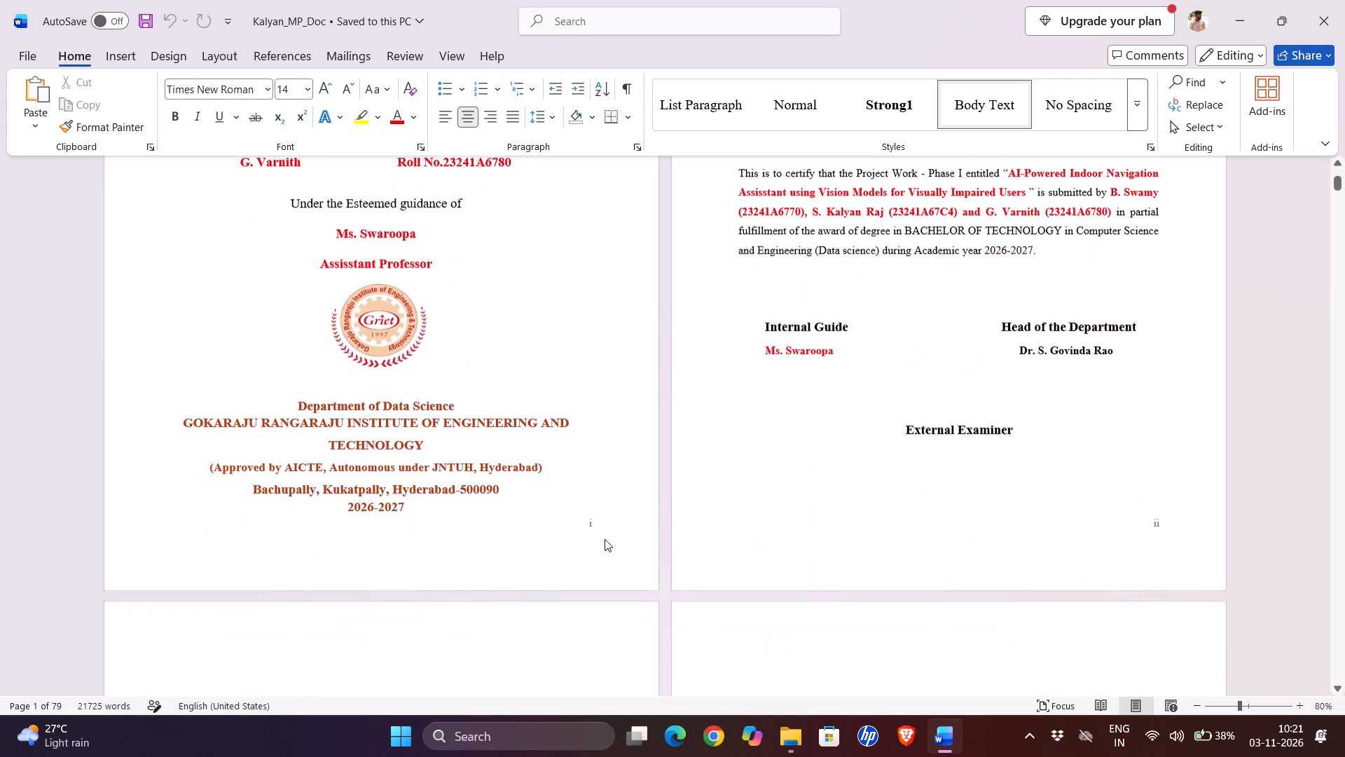
pyautogui.scroll(-6, 605, 539)
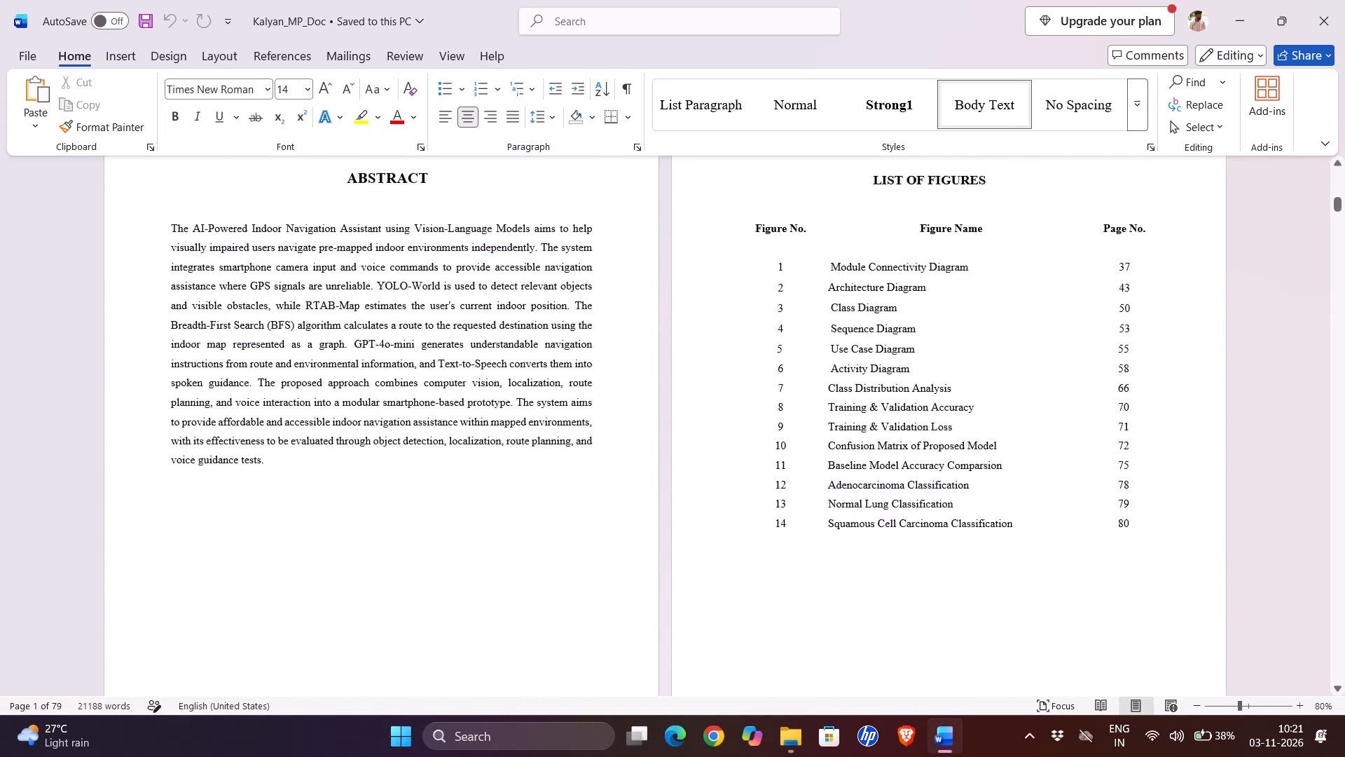
pyautogui.scroll(-8, 605, 539)
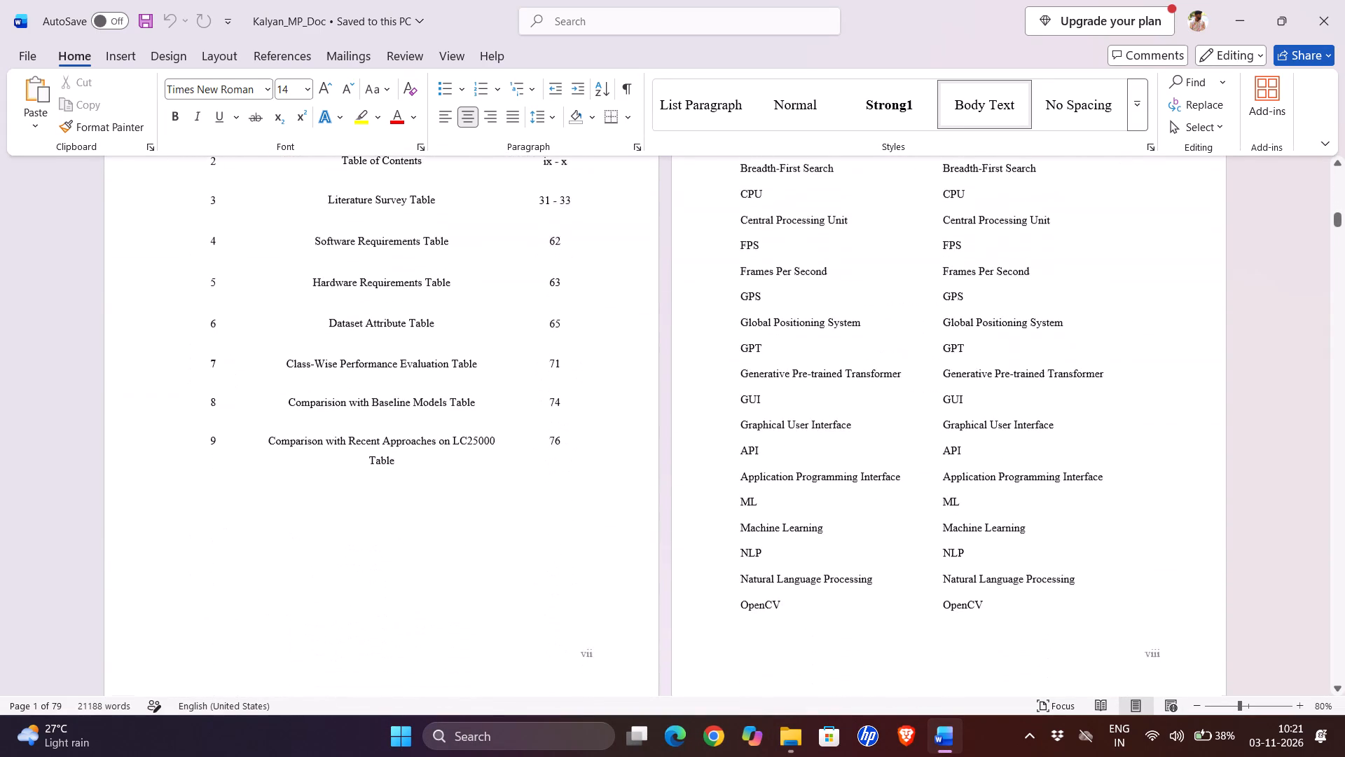
pyautogui.scroll(-6, 605, 539)
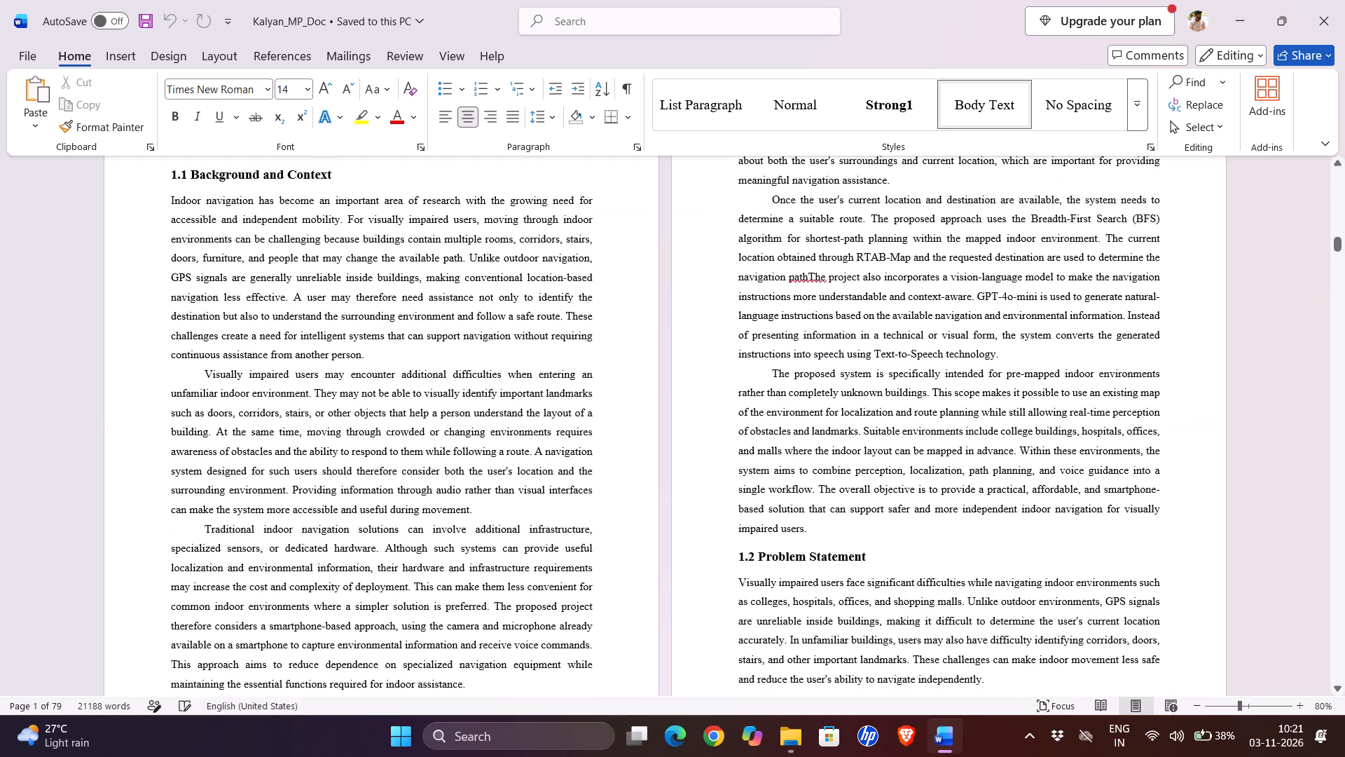
pyautogui.scroll(-7, 605, 539)
pyautogui.scroll(1, 605, 539)
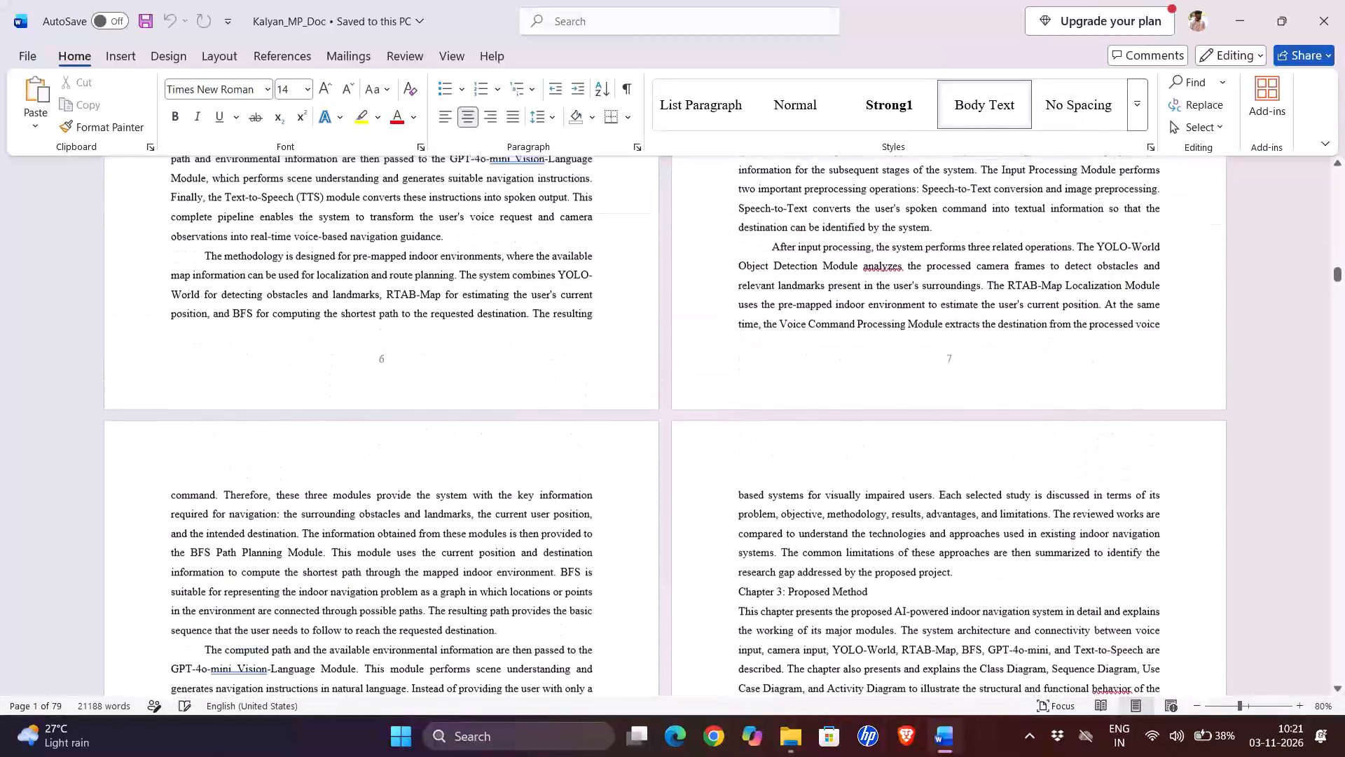
pyautogui.scroll(3, 605, 539)
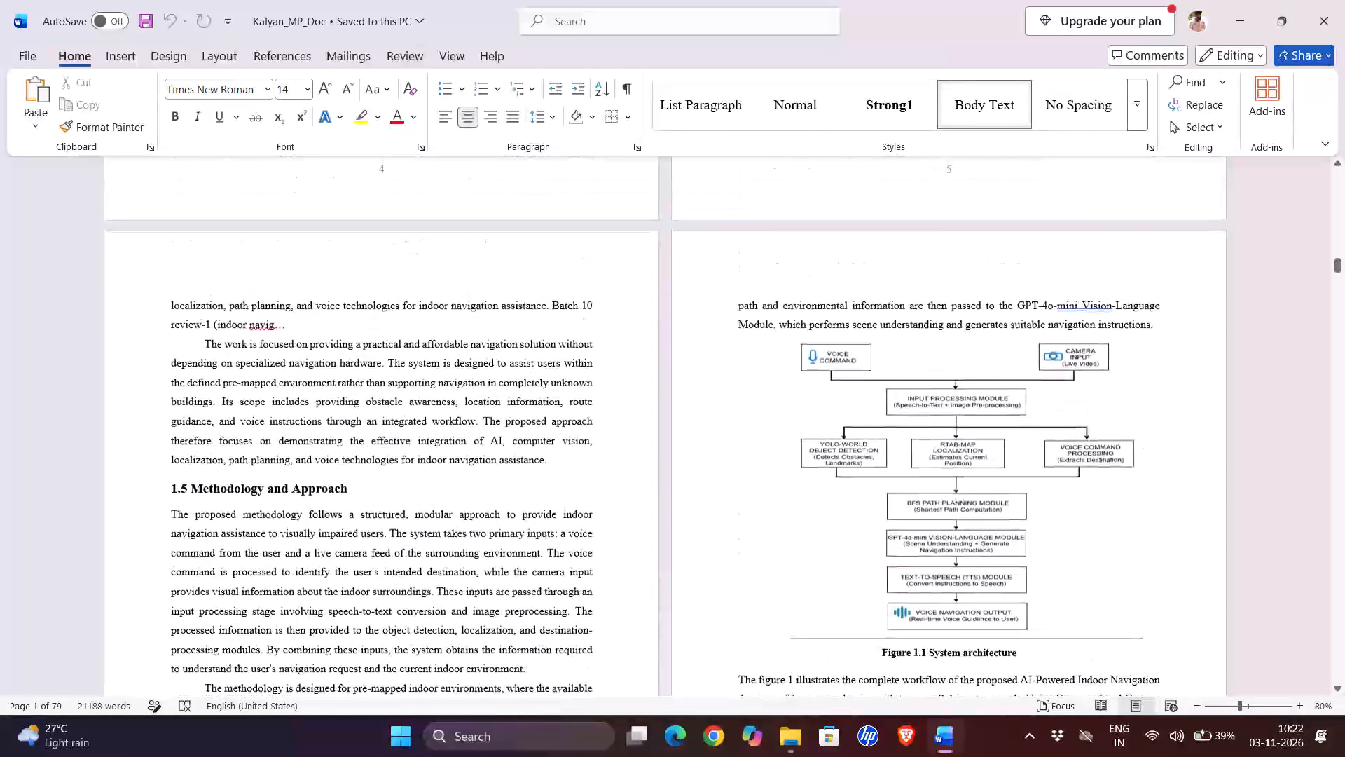
pyautogui.click(849, 496)
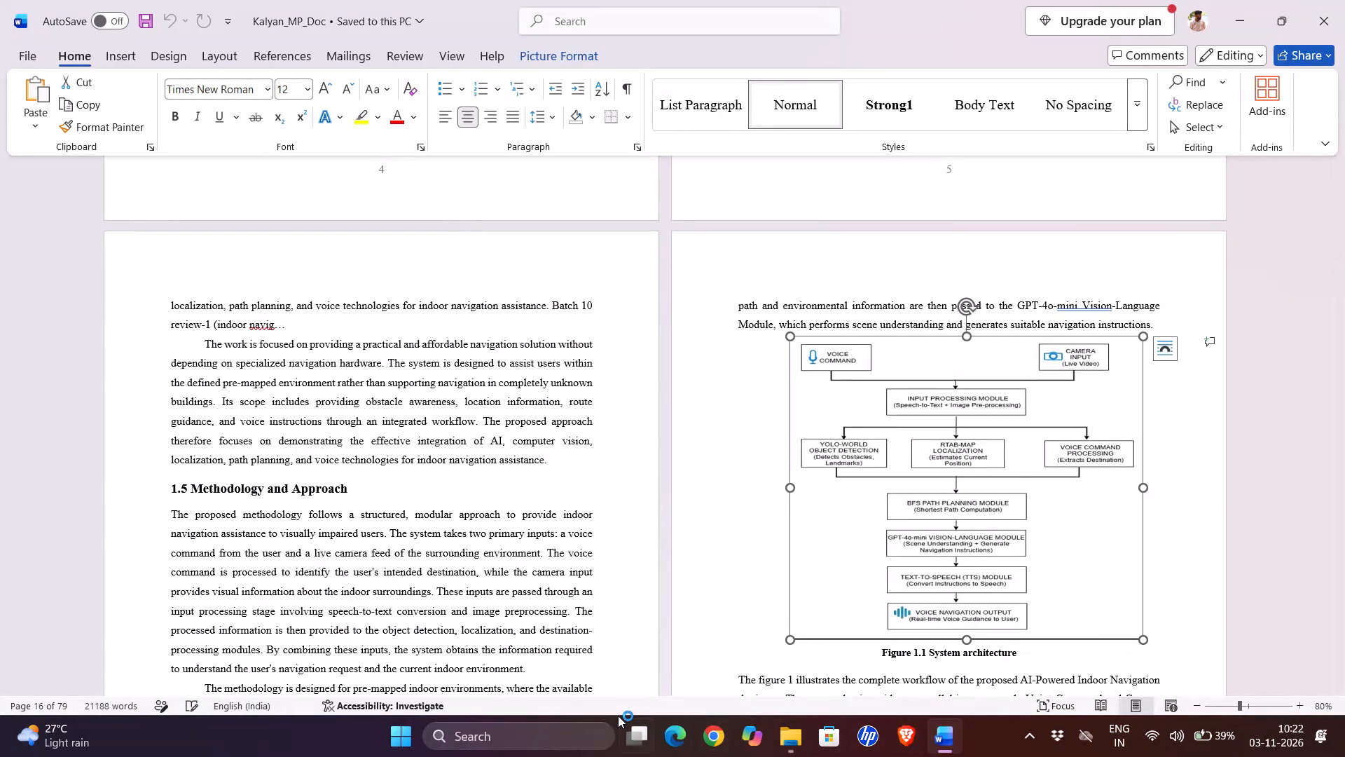
# Open Windows search to launch WhatsApp.
pyautogui.click(584, 732)
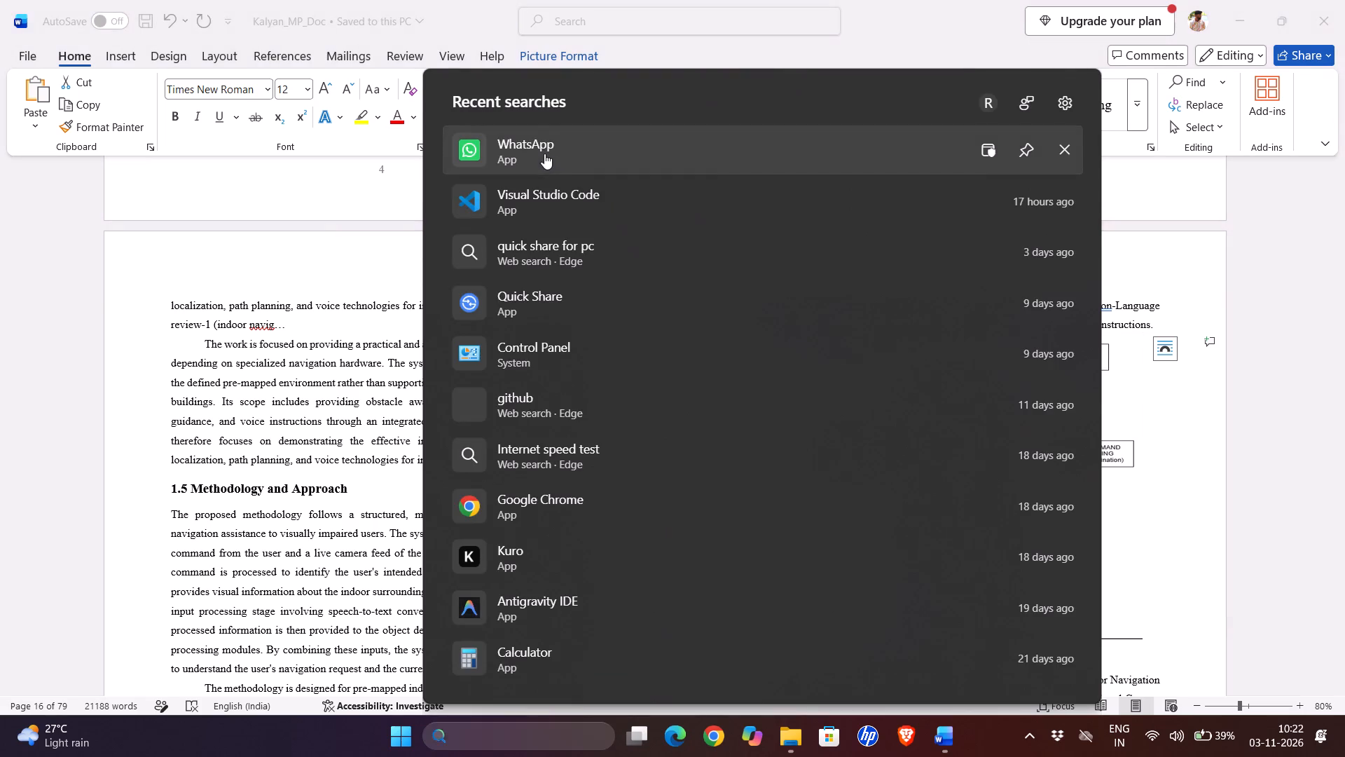
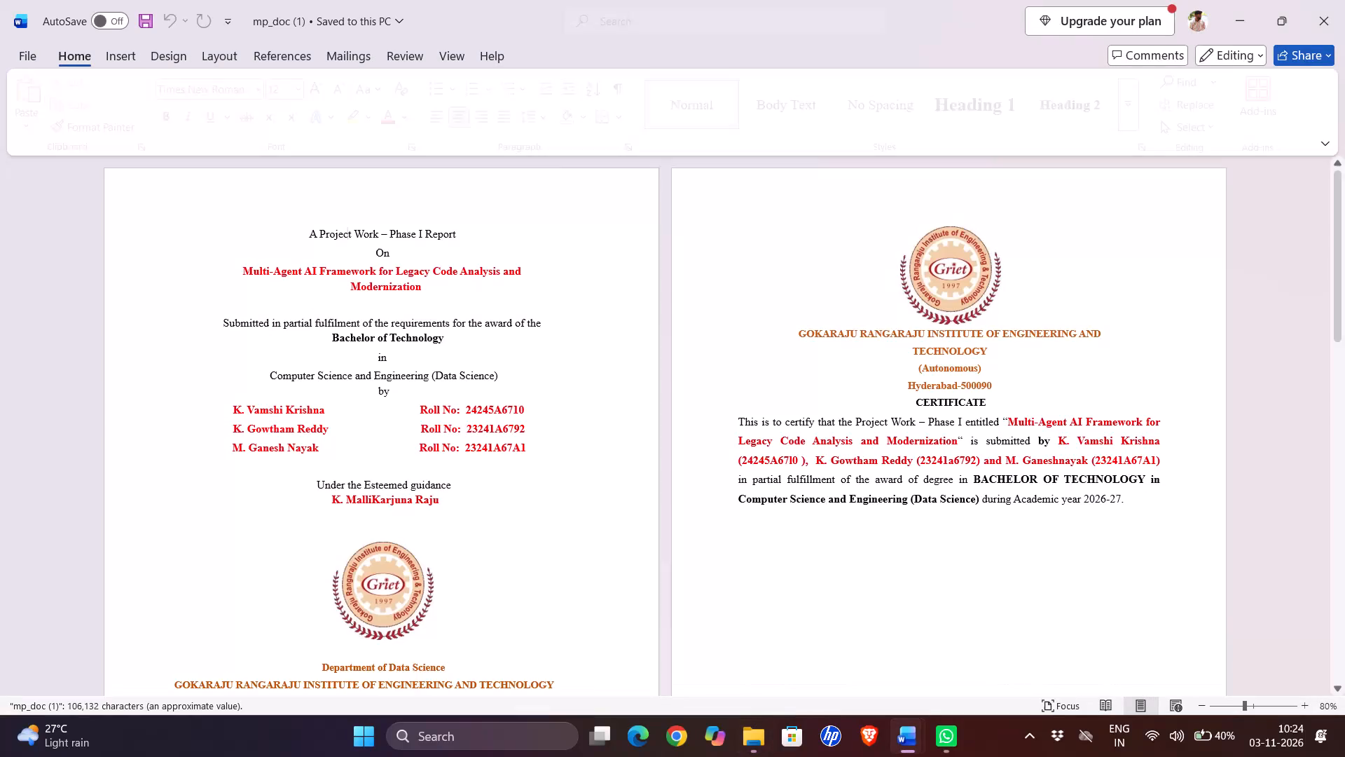
# Examine the reopened report's front matter, from the title page through the contents and lists to the Chapter 1 sections.
pyautogui.scroll(-3, 670, 550)
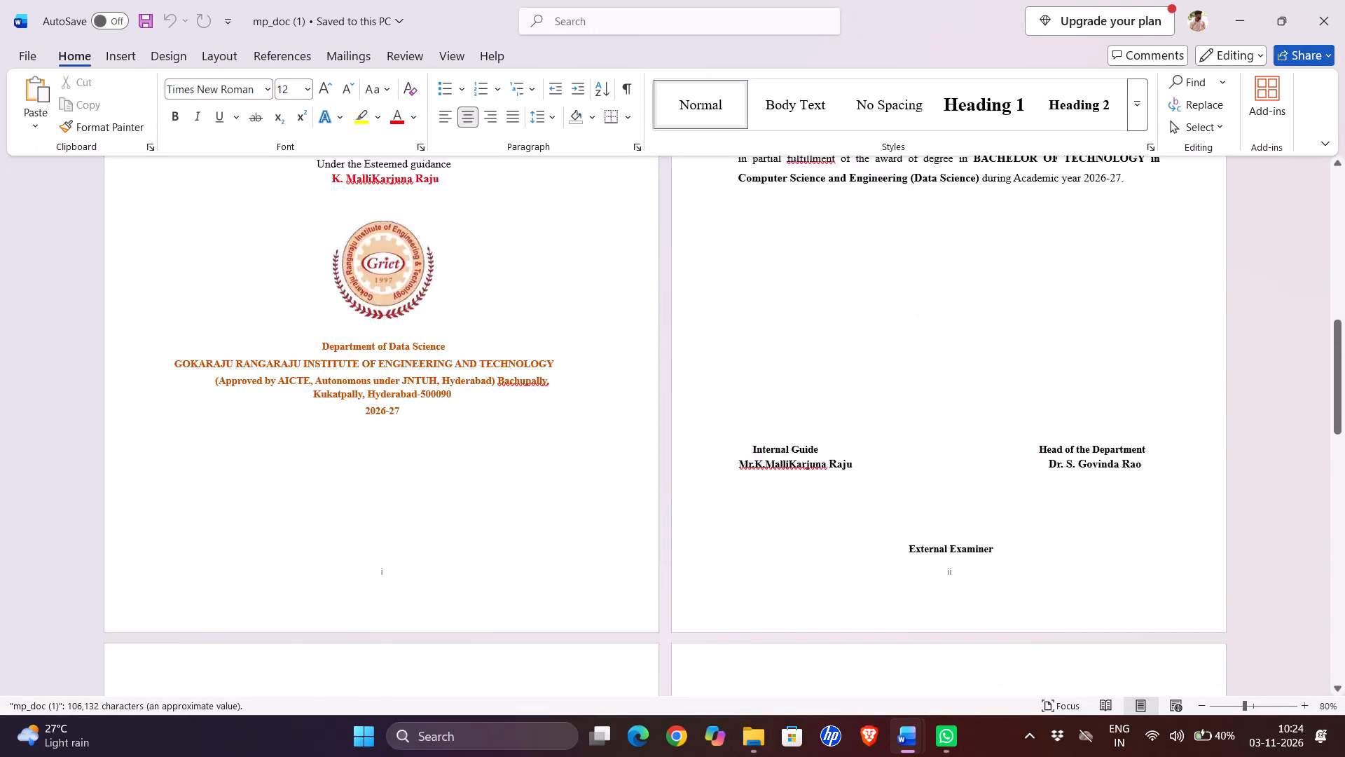
pyautogui.scroll(-10, 670, 550)
pyautogui.scroll(3, 670, 550)
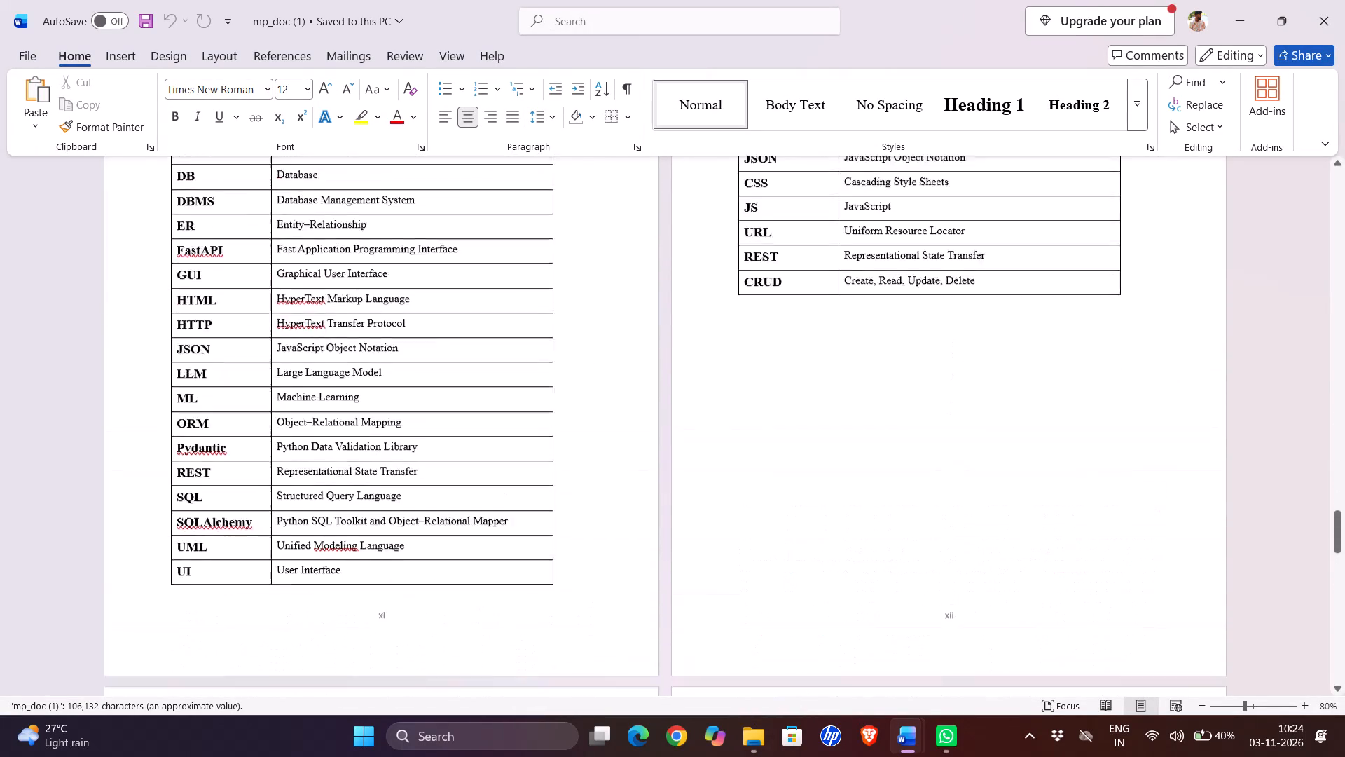
pyautogui.scroll(4, 670, 550)
pyautogui.scroll(-3, 670, 550)
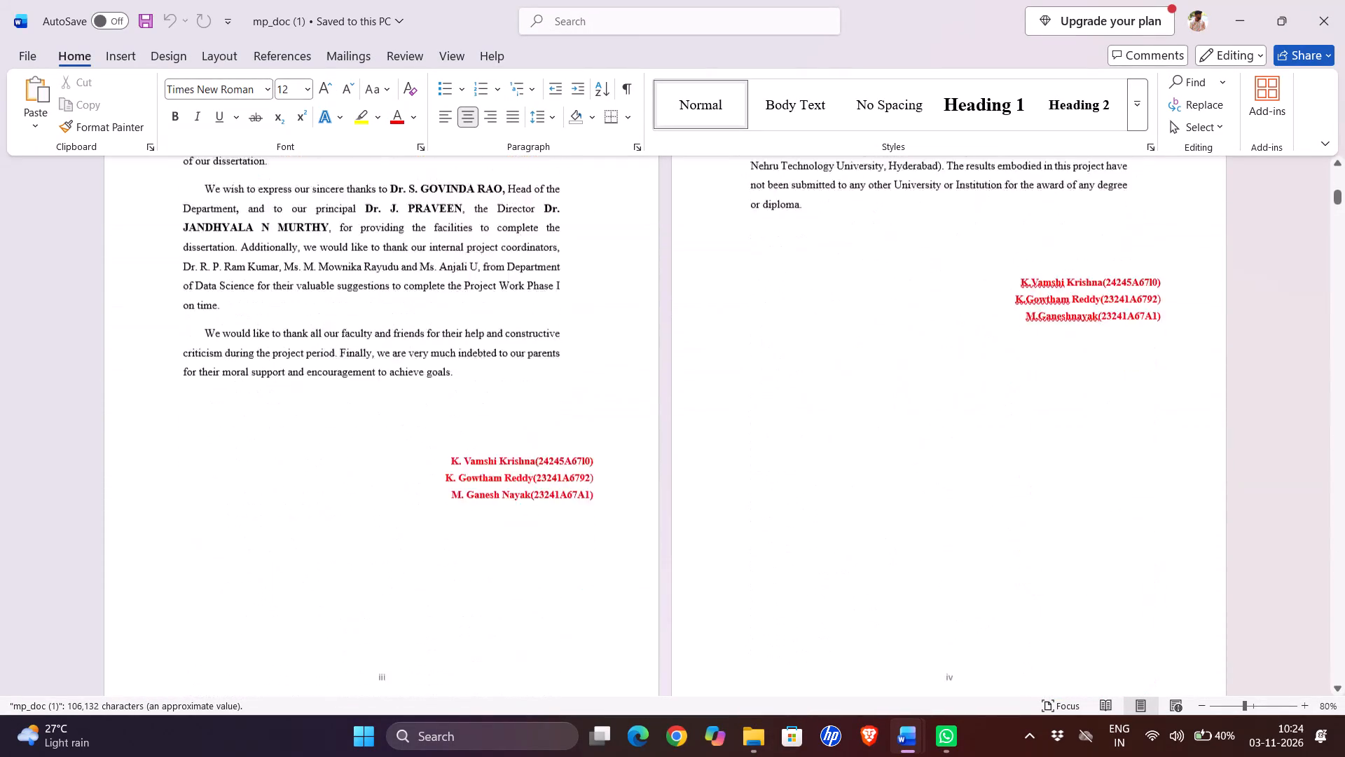
pyautogui.scroll(-5, 670, 550)
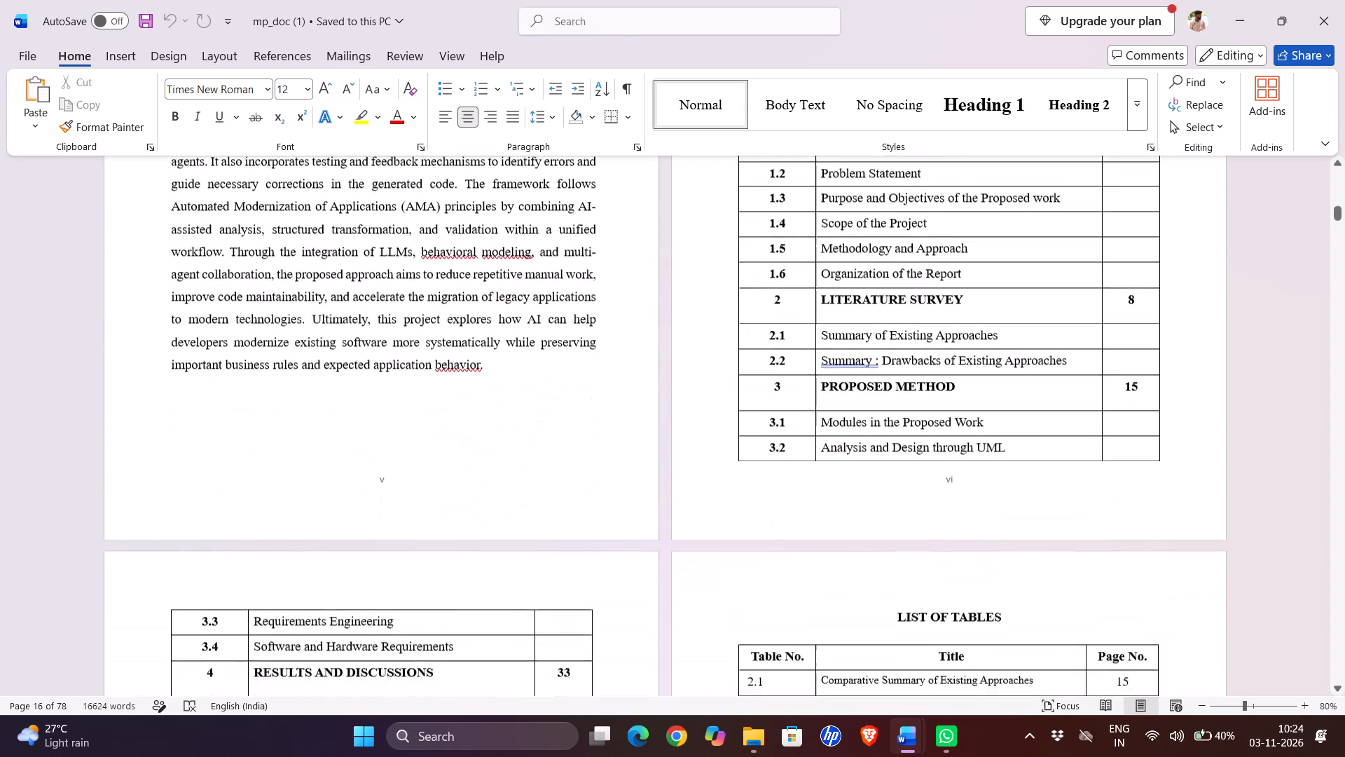
pyautogui.scroll(-2, 670, 550)
pyautogui.scroll(3, 670, 550)
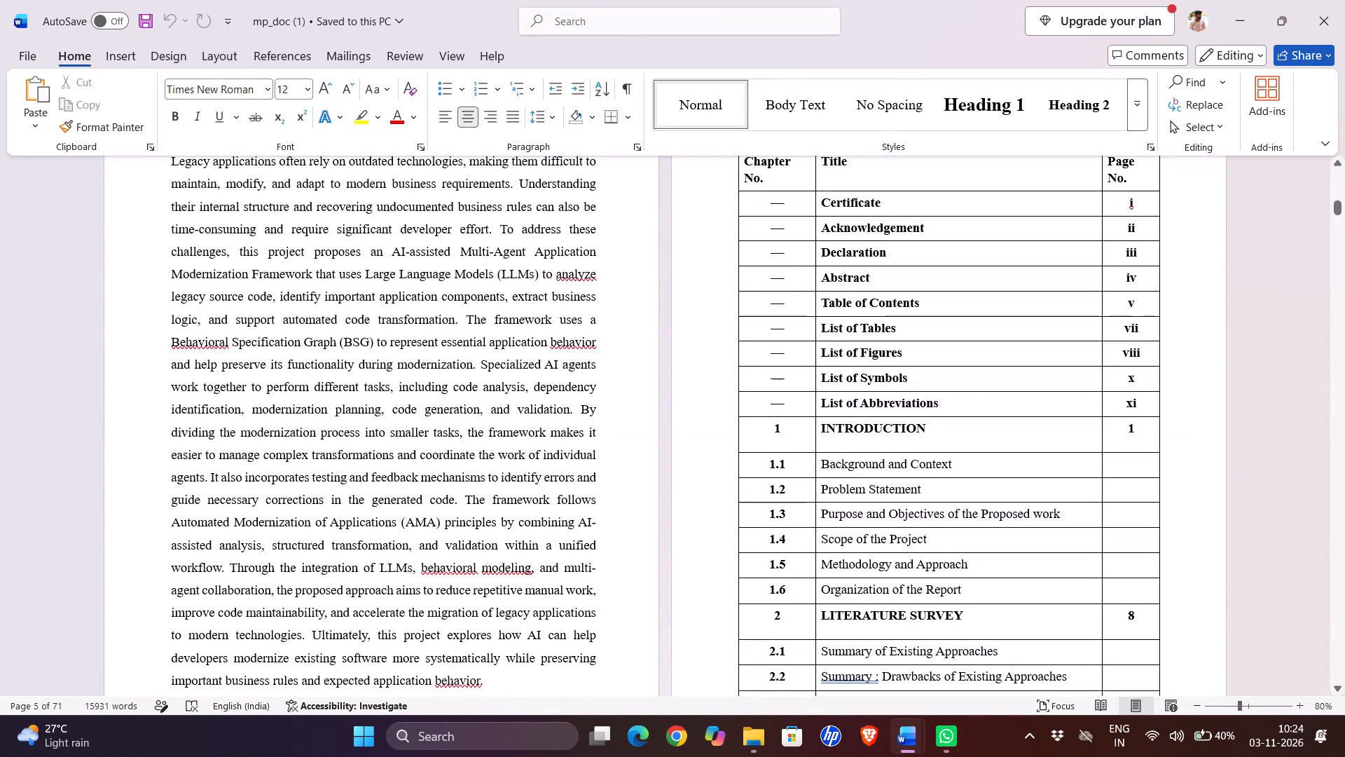
pyautogui.scroll(-2, 1170, 449)
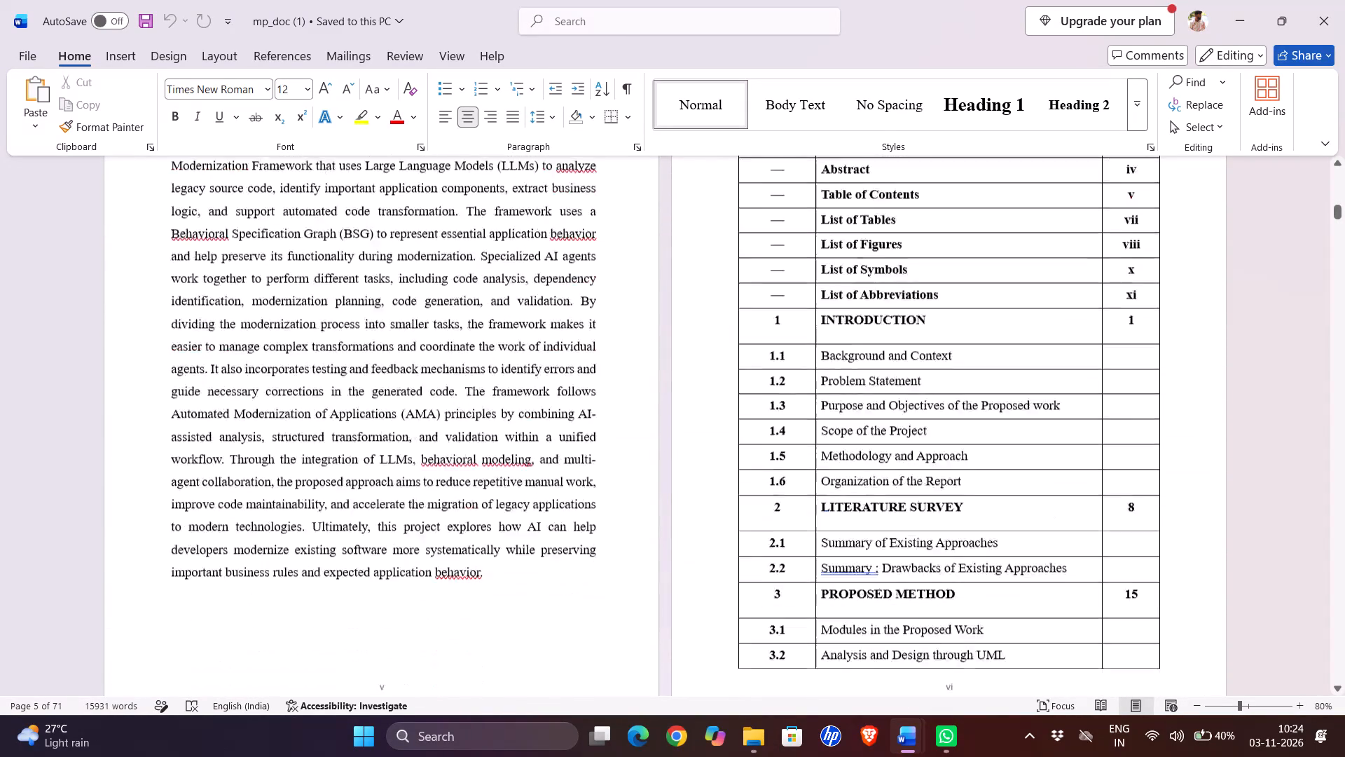
pyautogui.scroll(-9, 1170, 449)
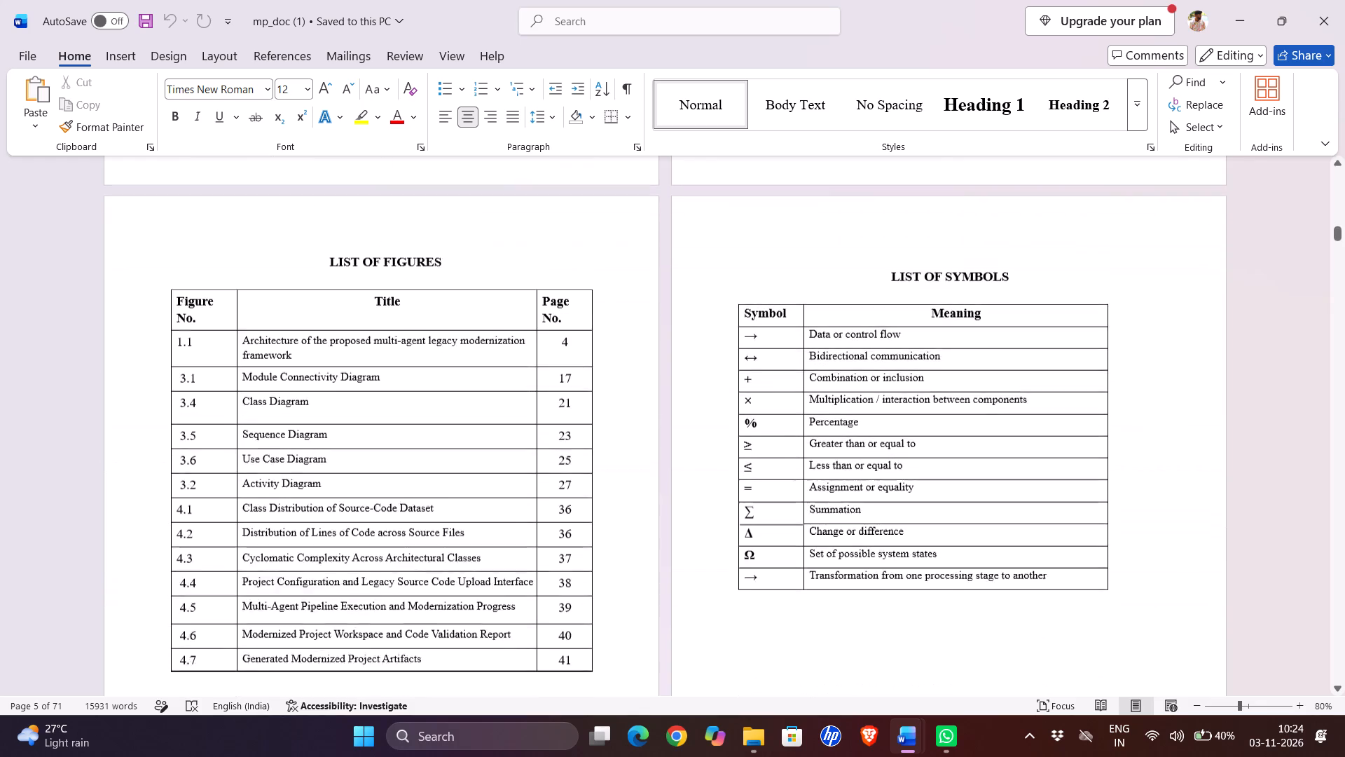
pyautogui.scroll(-1, 1170, 449)
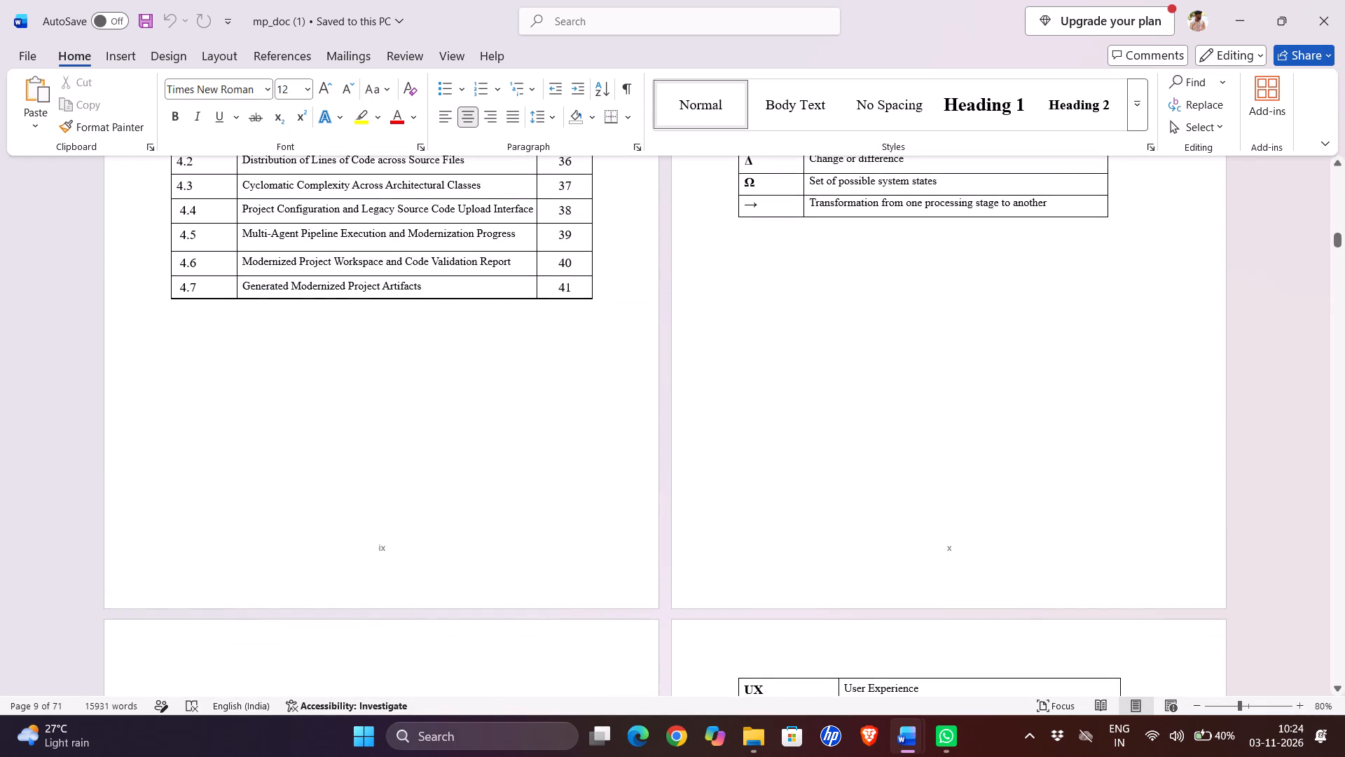
pyautogui.scroll(-4, 984, 591)
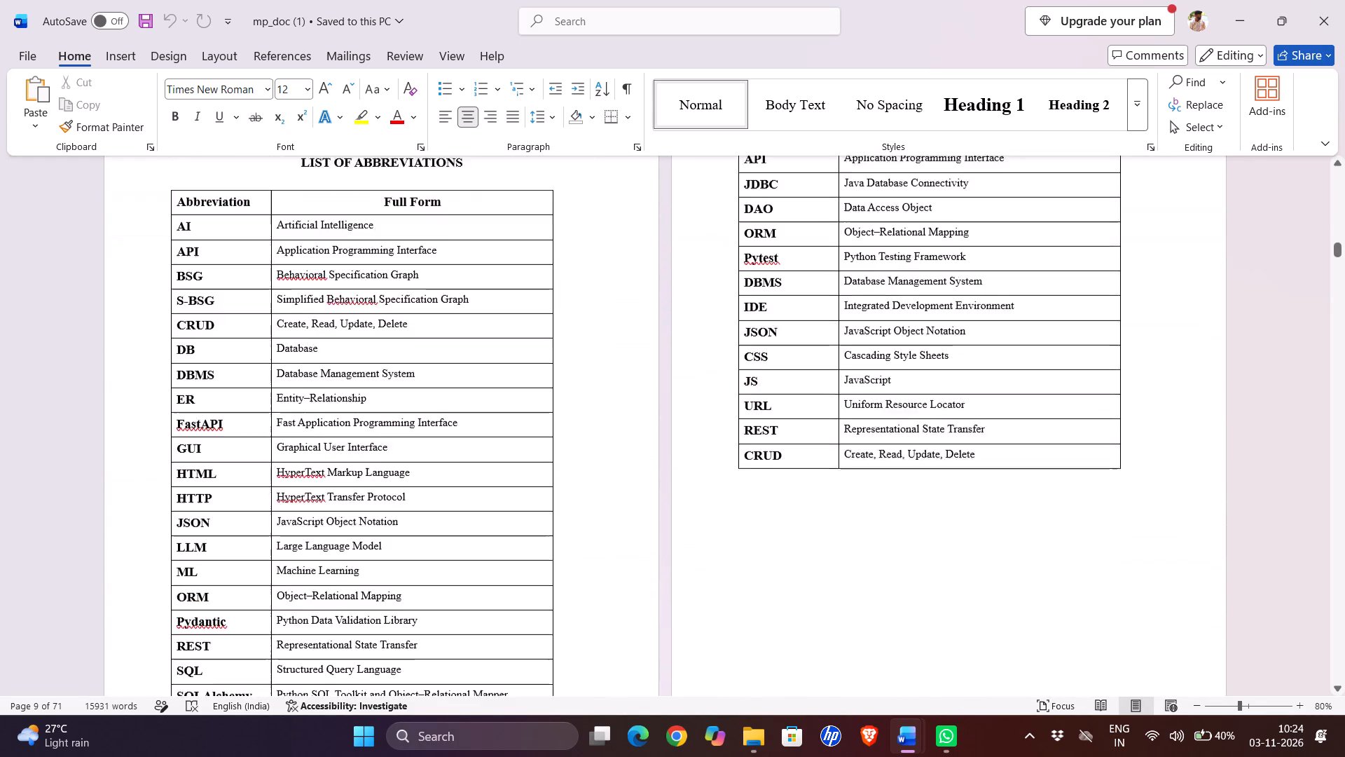
pyautogui.scroll(-6, 984, 591)
pyautogui.scroll(2, 984, 591)
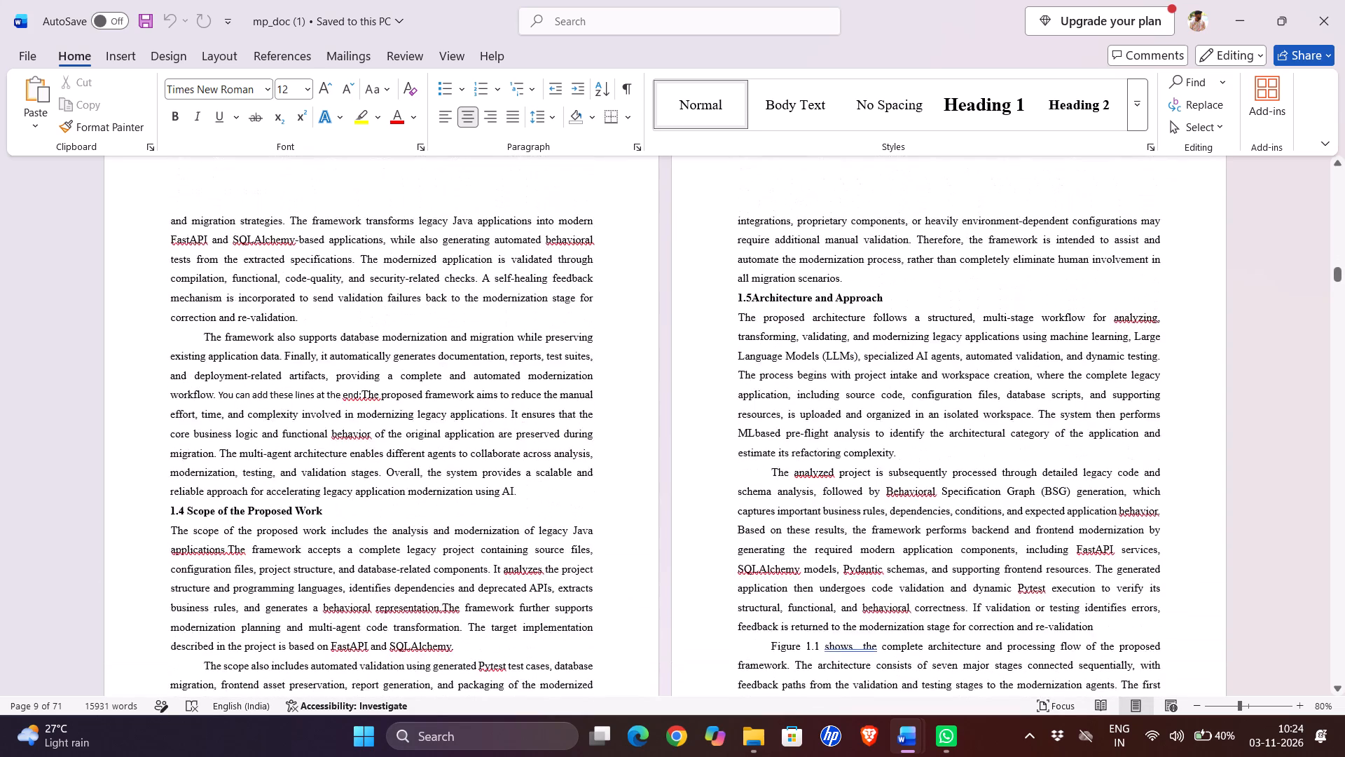
# Return through the Chapter 1 opening pages to the table of contents and examine its chapter page numbers and the LIST OF TABLES.
pyautogui.scroll(1, 984, 591)
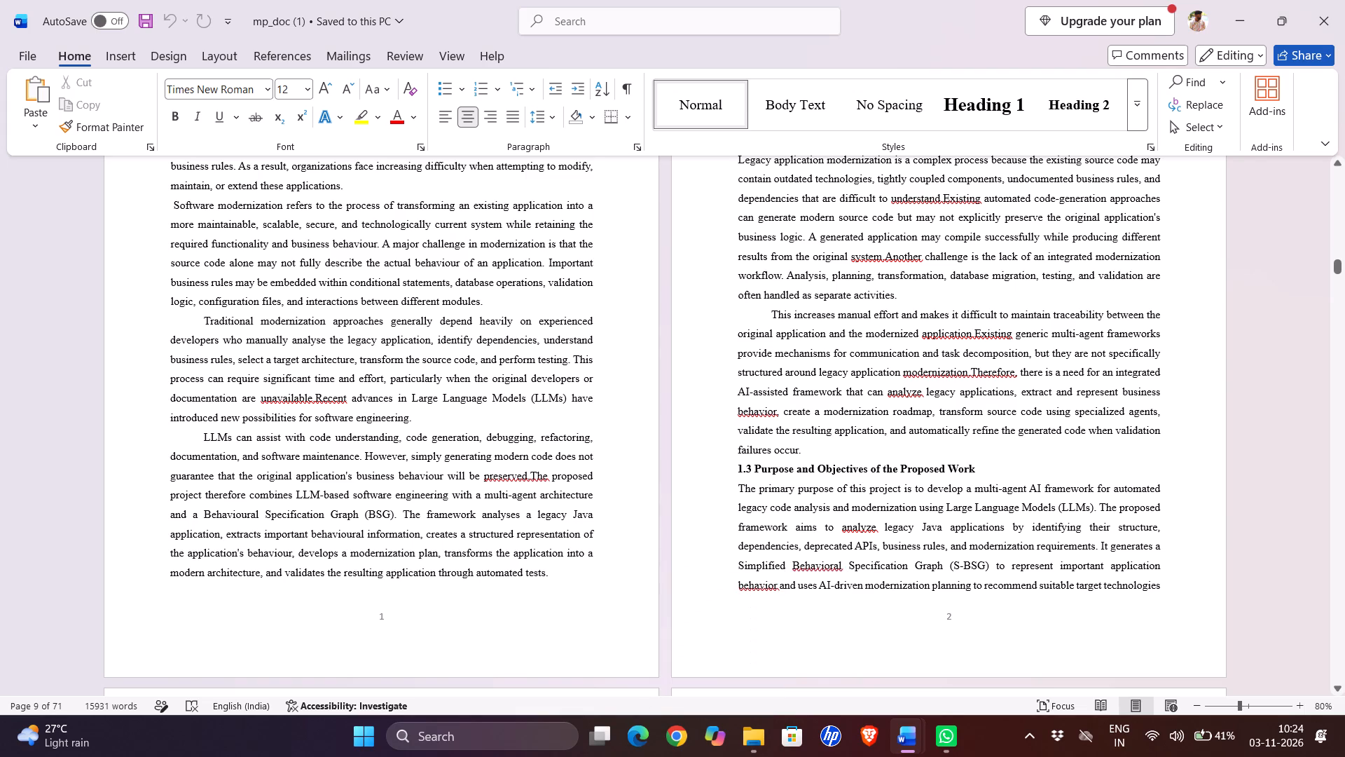
pyautogui.scroll(9, 708, 434)
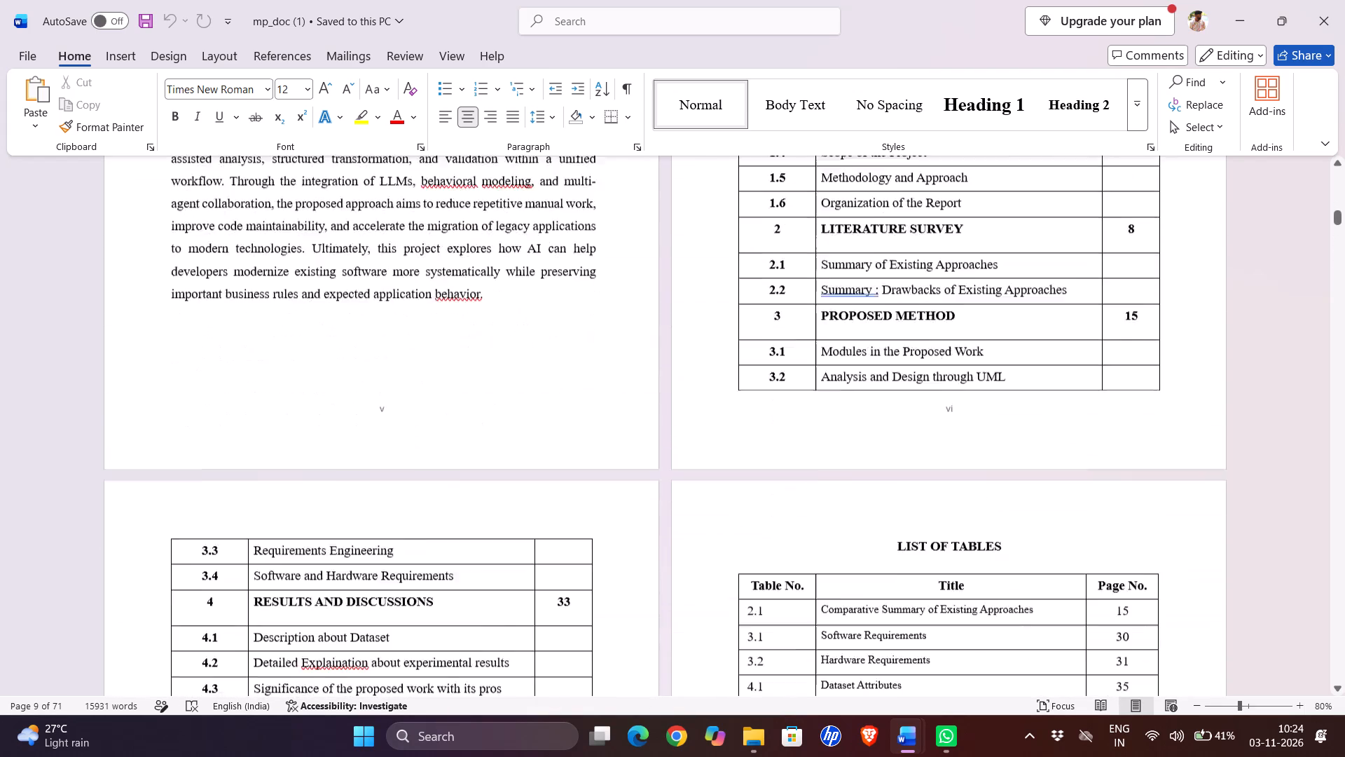
pyautogui.scroll(5, 708, 434)
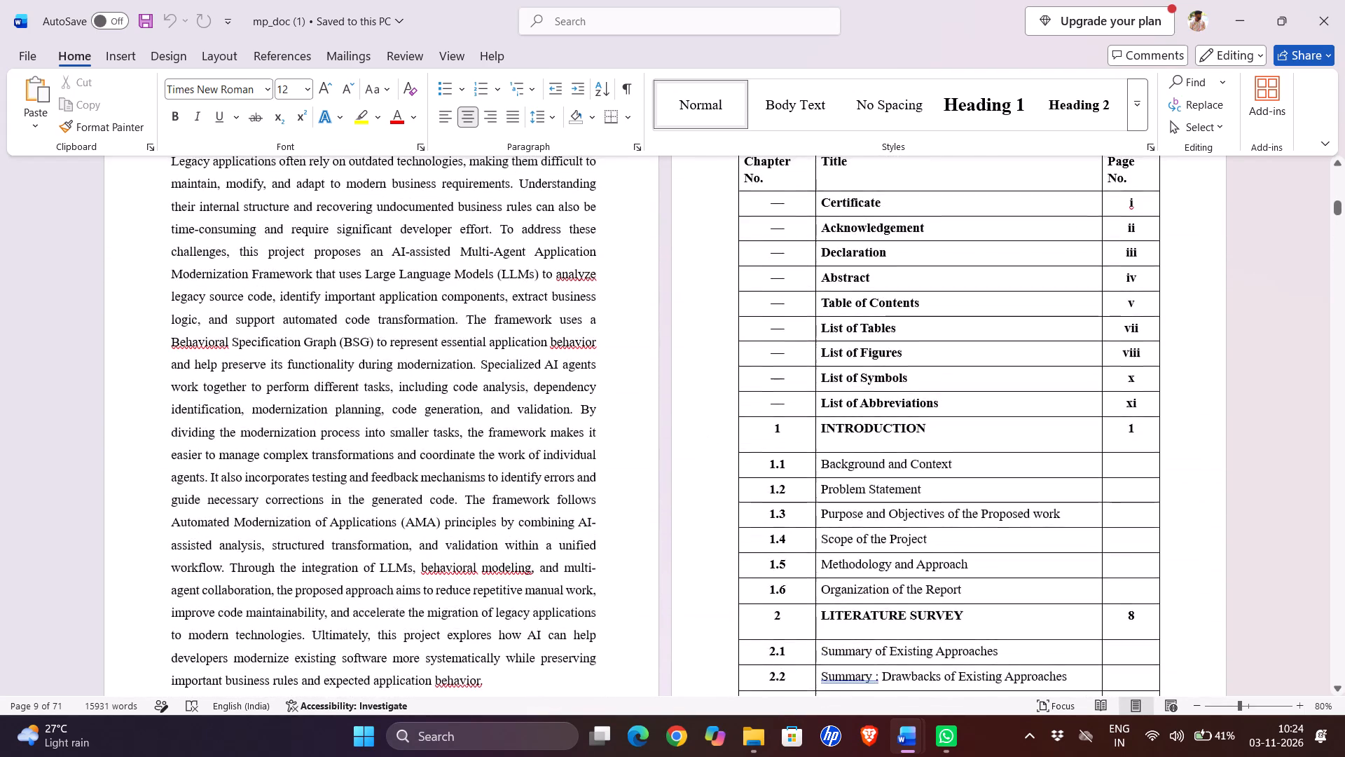
pyautogui.scroll(1, 708, 434)
pyautogui.scroll(-6, 708, 434)
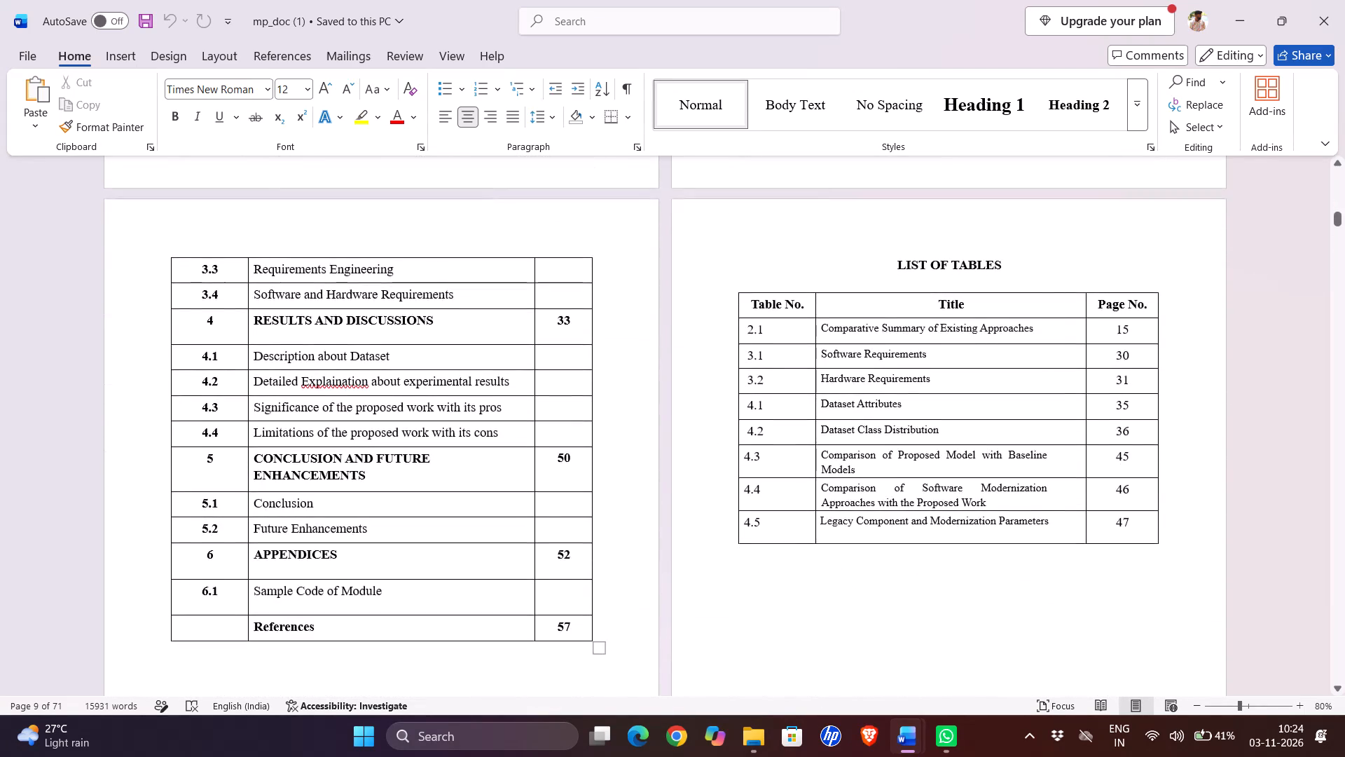
pyautogui.scroll(3, 708, 434)
pyautogui.scroll(-4, 708, 434)
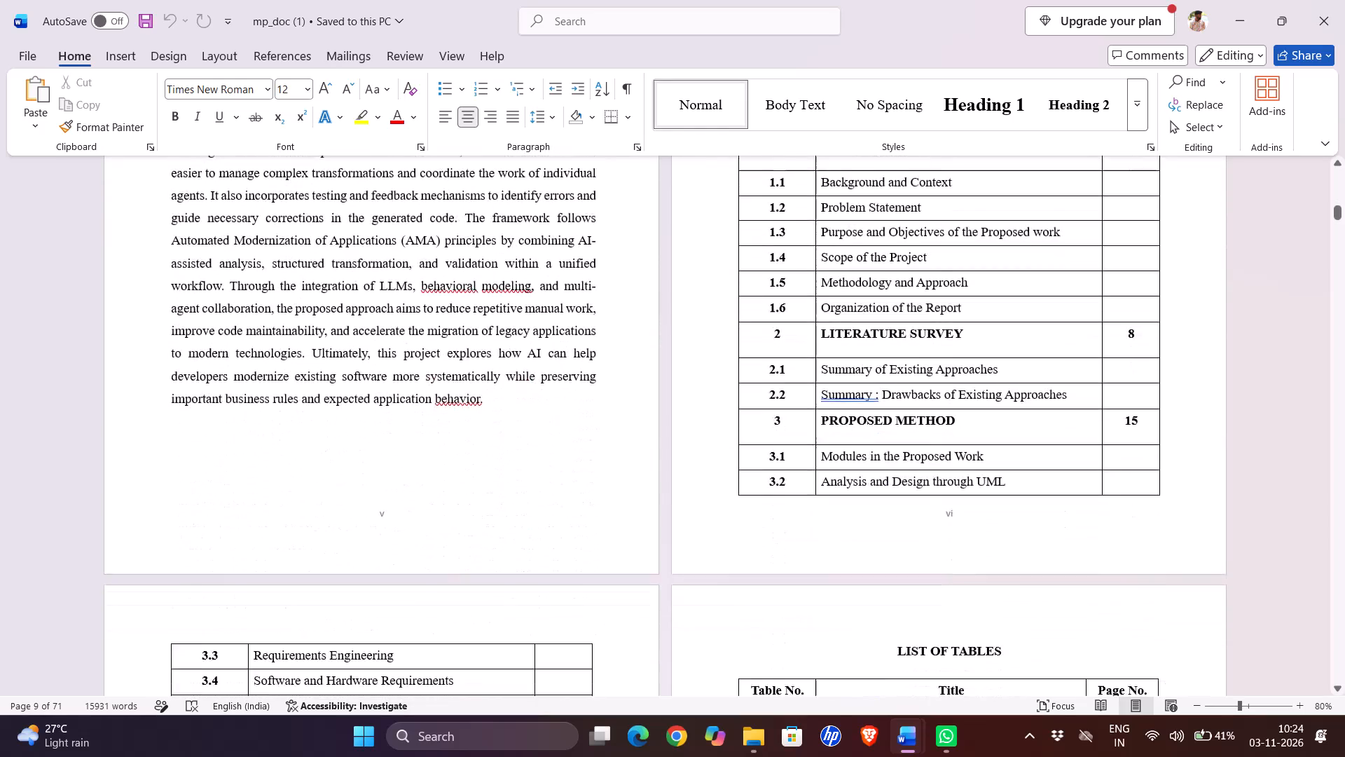
# Set the LITERATURE SURVEY page number in the table of contents to 9 in bold, matching the page where Chapter II starts.
pyautogui.scroll(-11, 708, 434)
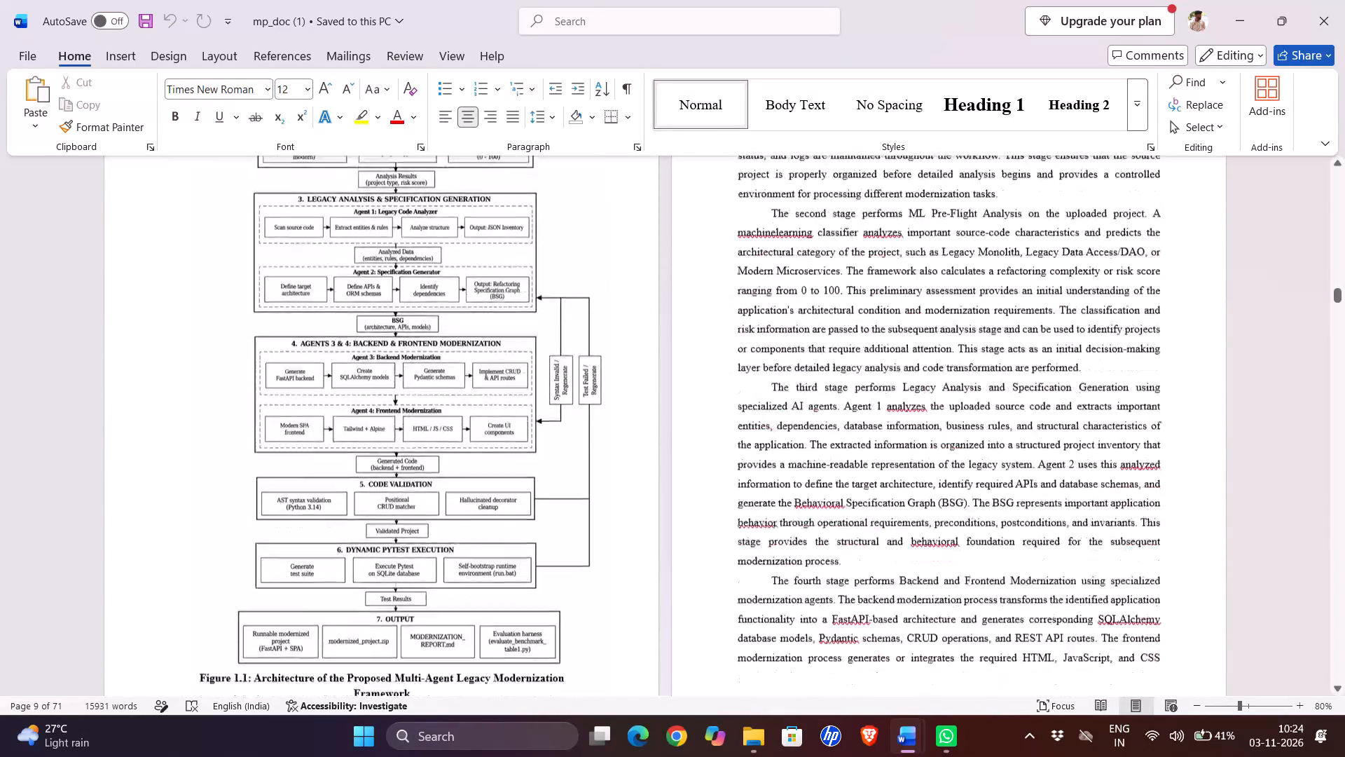
pyautogui.scroll(-10, 708, 434)
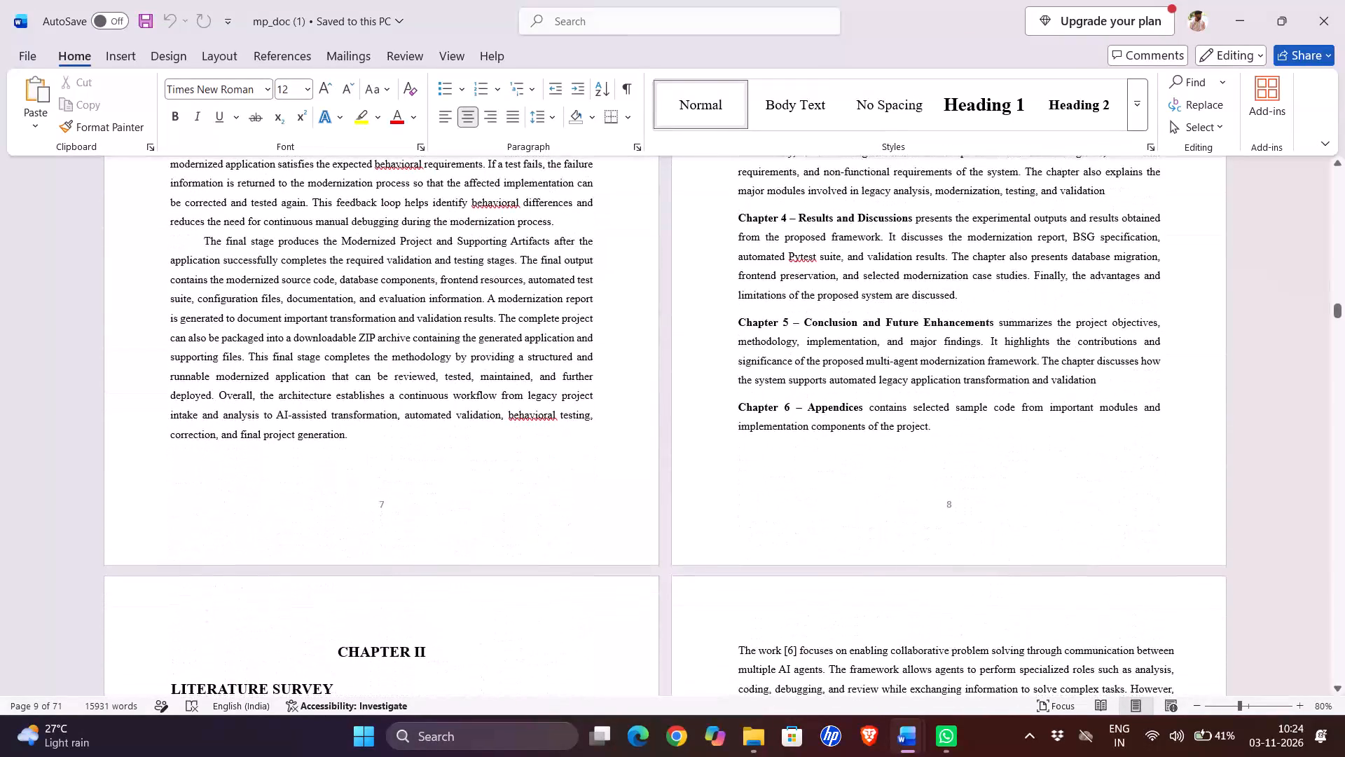
pyautogui.scroll(-1, 708, 434)
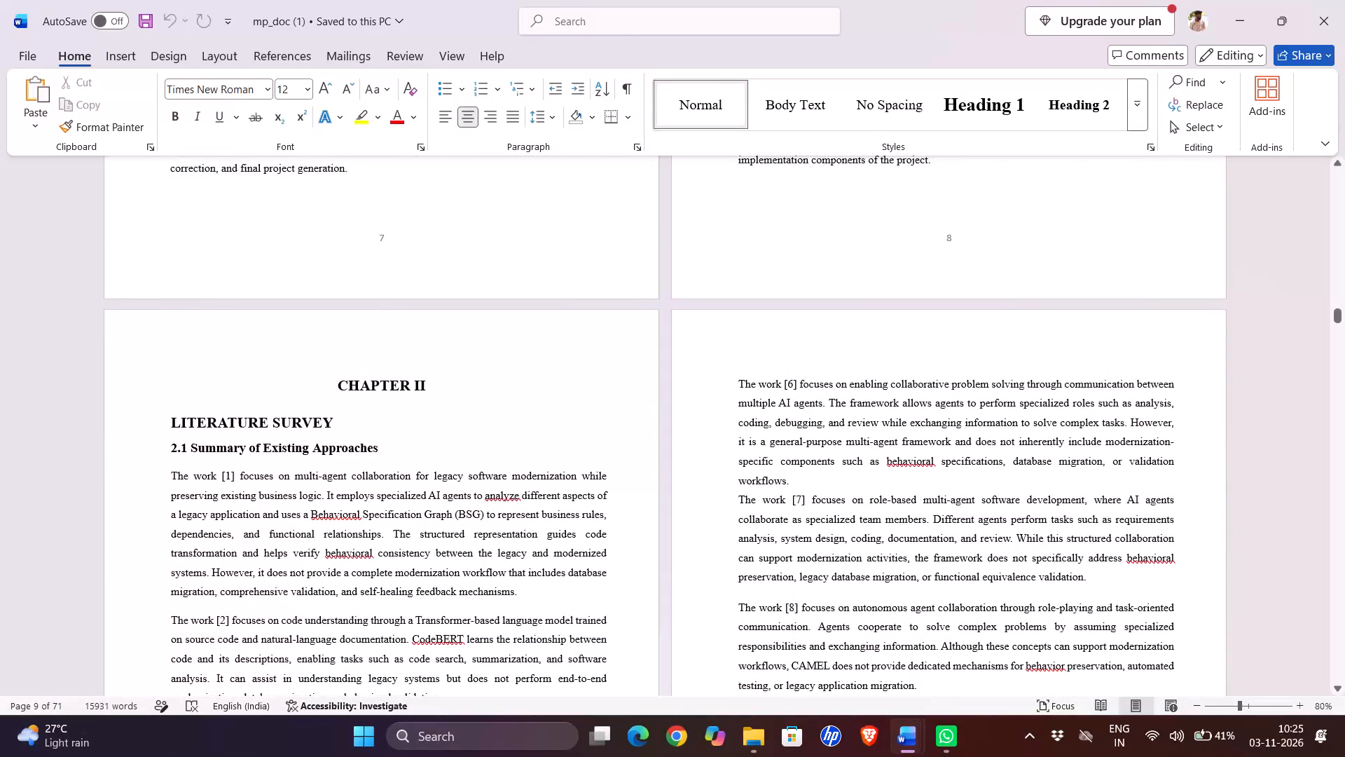
pyautogui.scroll(-2, 639, 363)
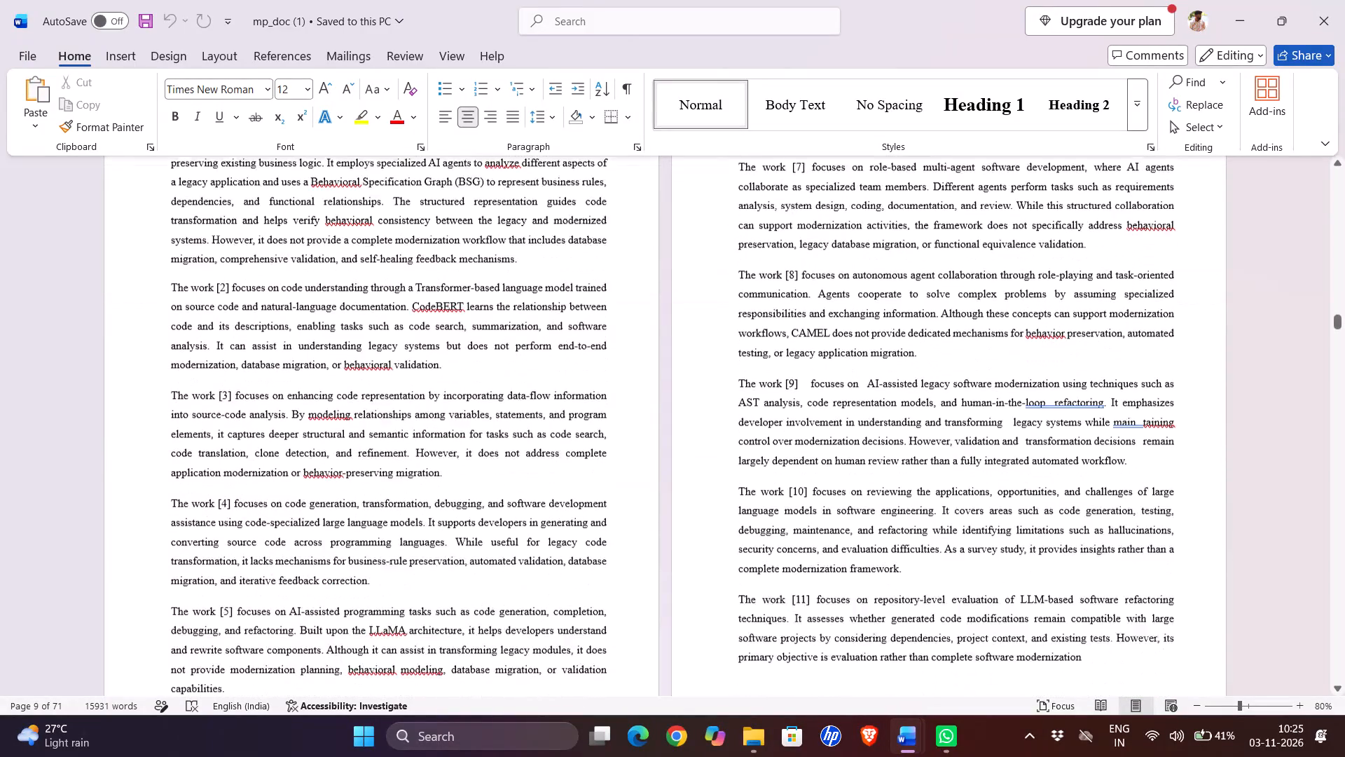
pyautogui.scroll(-1, 639, 363)
pyautogui.scroll(3, 564, 455)
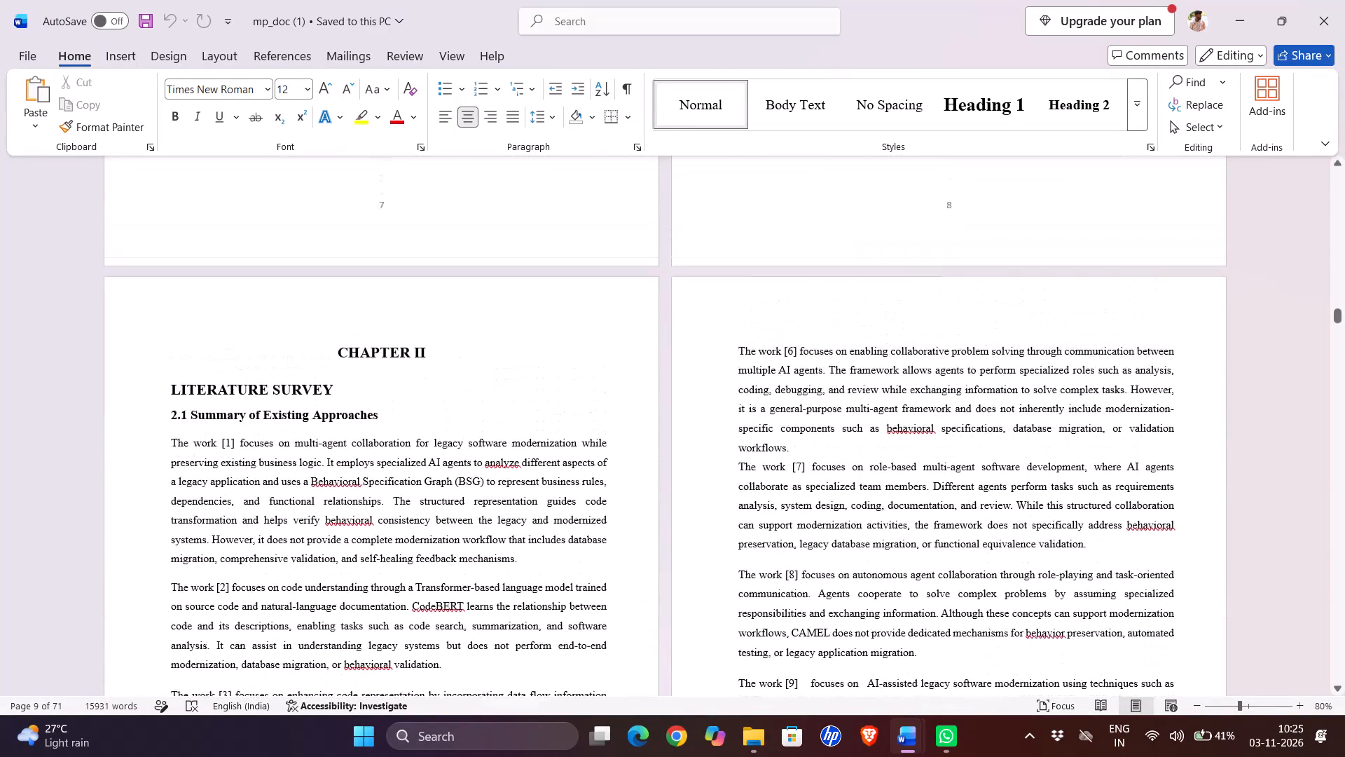
pyautogui.scroll(10, 893, 238)
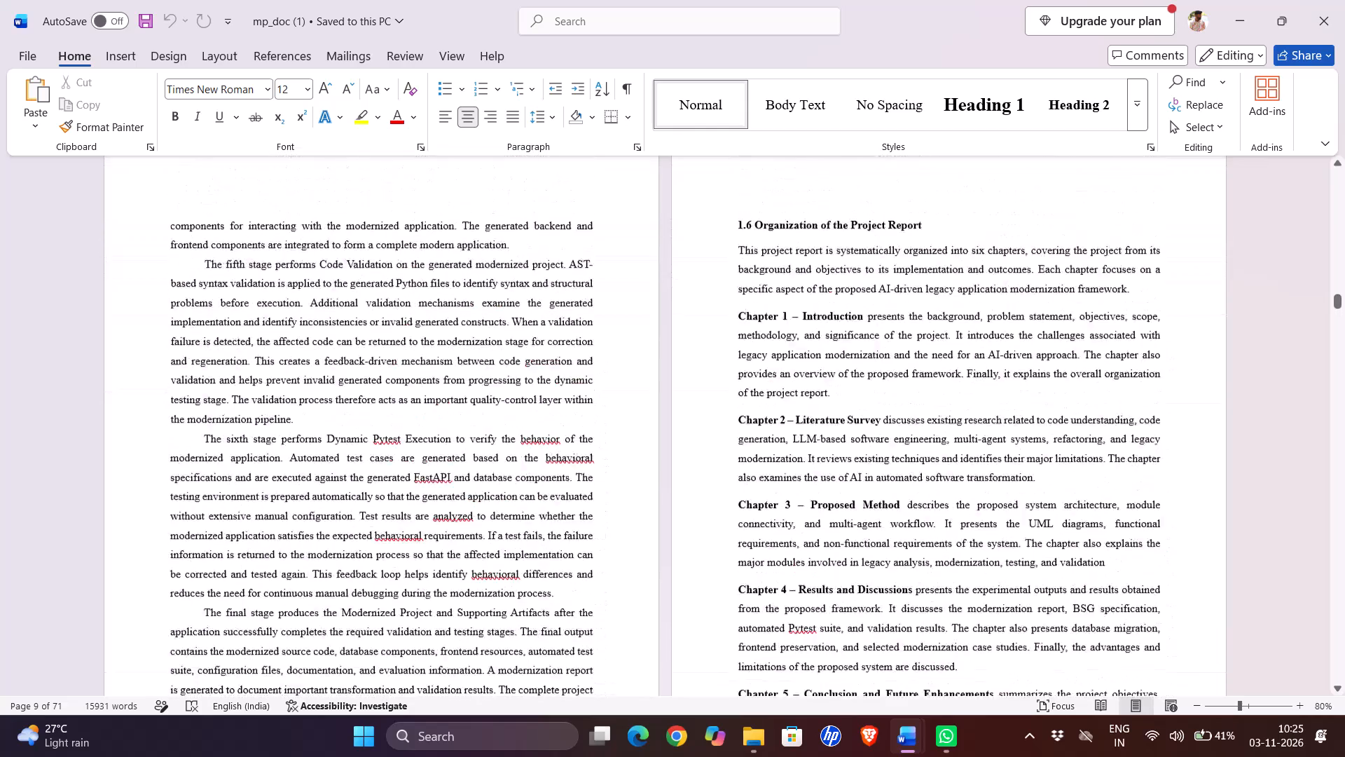
pyautogui.scroll(12, 893, 238)
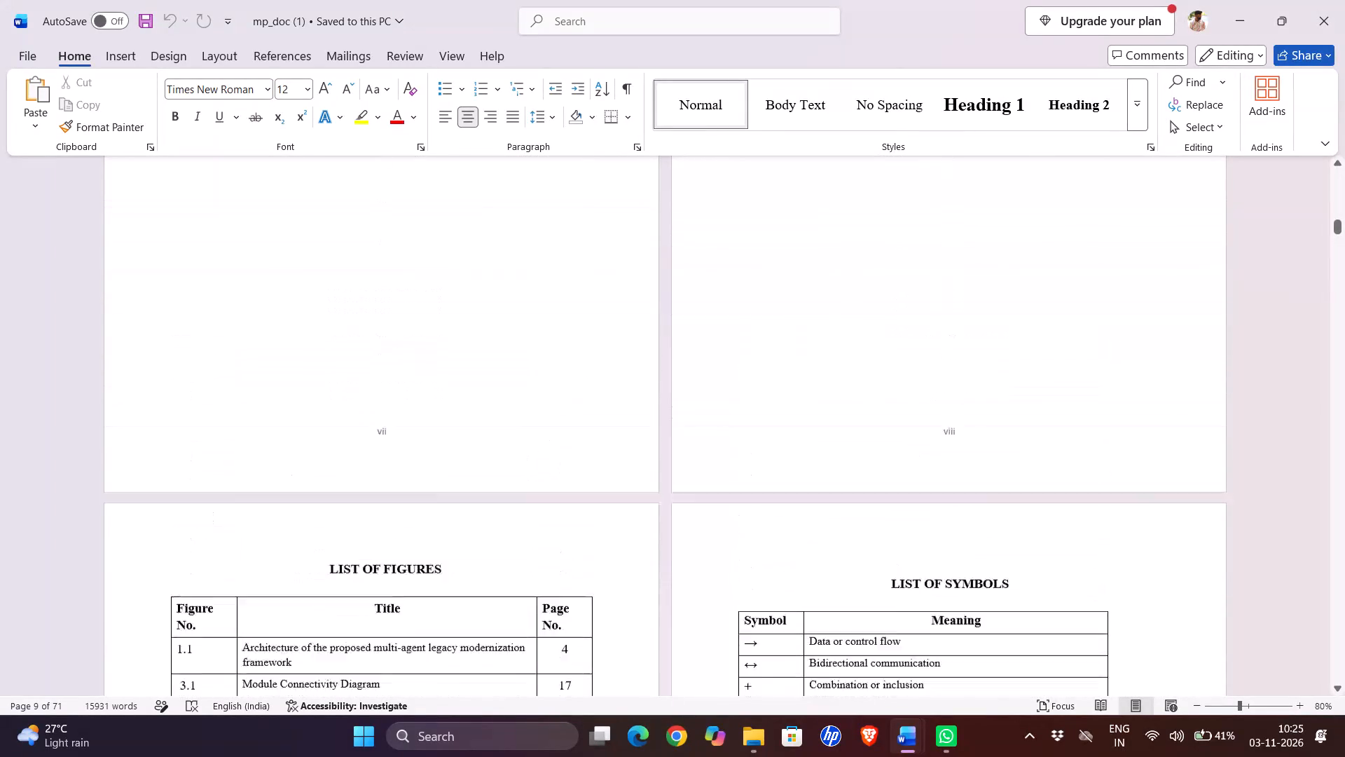
pyautogui.scroll(3, 893, 238)
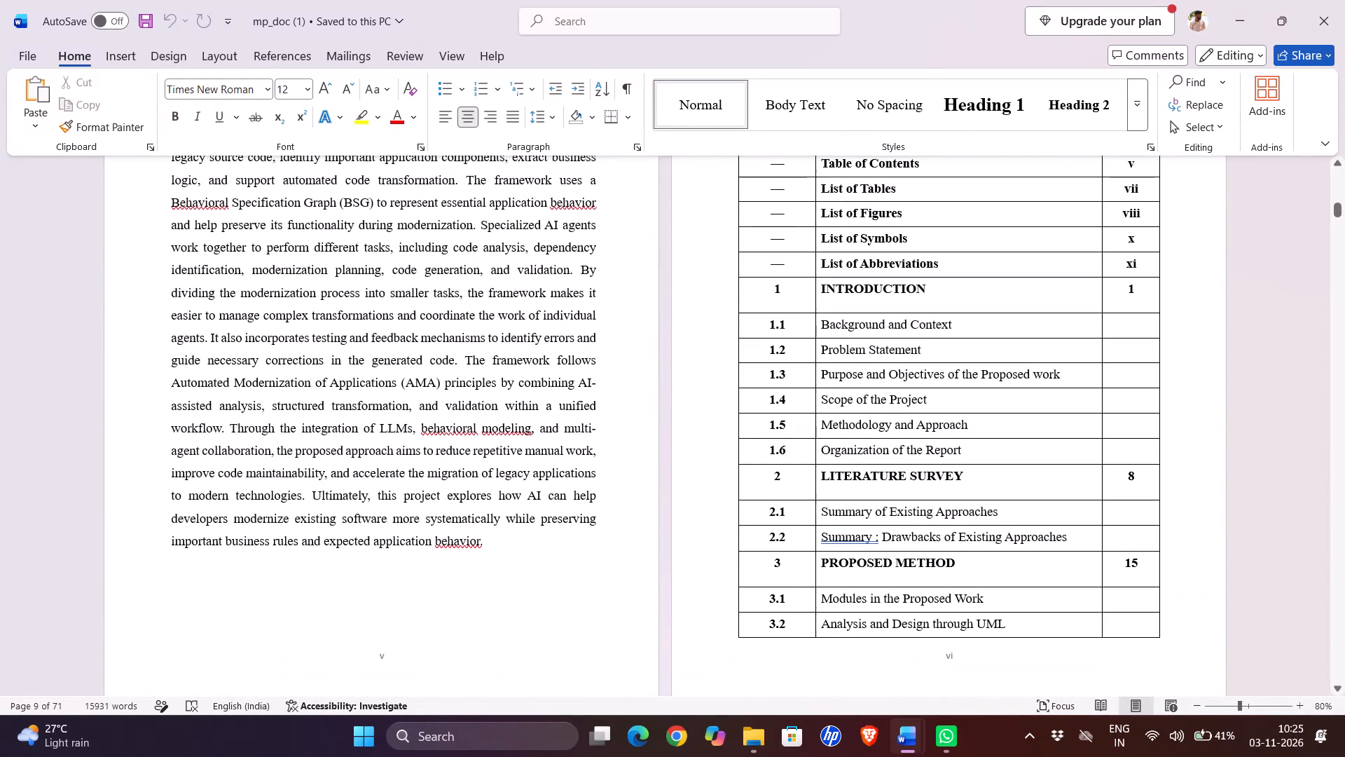
pyautogui.click(1139, 470)
pyautogui.press('BackSpace')
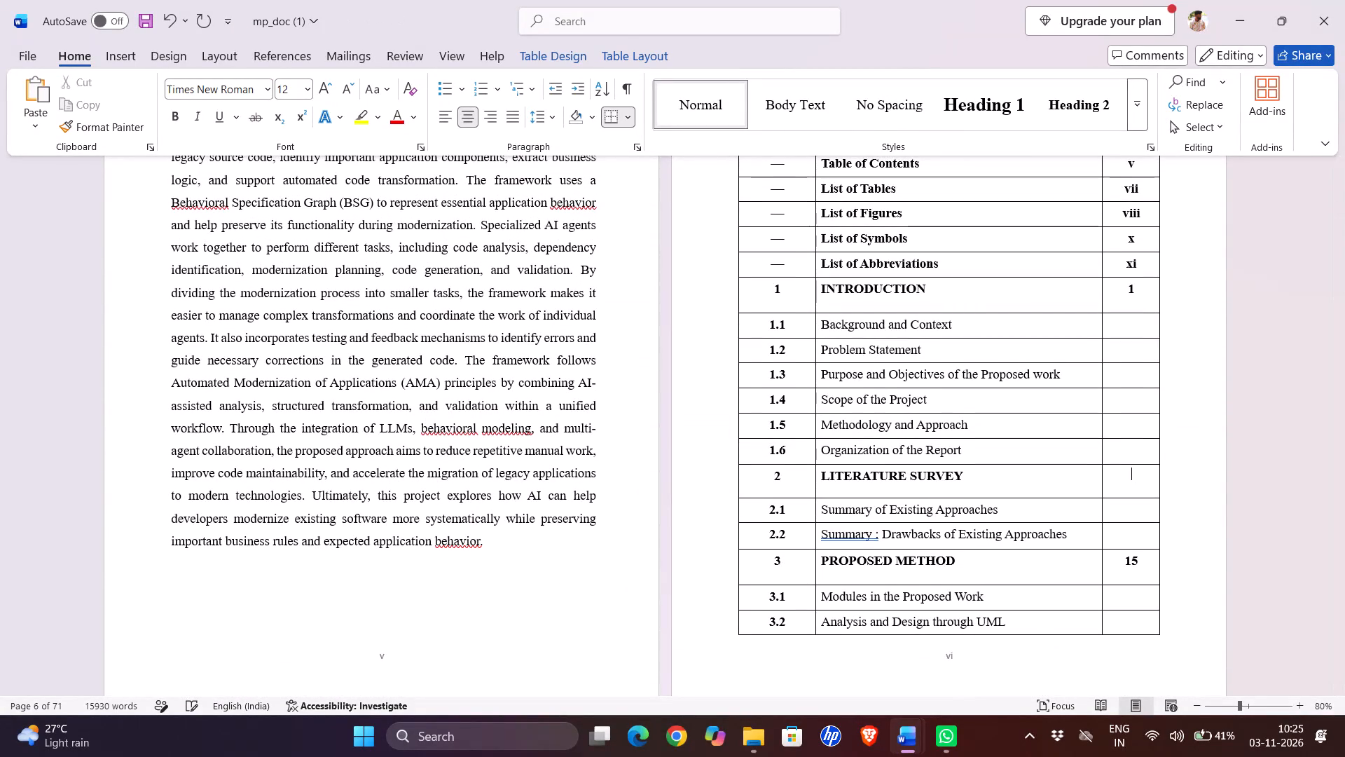
pyautogui.press('9')
pyautogui.moveTo(1143, 479); pyautogui.dragTo(1127, 477)
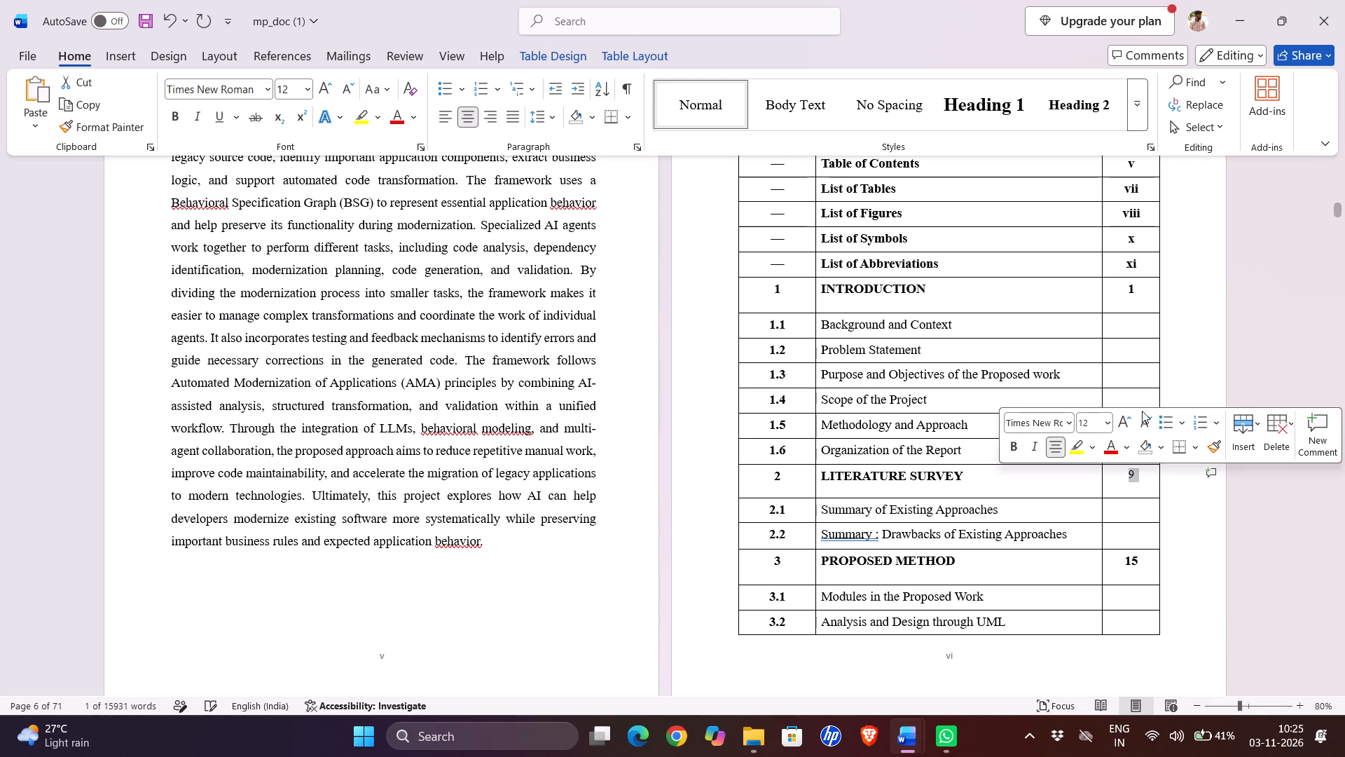
pyautogui.click(1010, 447)
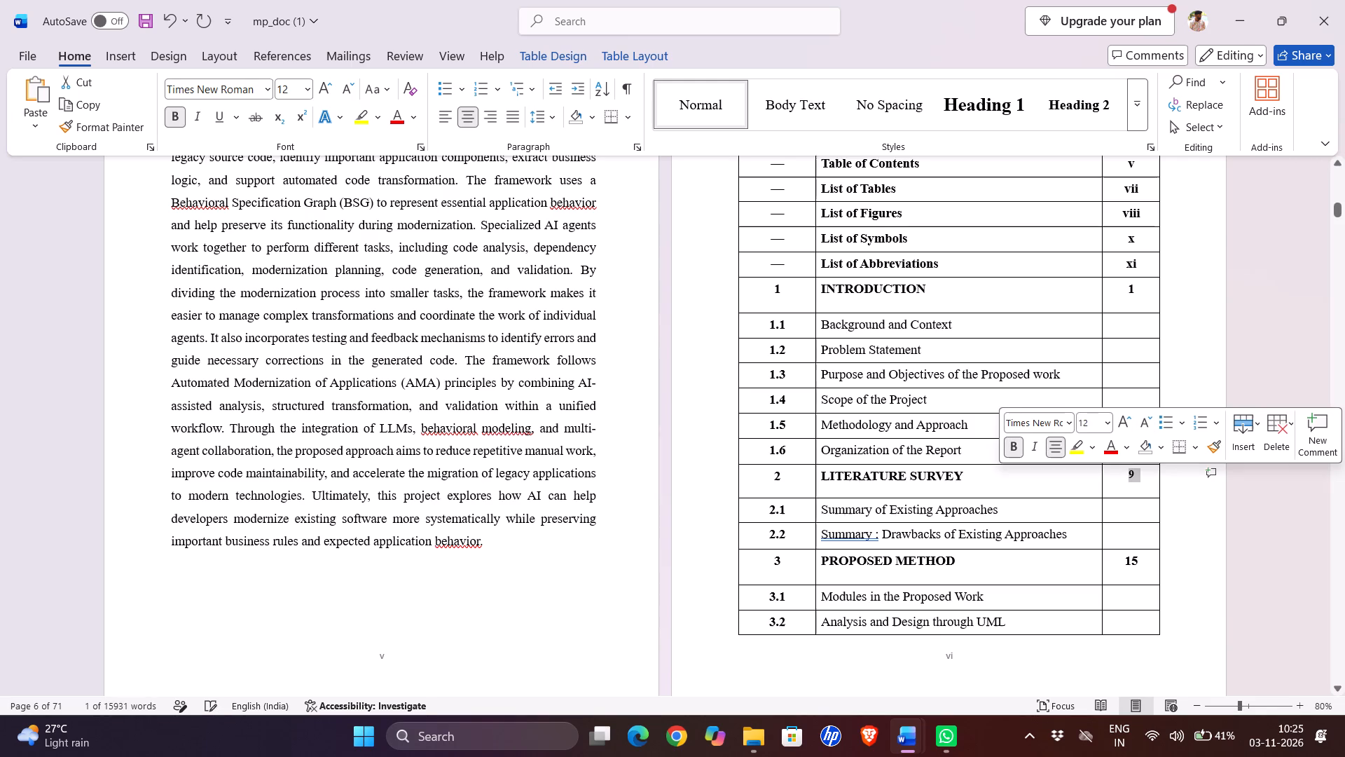
# Check the PROPOSED METHOD page number in the table of contents against the page where Chapter III starts.
pyautogui.click(1149, 564)
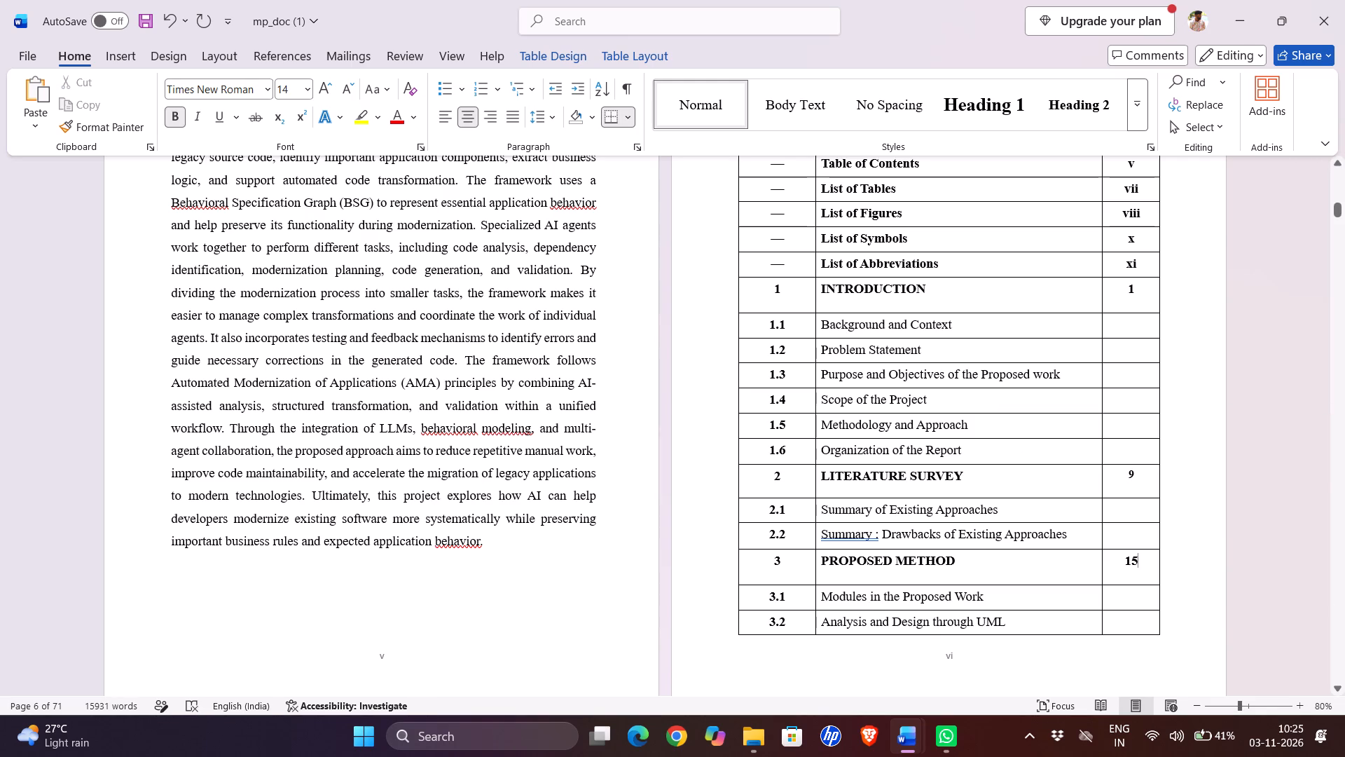
pyautogui.scroll(-14, 1174, 588)
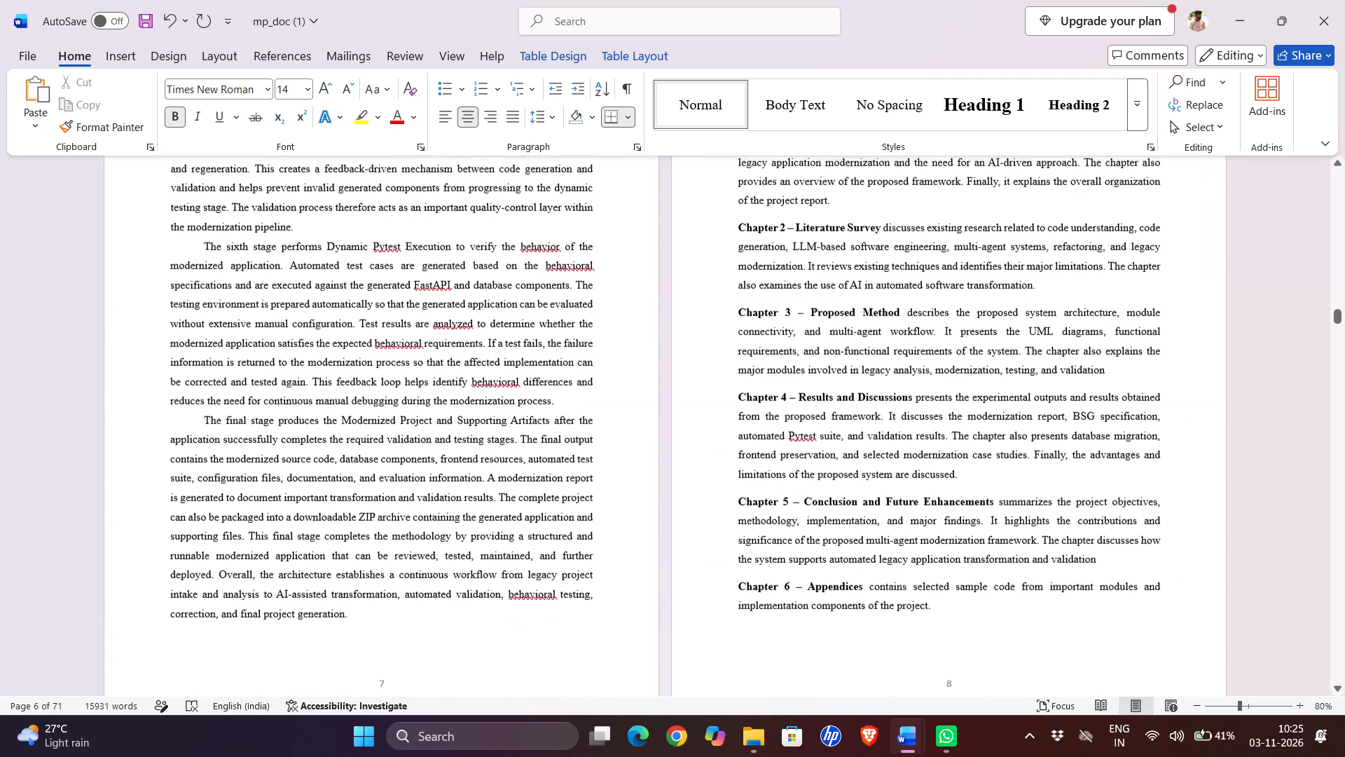
pyautogui.scroll(-7, 1174, 588)
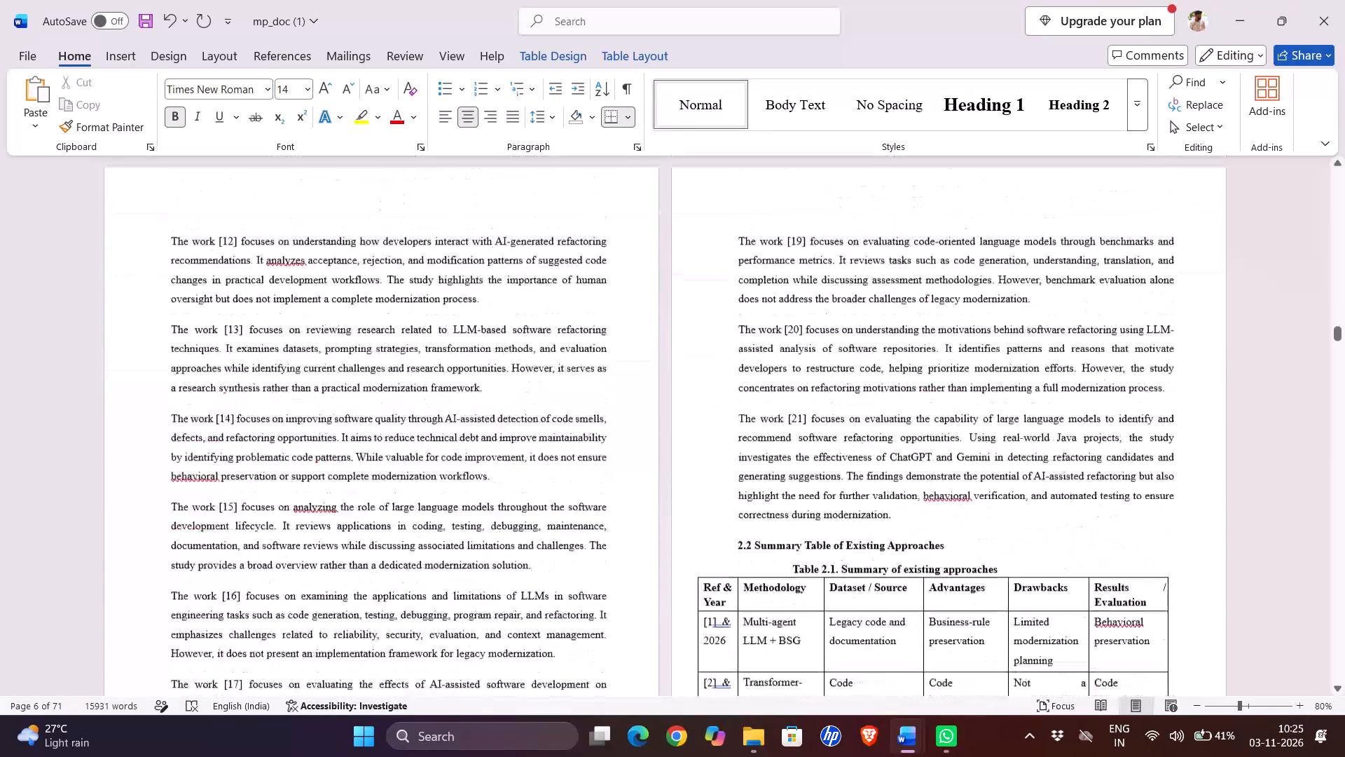
pyautogui.scroll(-5, 1174, 588)
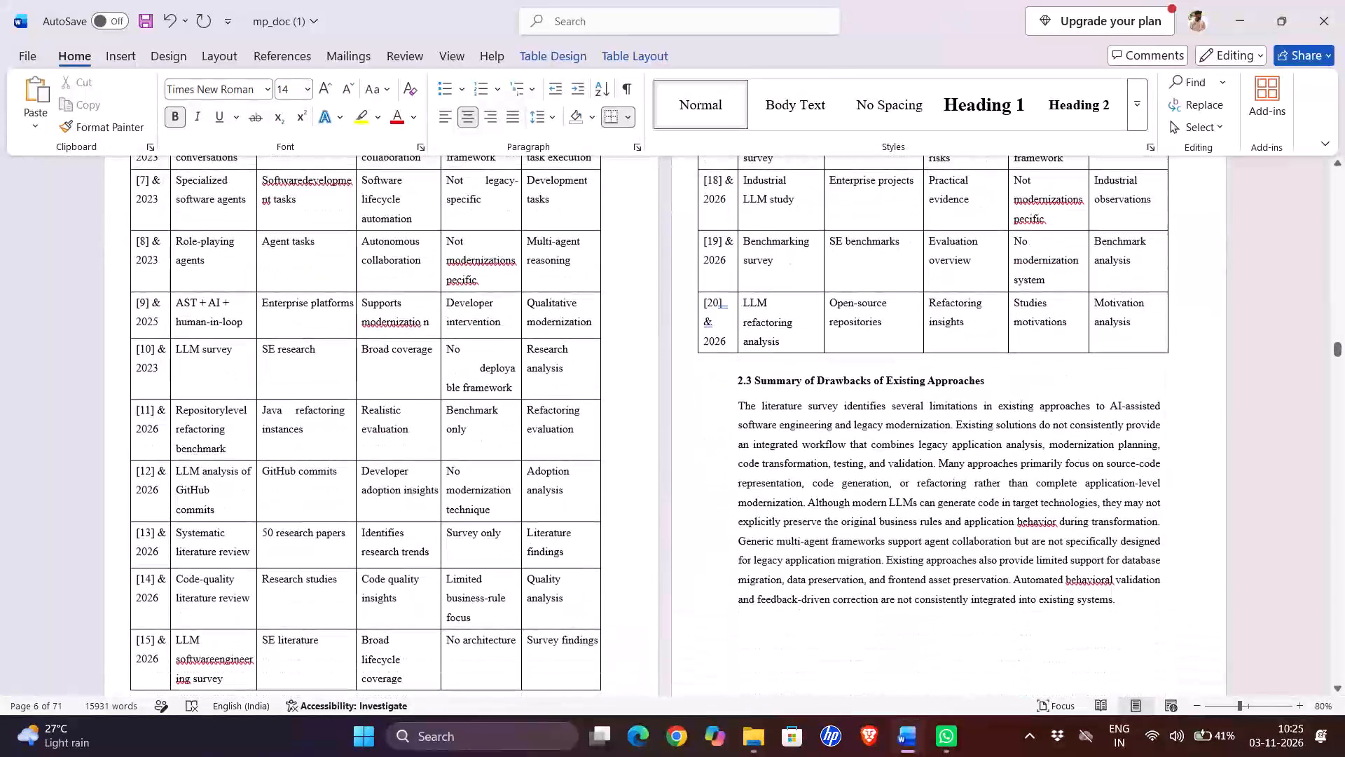
pyautogui.scroll(-3, 1174, 588)
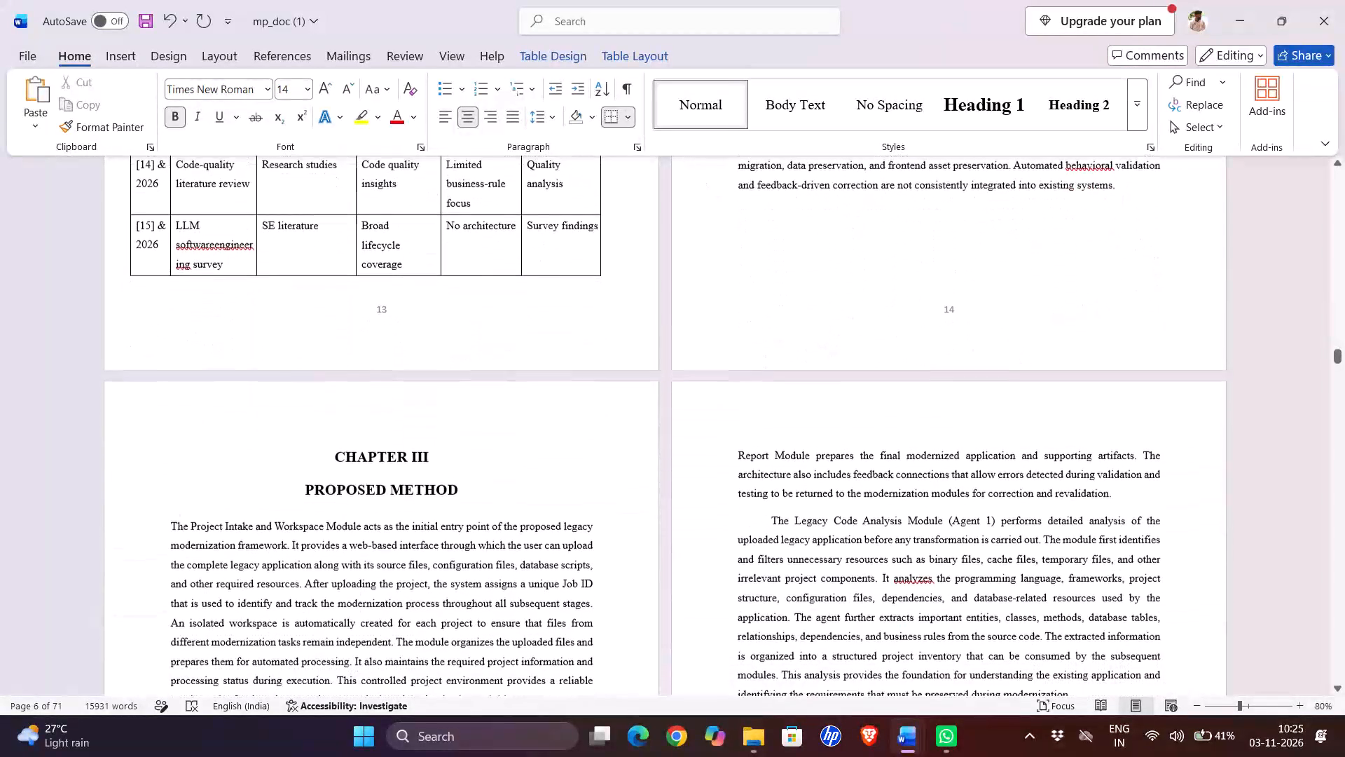
pyautogui.scroll(-2, 1174, 588)
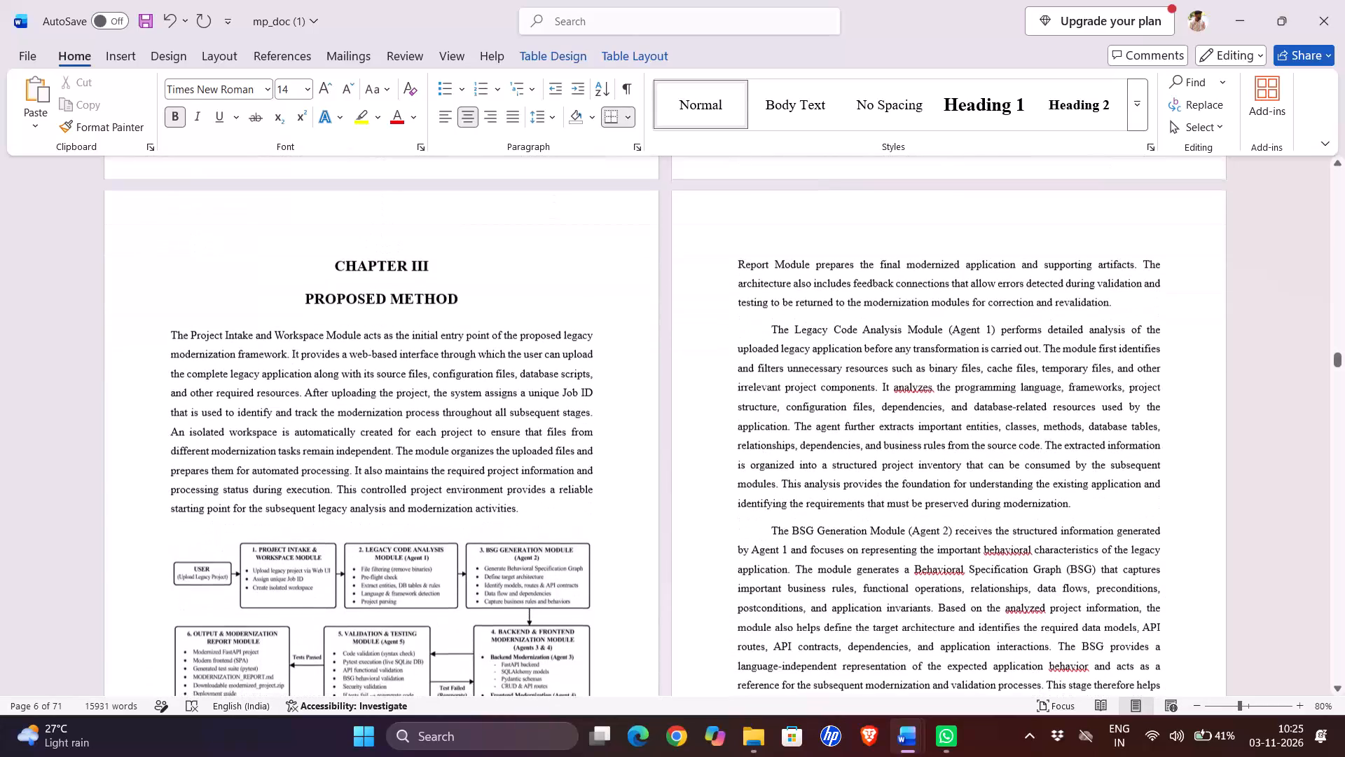
pyautogui.scroll(-5, 1174, 588)
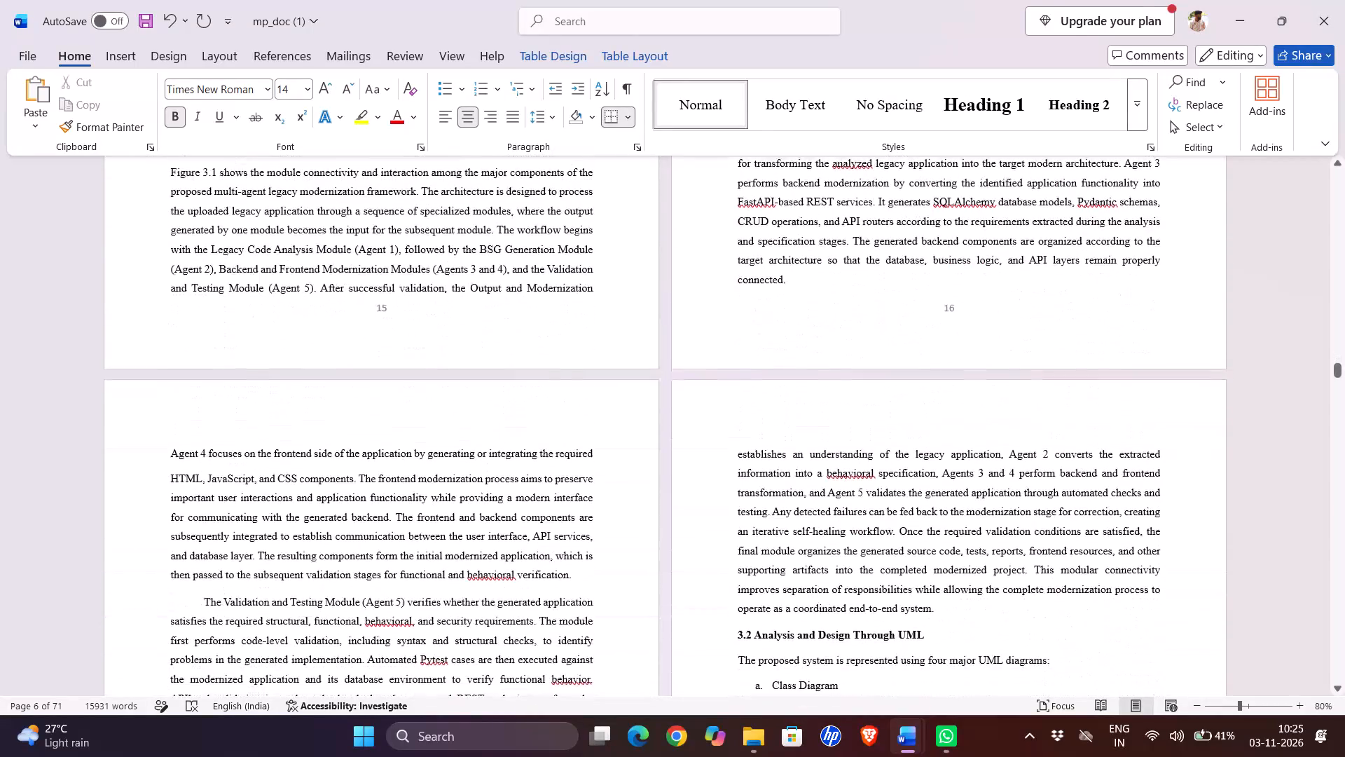
pyautogui.scroll(-5, 1174, 588)
# Set the Module Connectivity Diagram (3.1) page number in the LIST OF FIGURES to 15, matching the page holding Figure 3.1.
pyautogui.scroll(1, 1174, 588)
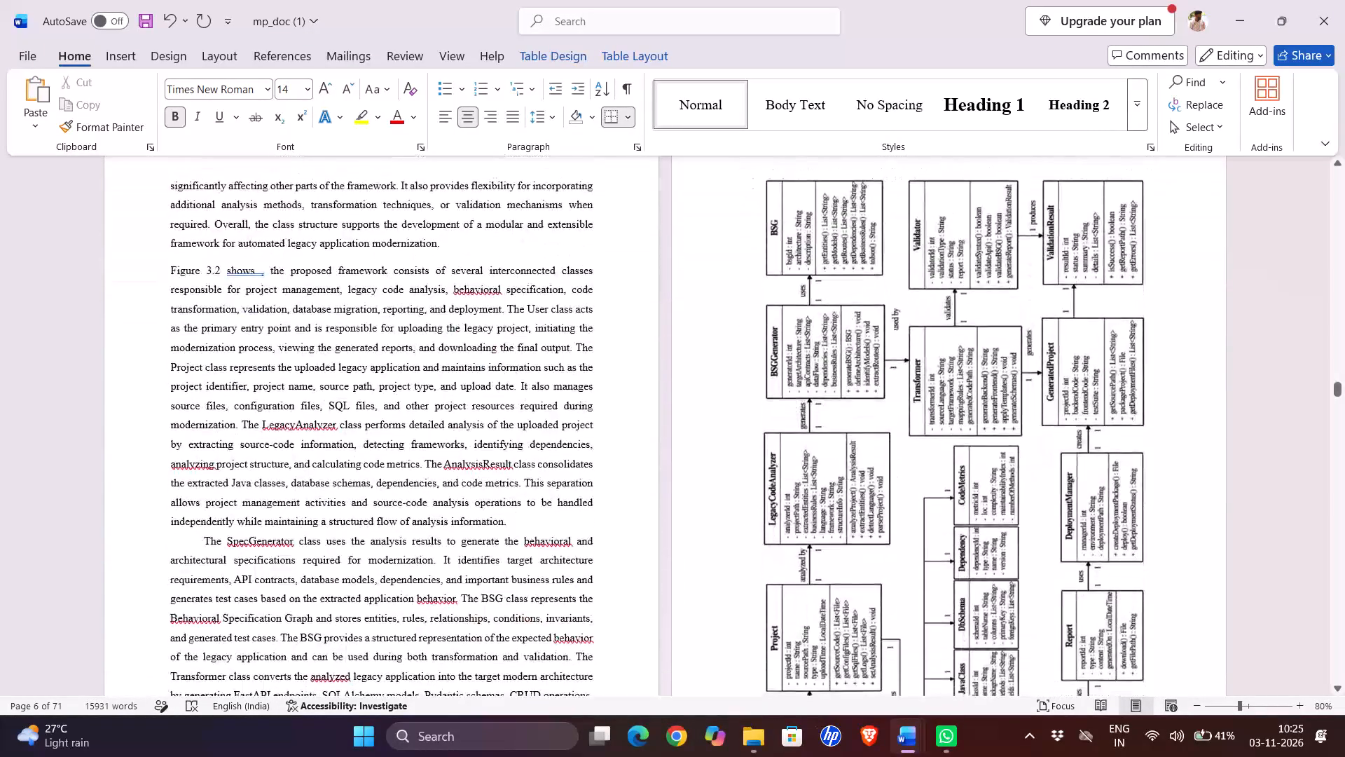
pyautogui.scroll(5, 1174, 588)
pyautogui.scroll(-1, 1174, 588)
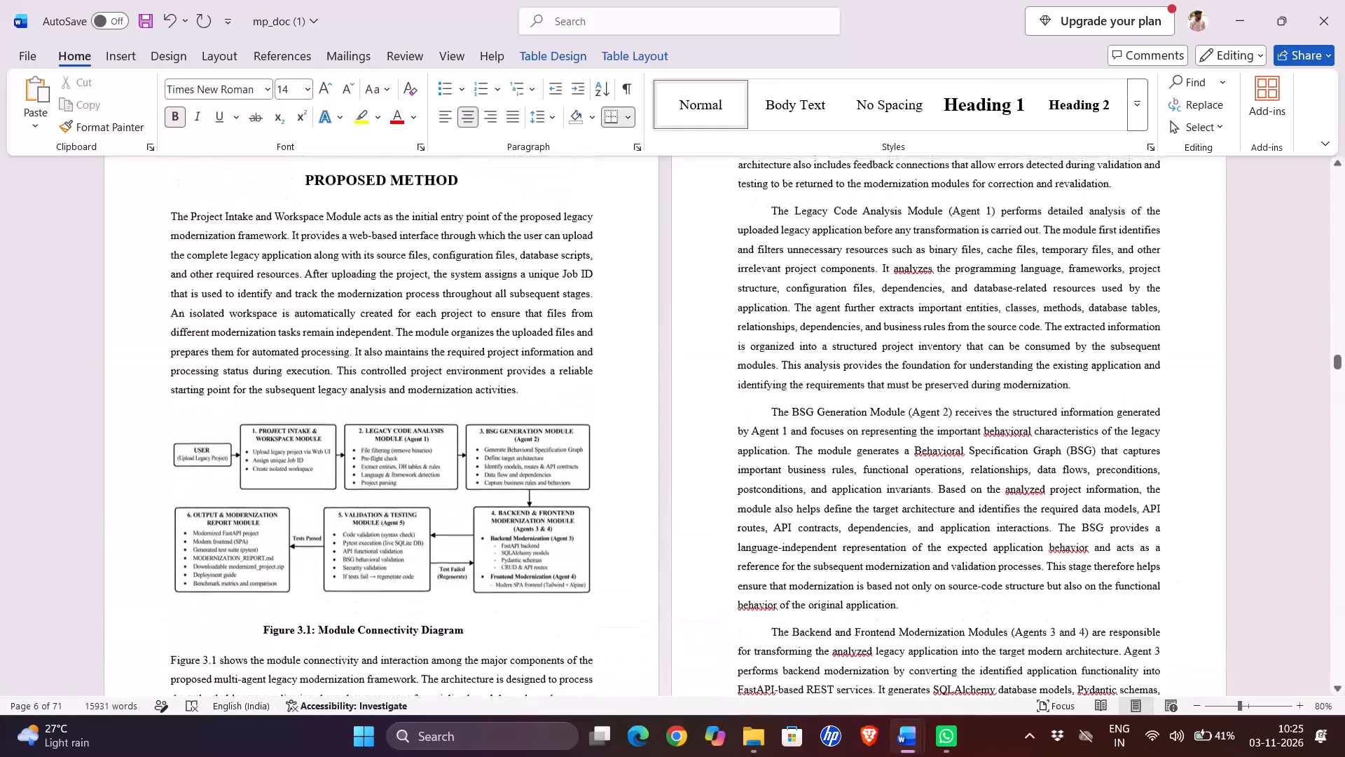
pyautogui.scroll(-1, 1174, 588)
pyautogui.scroll(-2, 904, 563)
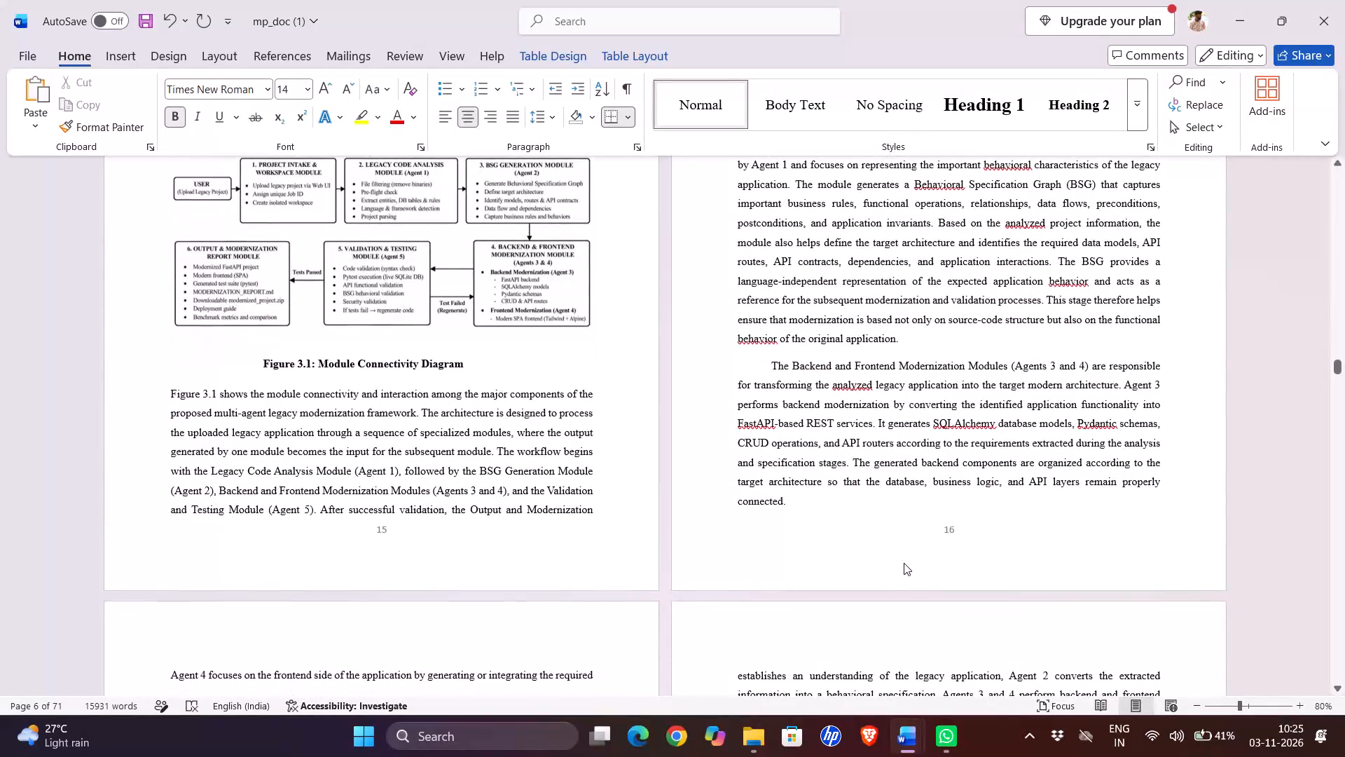
pyautogui.scroll(-1, 904, 563)
pyautogui.scroll(7, 904, 563)
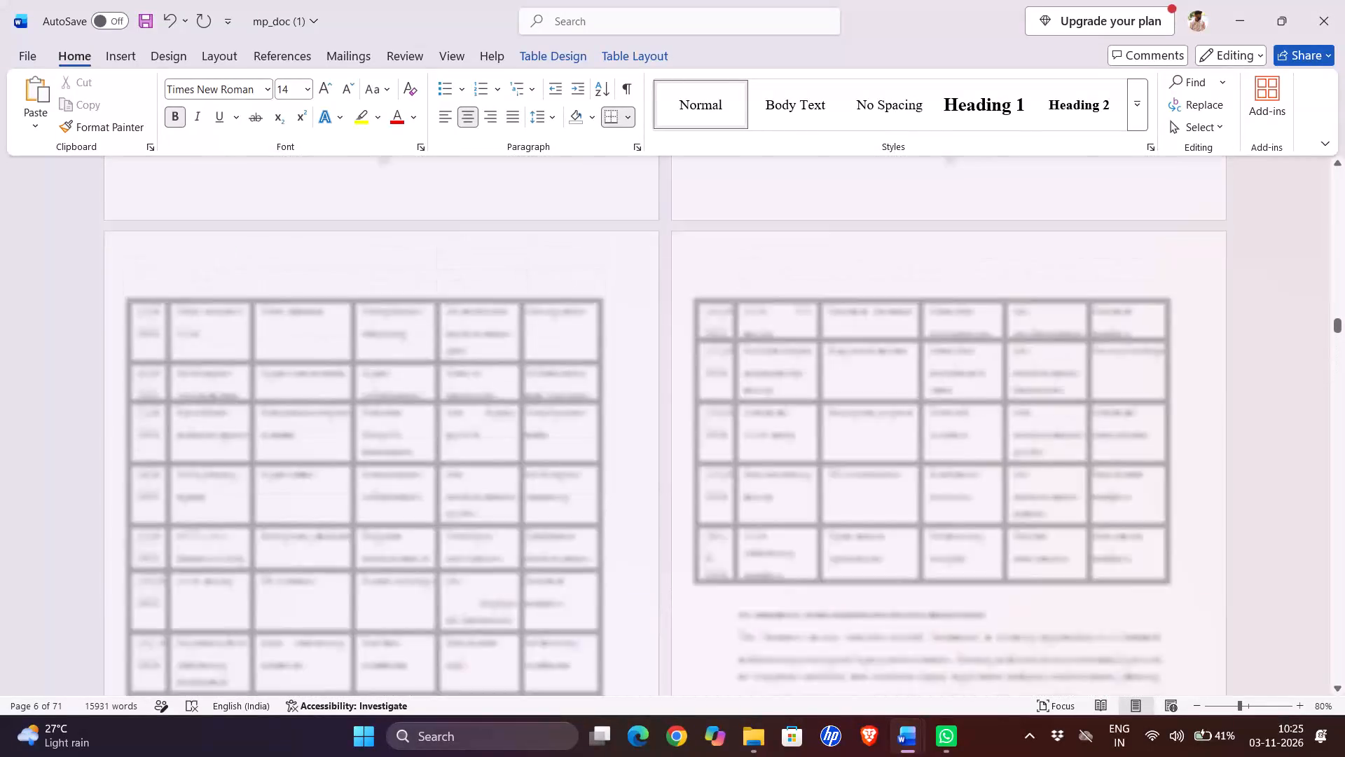
pyautogui.scroll(6, 904, 563)
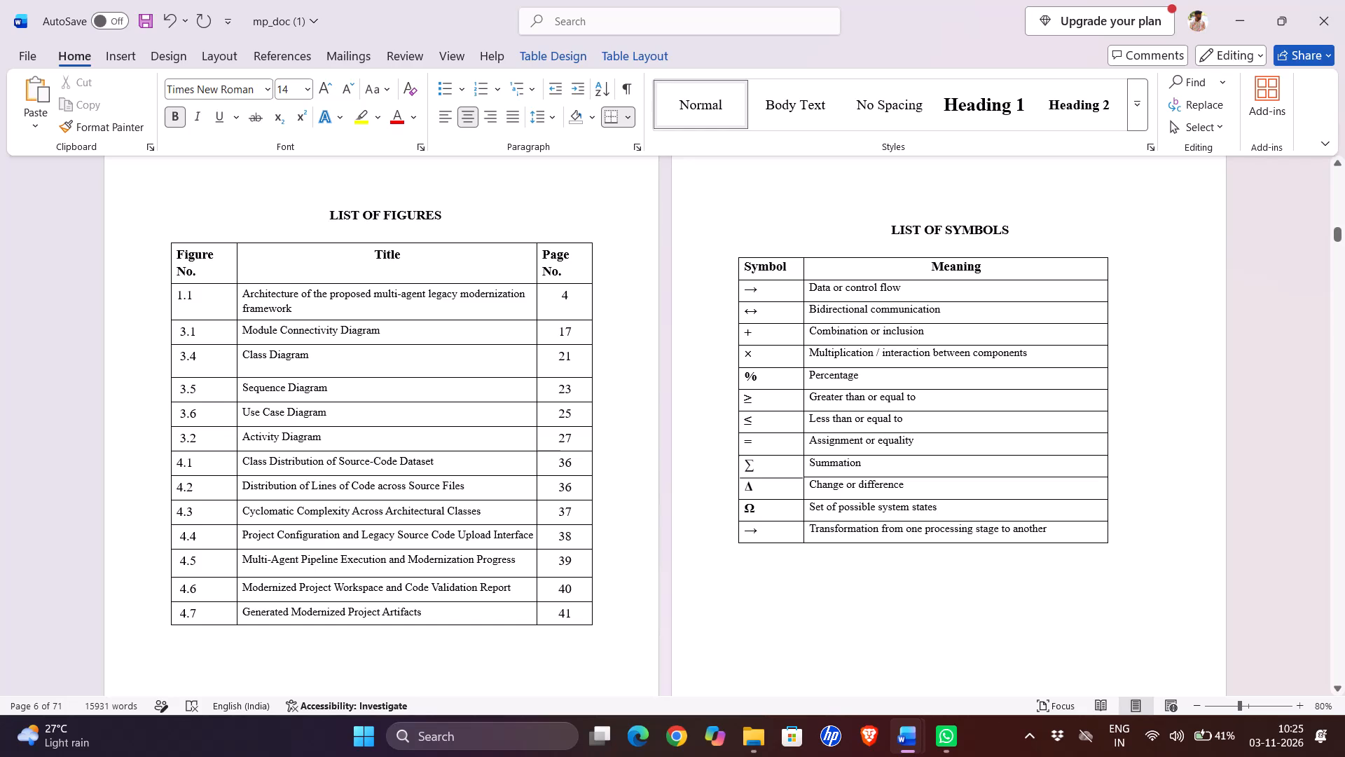
pyautogui.click(576, 335)
pyautogui.press('BackSpace')
pyautogui.press('BackSpace')
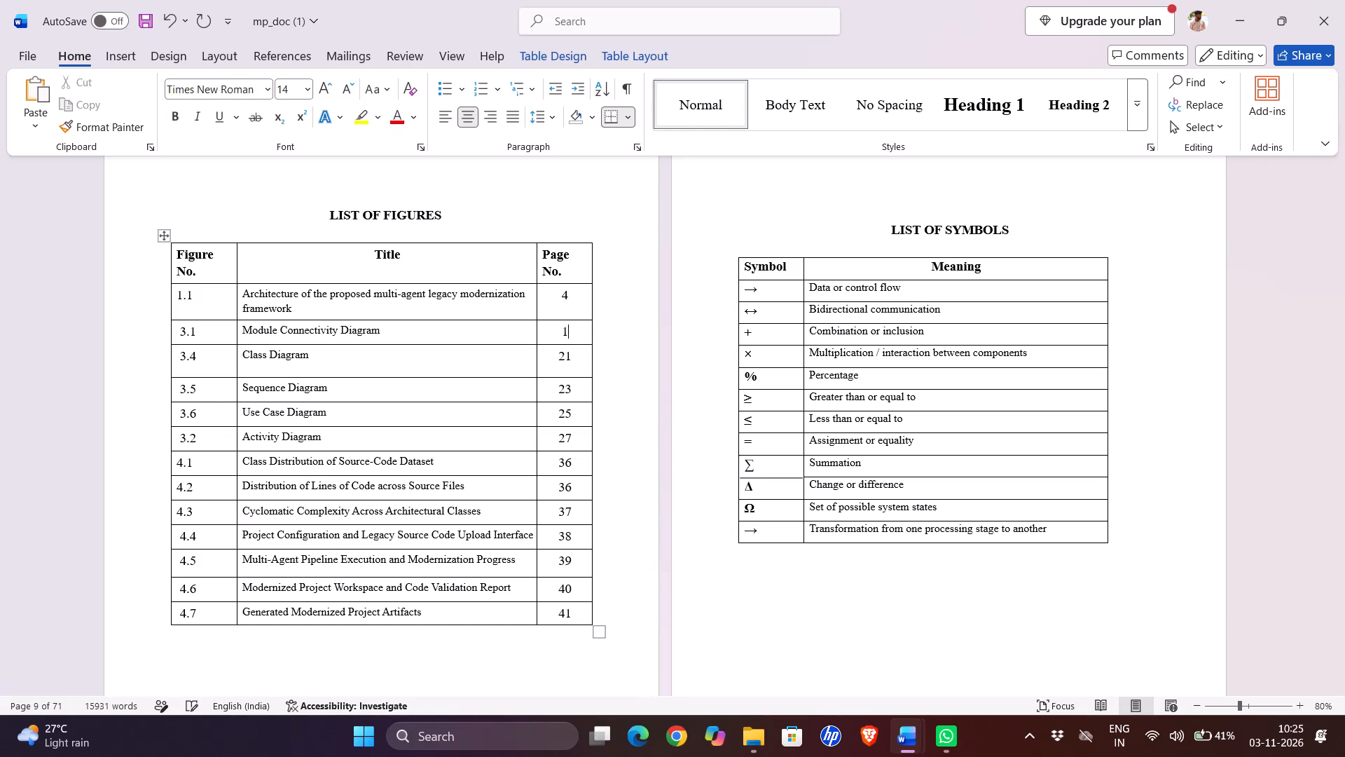
pyautogui.press('5')
# Set the page number of figure 1.1, the proposed framework architecture, in the LIST OF FIGURES to 5, matching its actual page.
pyautogui.scroll(-5, 737, 467)
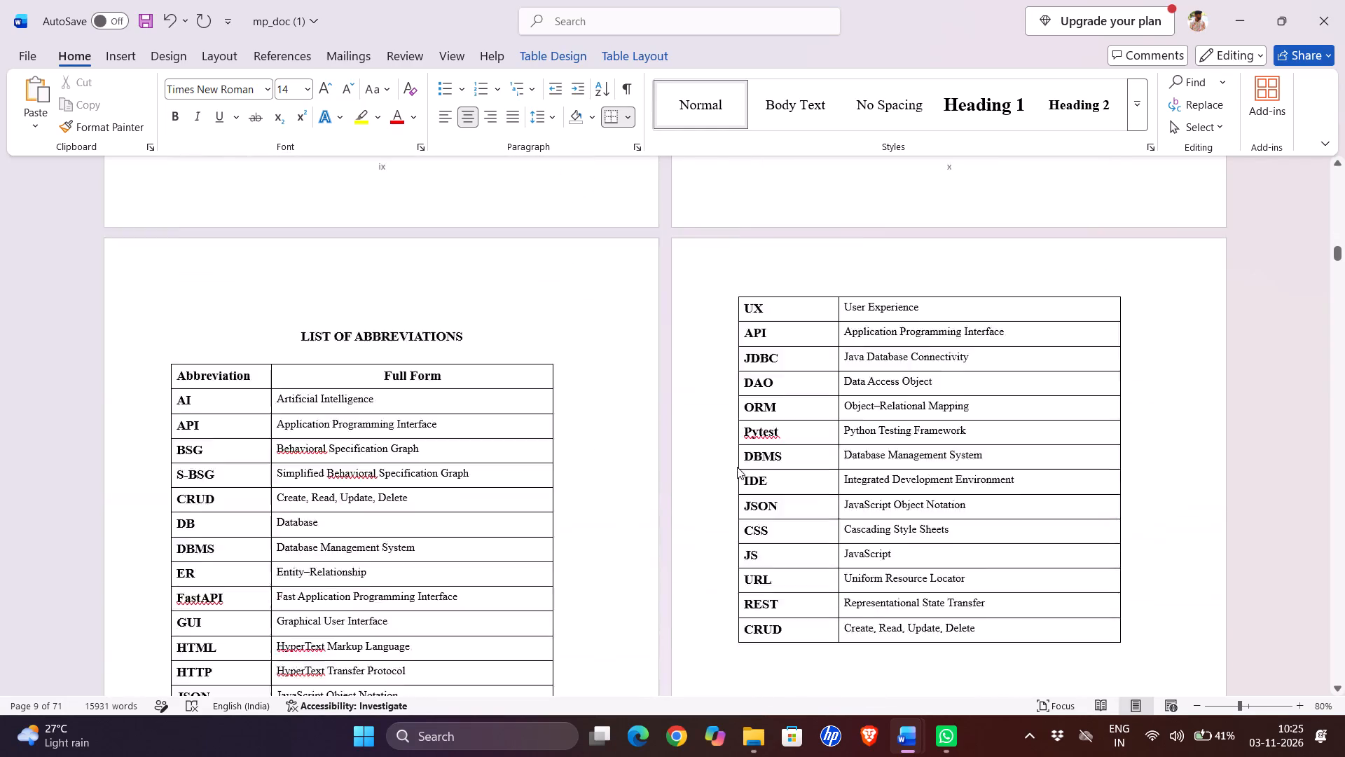
pyautogui.scroll(-6, 737, 467)
pyautogui.scroll(1, 737, 467)
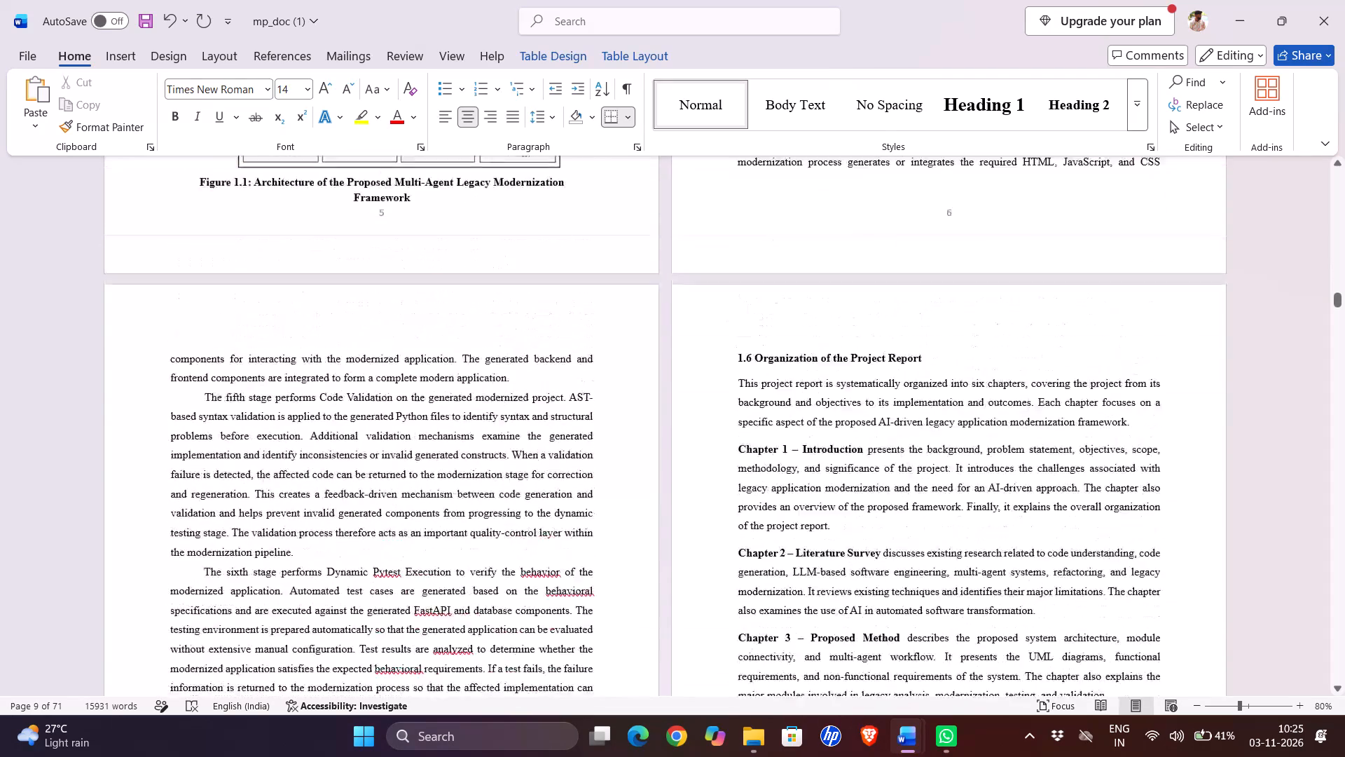
pyautogui.scroll(16, 737, 467)
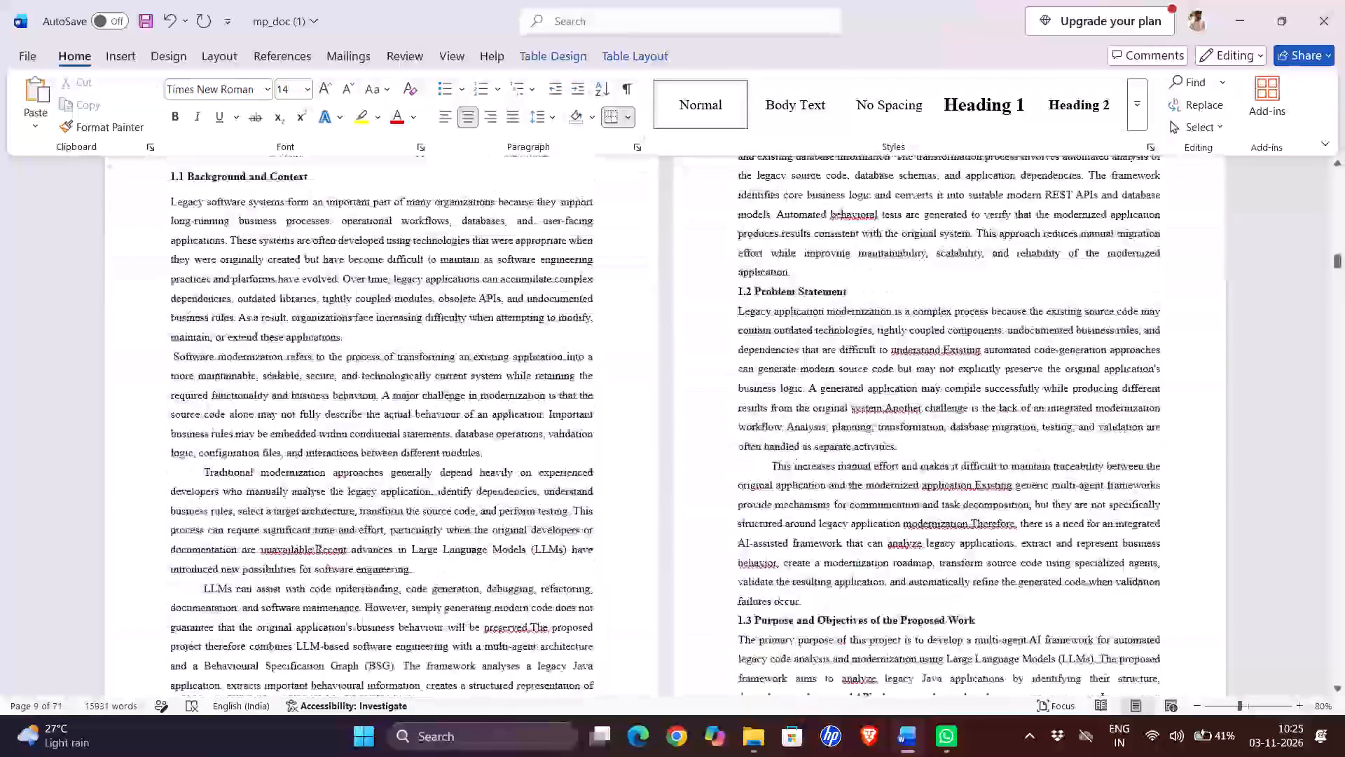
pyautogui.scroll(5, 737, 467)
pyautogui.scroll(1, 602, 546)
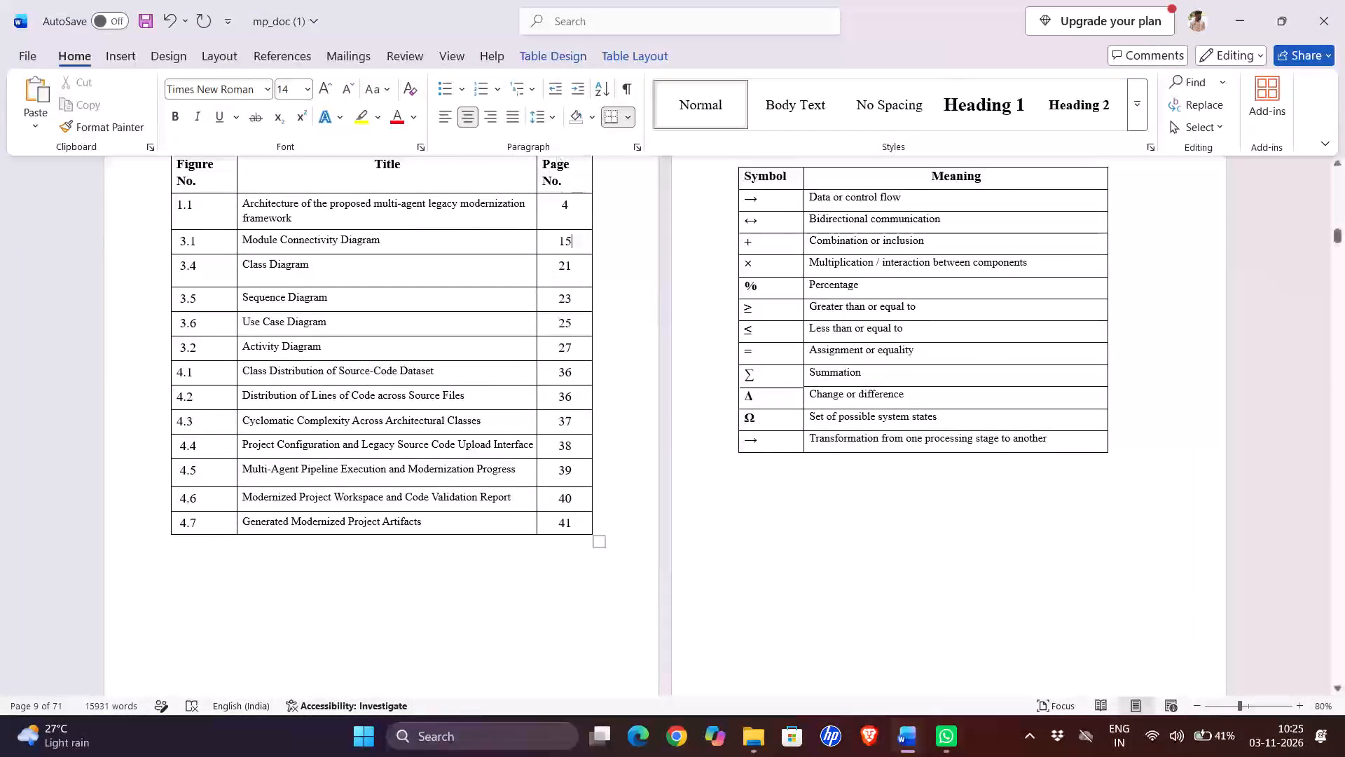
pyautogui.click(568, 205)
pyautogui.press('BackSpace')
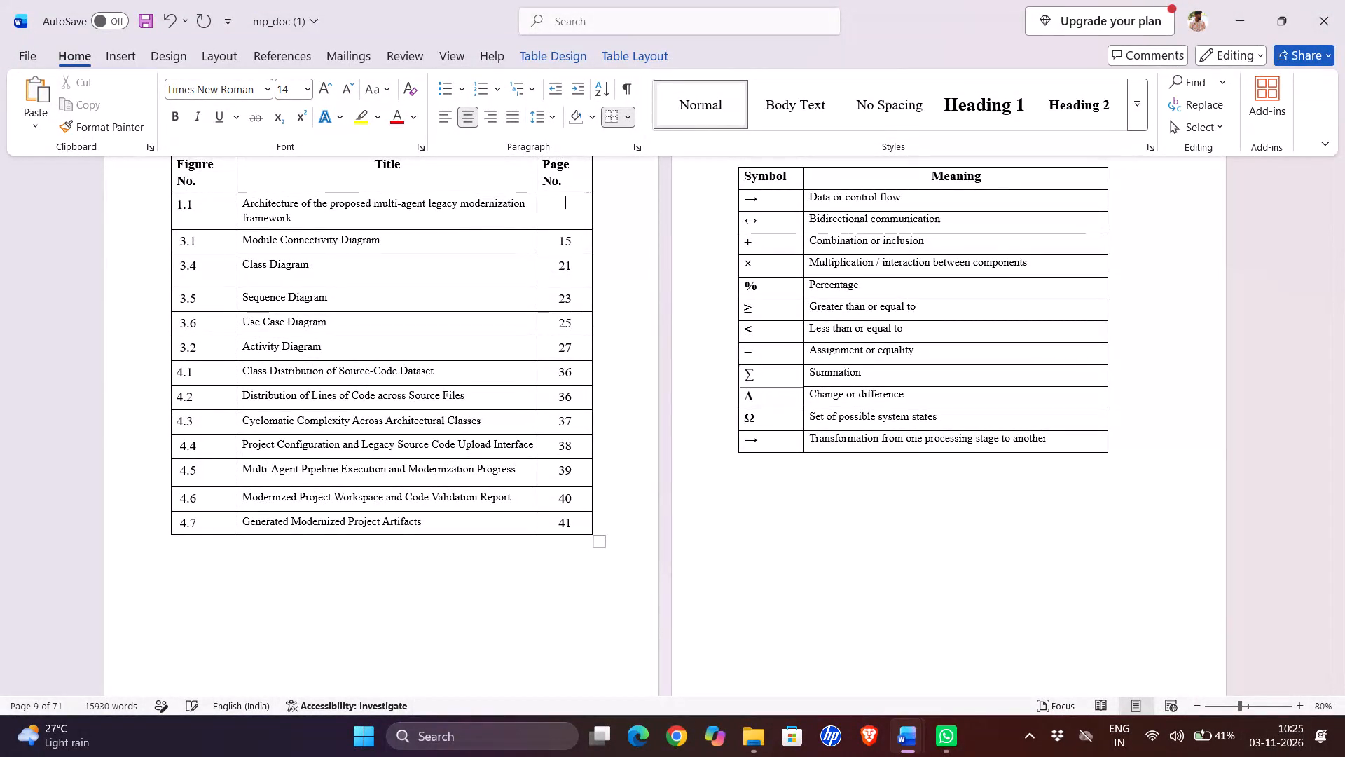
pyautogui.press('5')
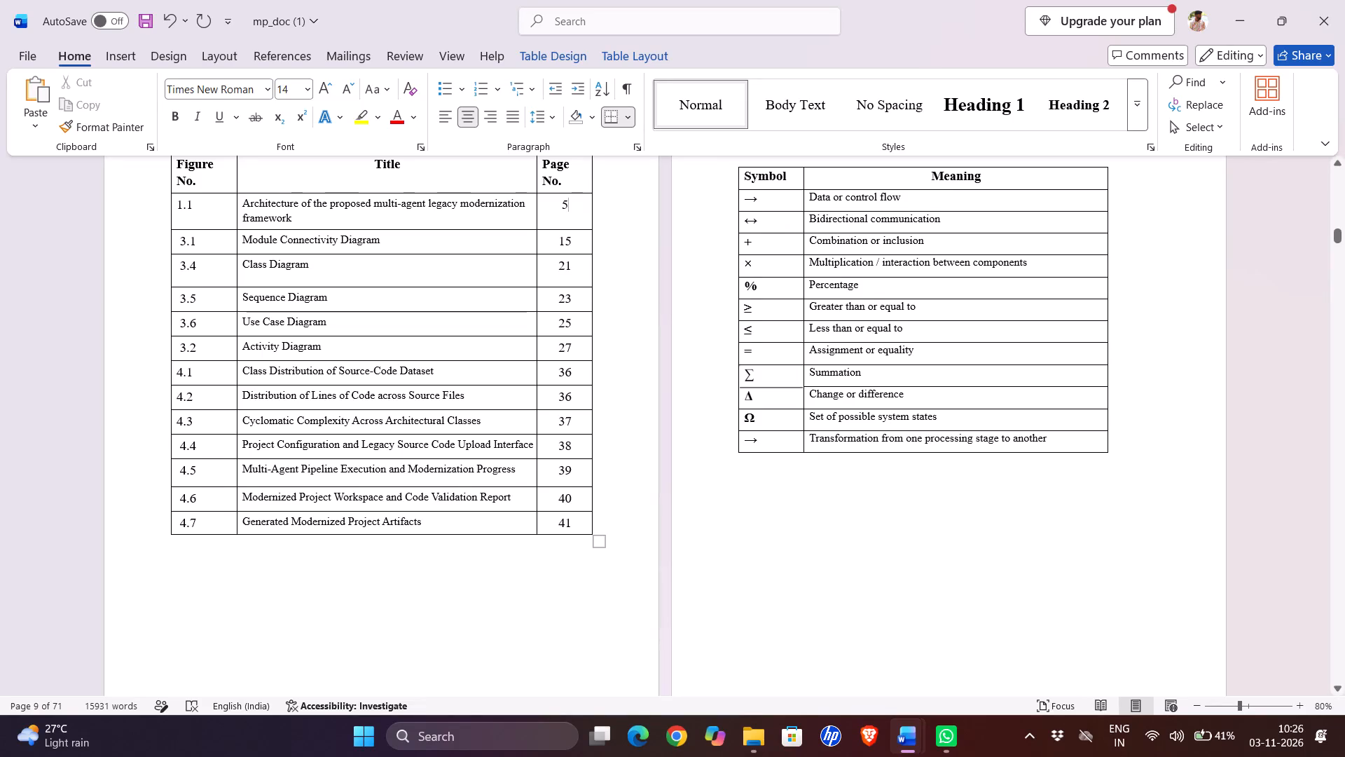
# Check the literature survey pages and set the Comparative Summary of Existing Approaches (2.1) page number in the LIST OF TABLES to 13.
pyautogui.scroll(-13, 661, 386)
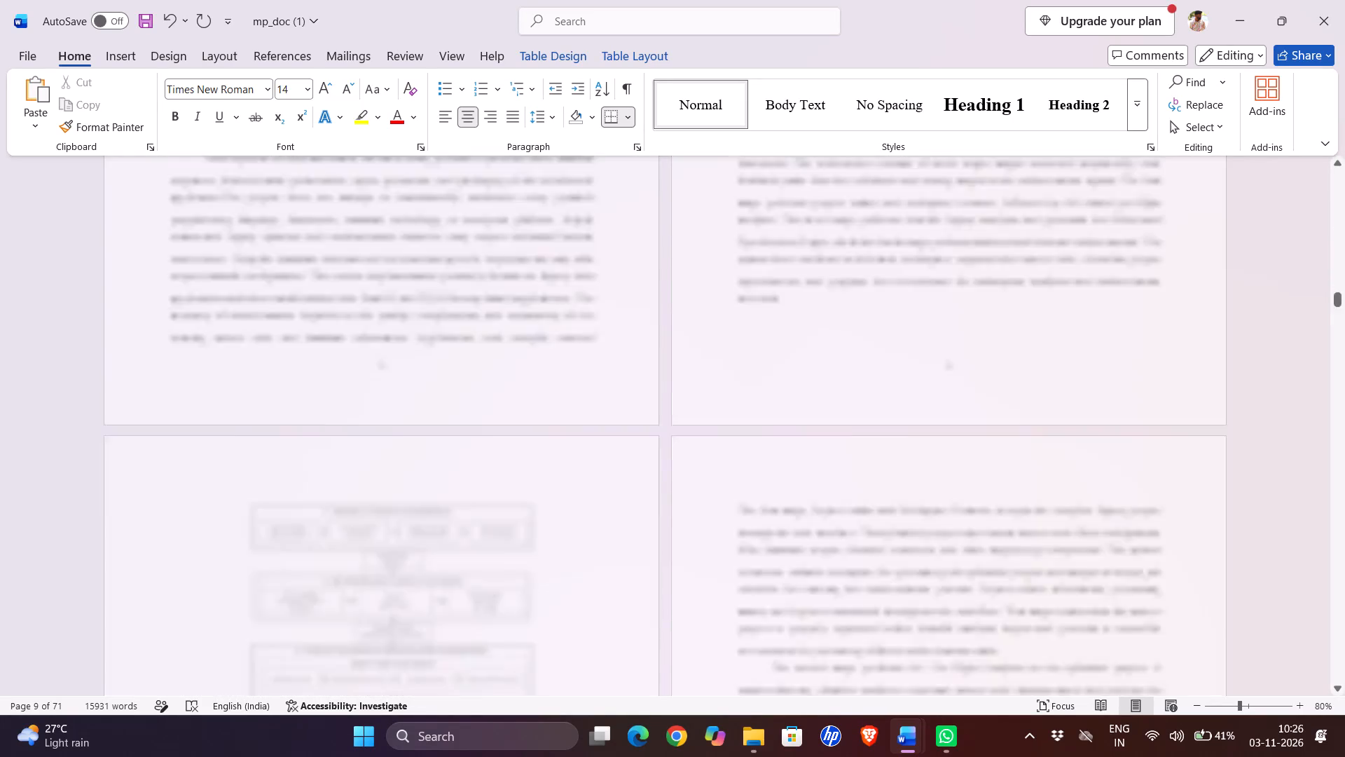
pyautogui.scroll(-5, 661, 386)
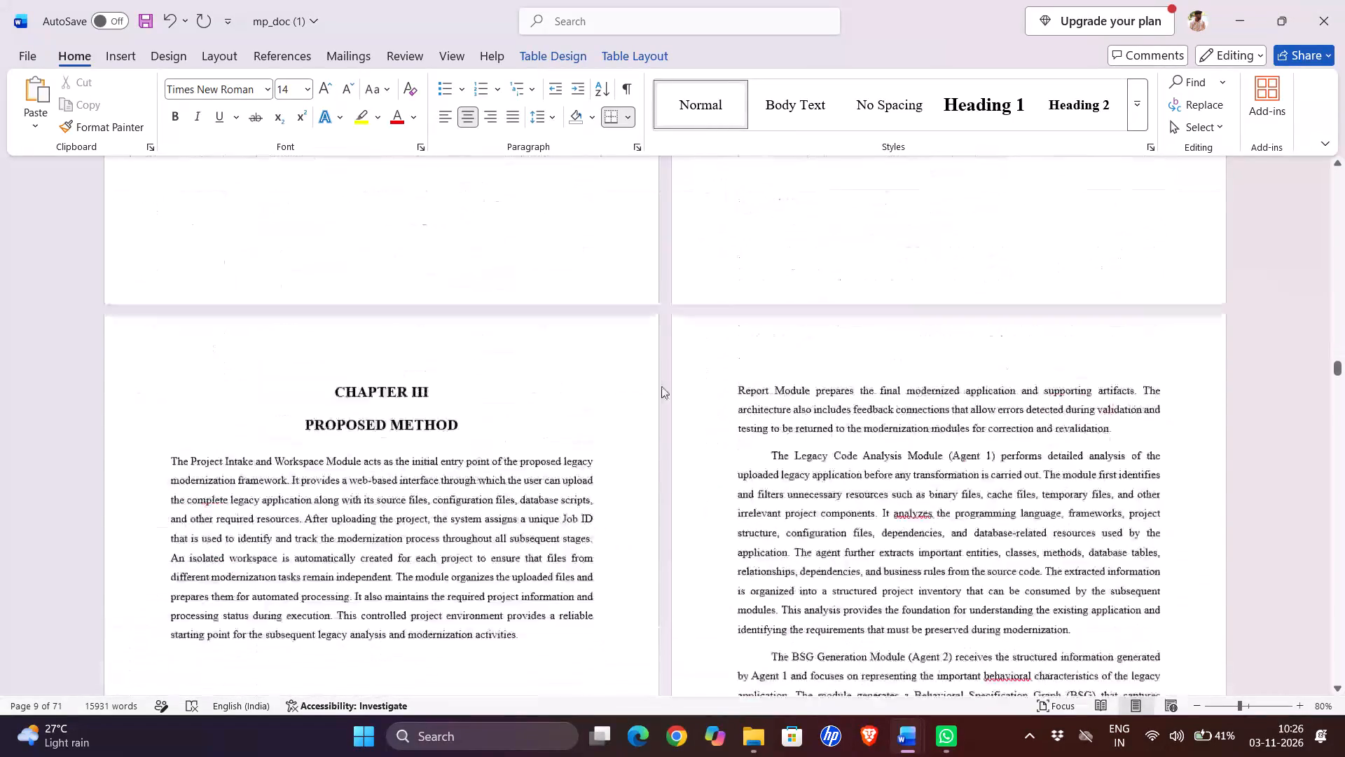
pyautogui.scroll(10, 661, 386)
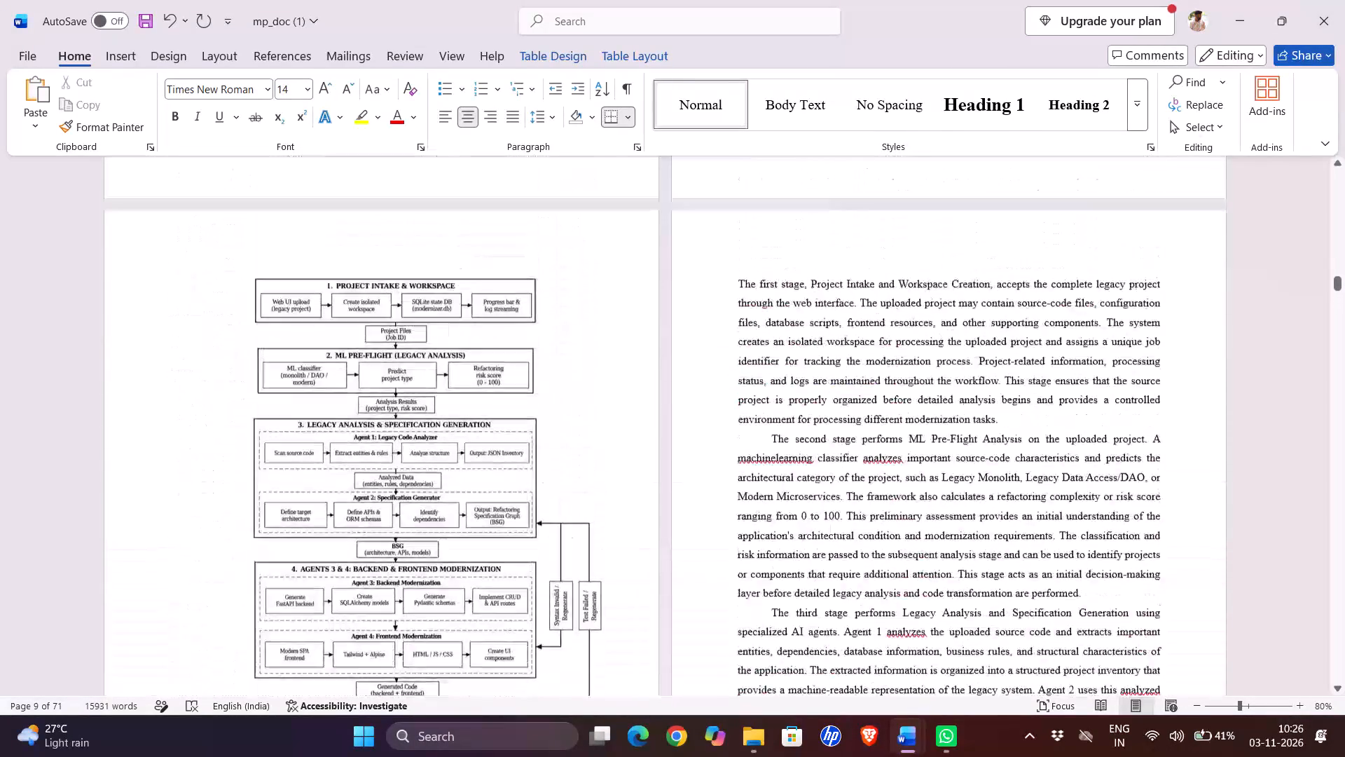
pyautogui.scroll(2, 661, 386)
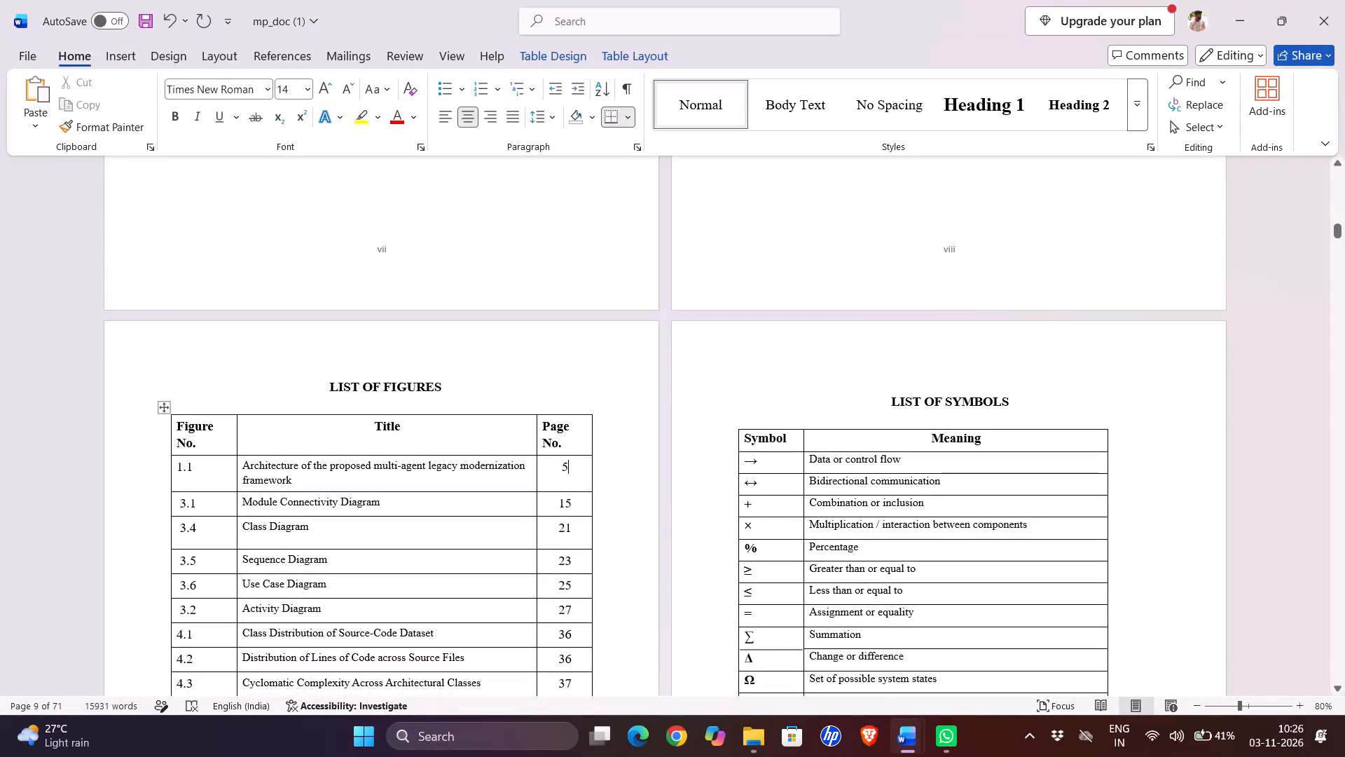
pyautogui.scroll(6, 756, 415)
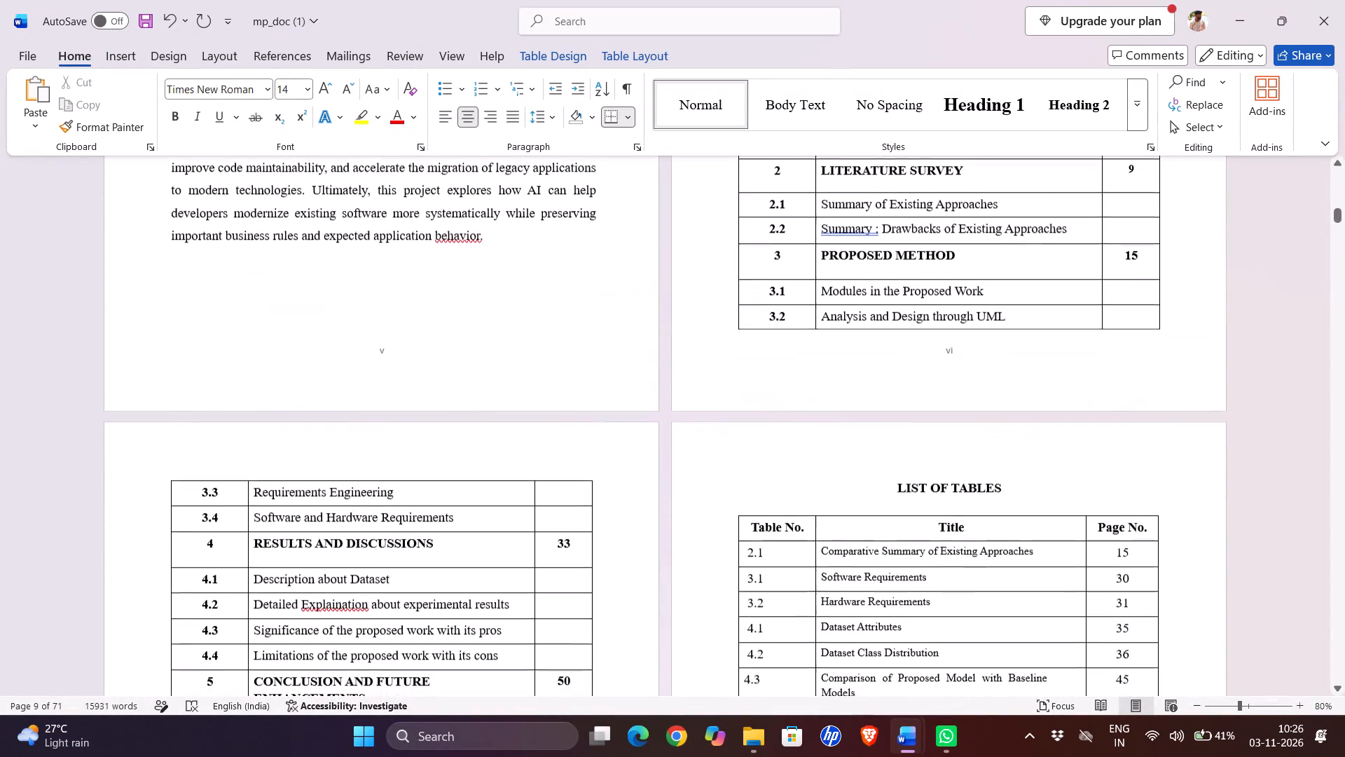
pyautogui.scroll(1, 756, 415)
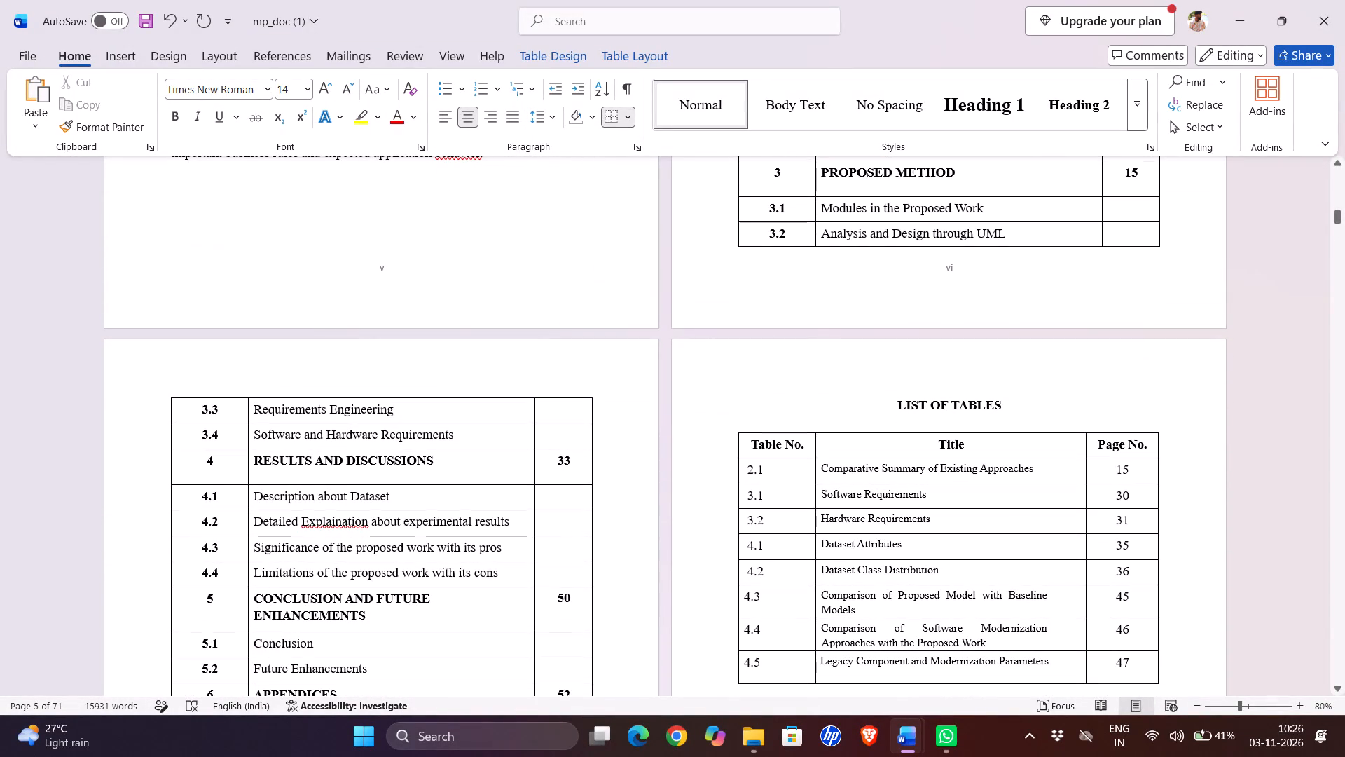
pyautogui.click(1135, 466)
pyautogui.press('BackSpace')
pyautogui.press('3')
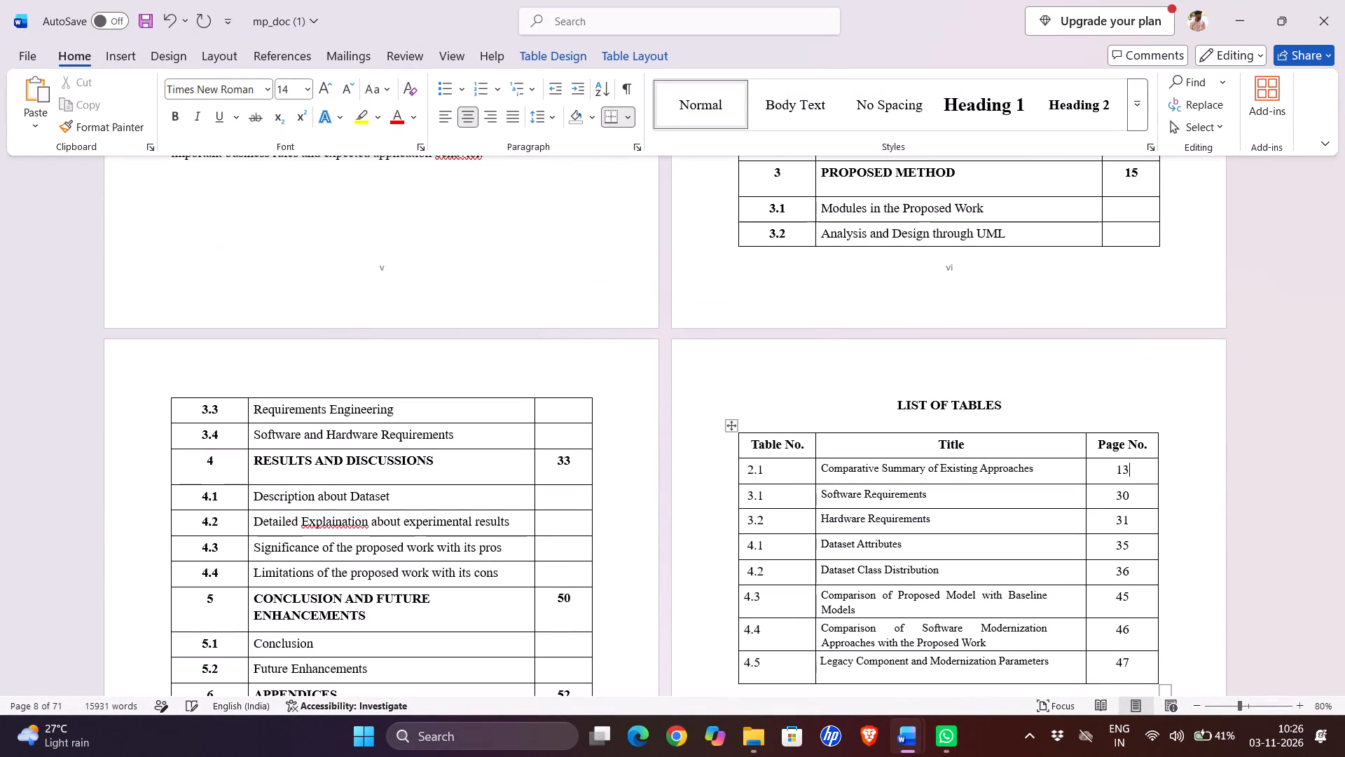
# Review the LIST OF TABLES, and check the pages holding the Chapter III diagrams, Figures 3.2 to 3.5.
pyautogui.scroll(-3, 1086, 531)
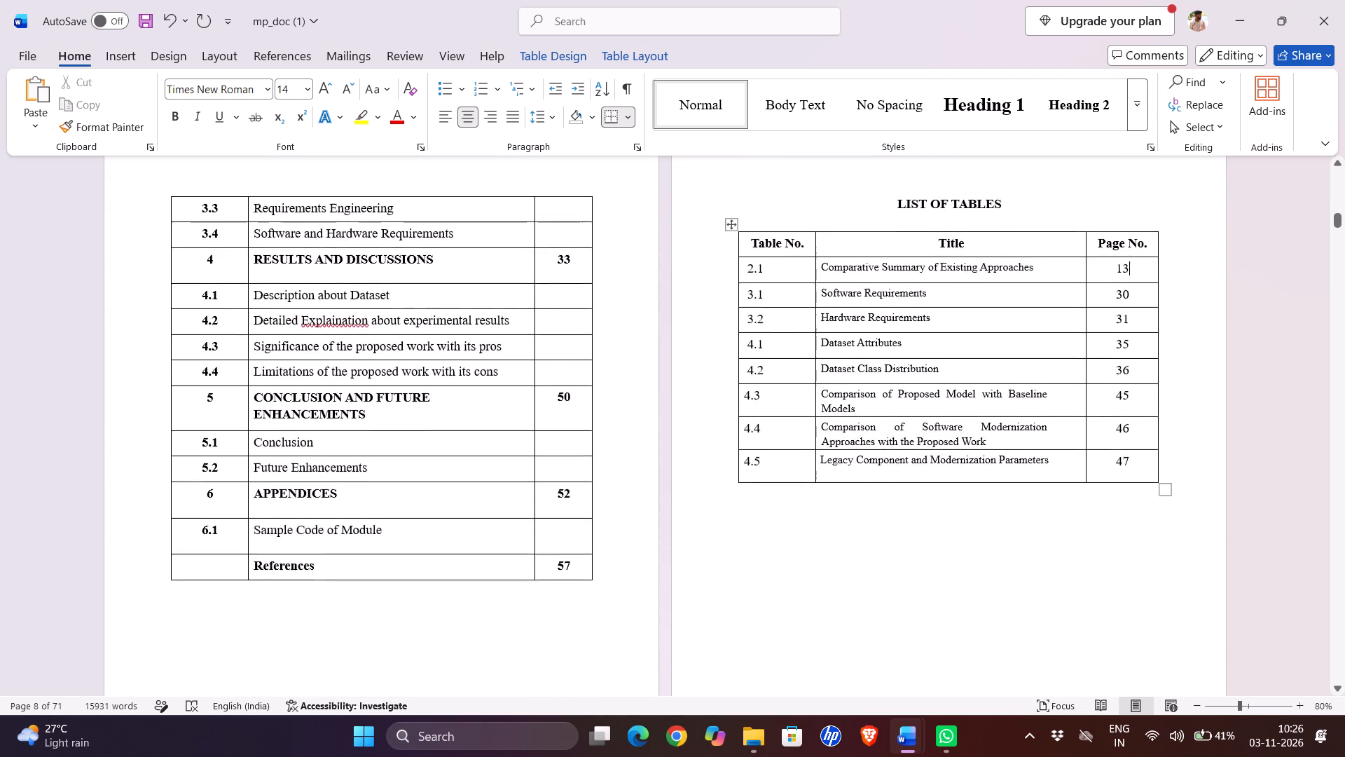
pyautogui.scroll(-7, 1086, 531)
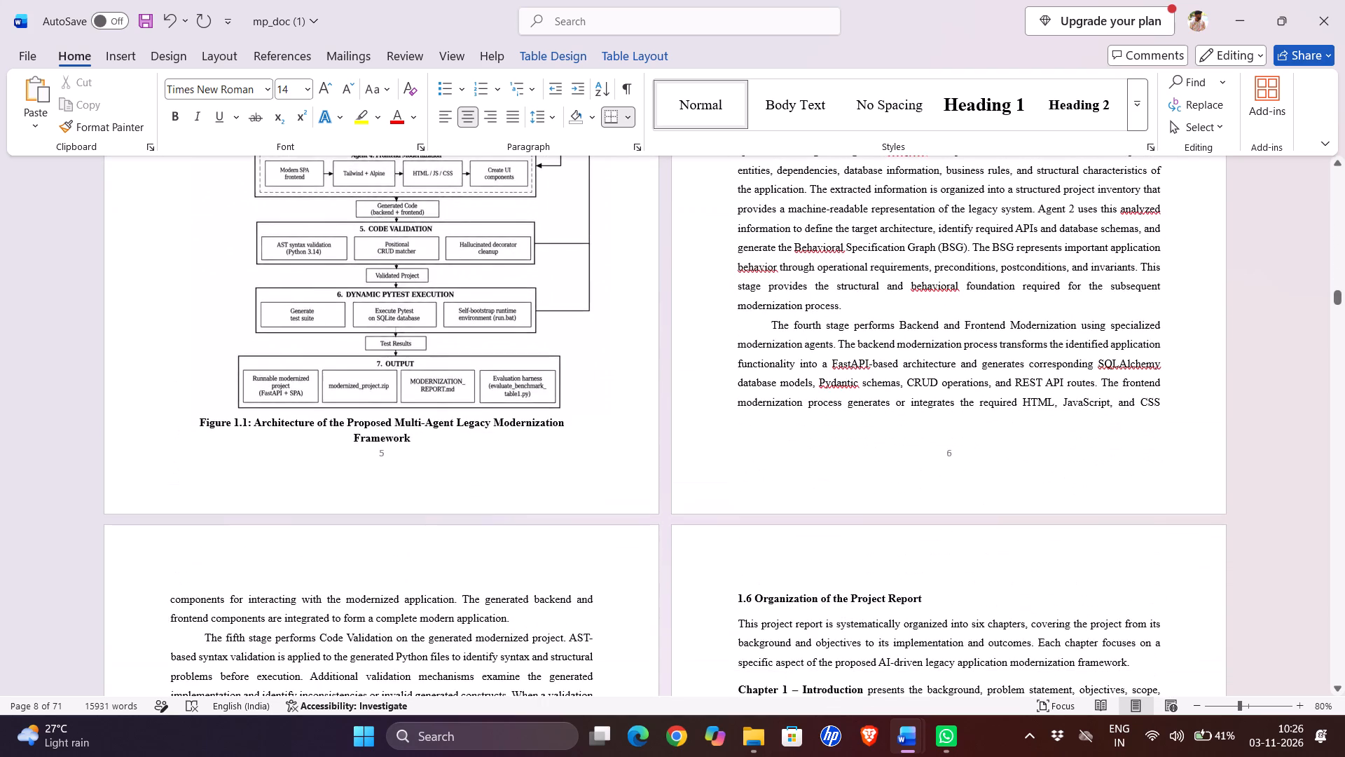
pyautogui.scroll(-11, 1086, 531)
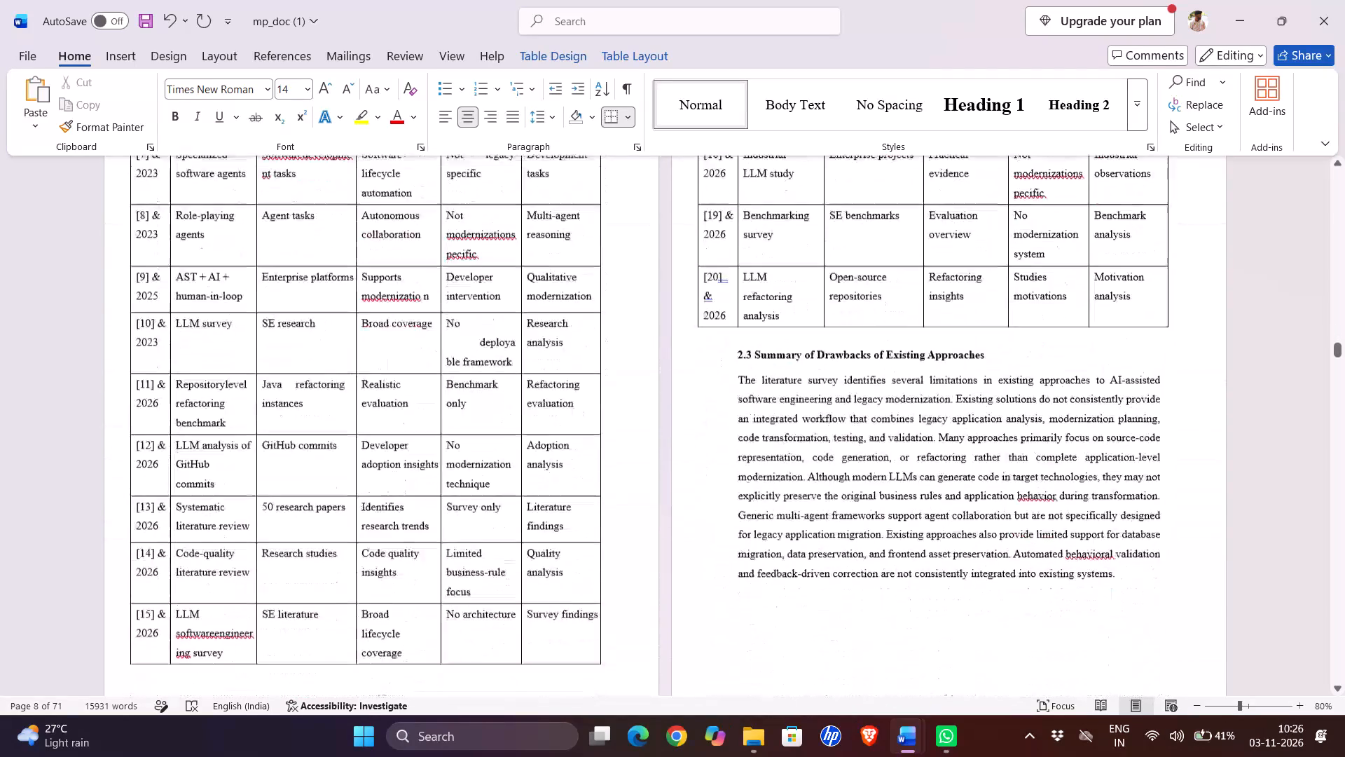
pyautogui.scroll(-6, 1086, 531)
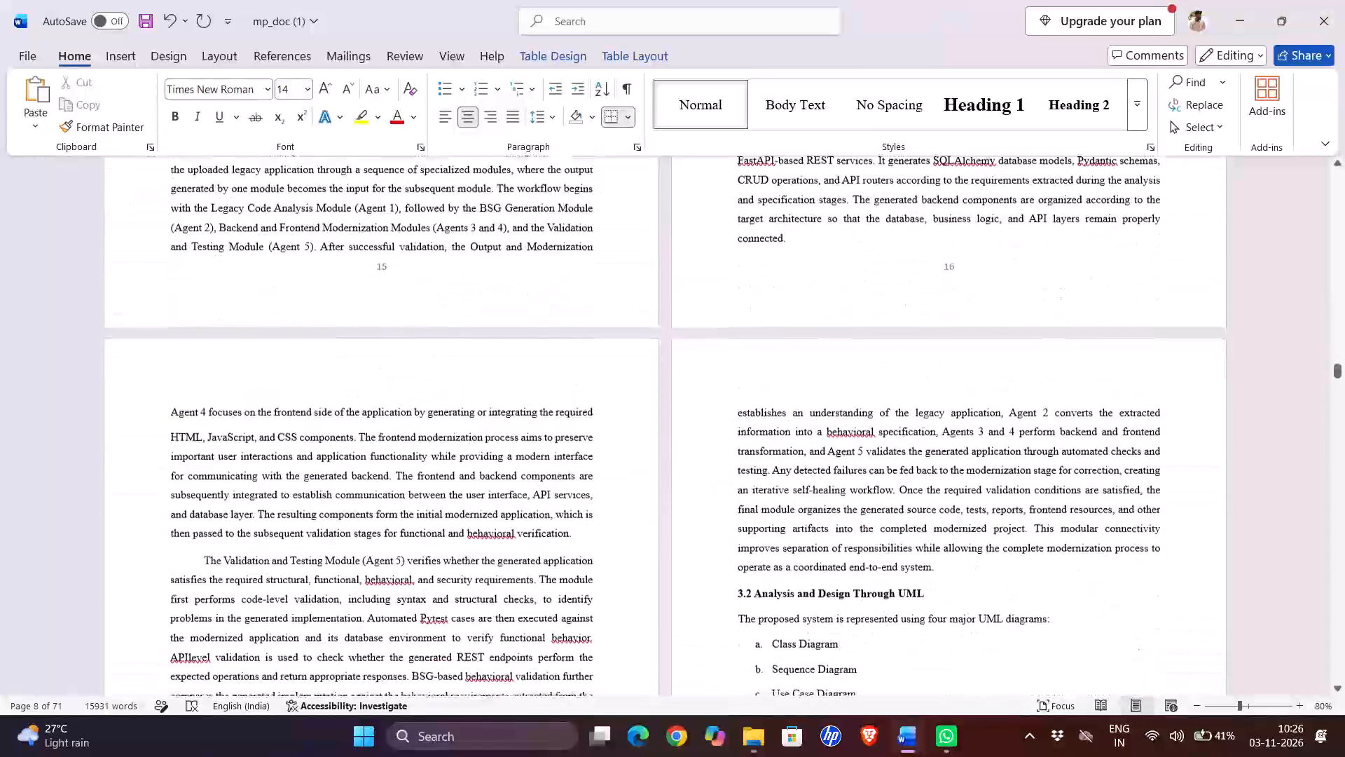
pyautogui.scroll(-5, 1086, 531)
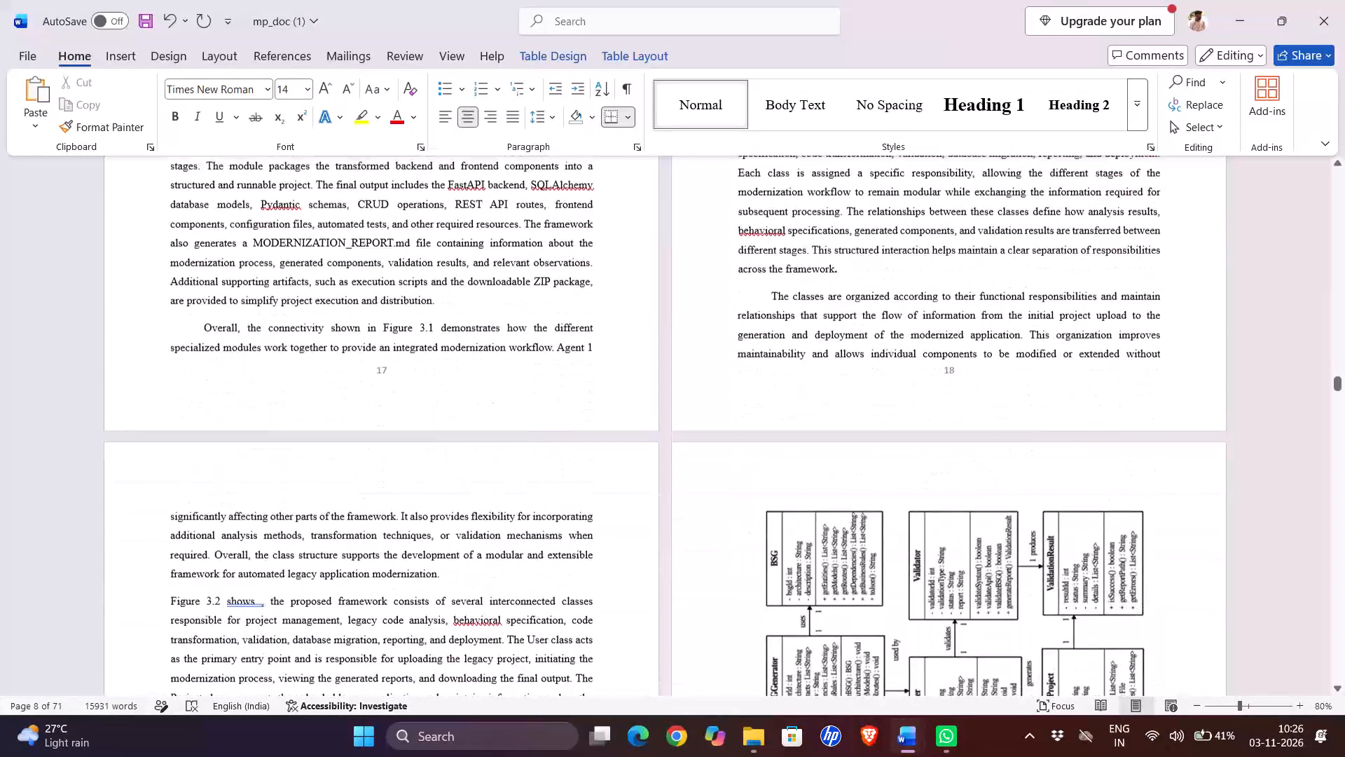
pyautogui.scroll(-3, 1086, 531)
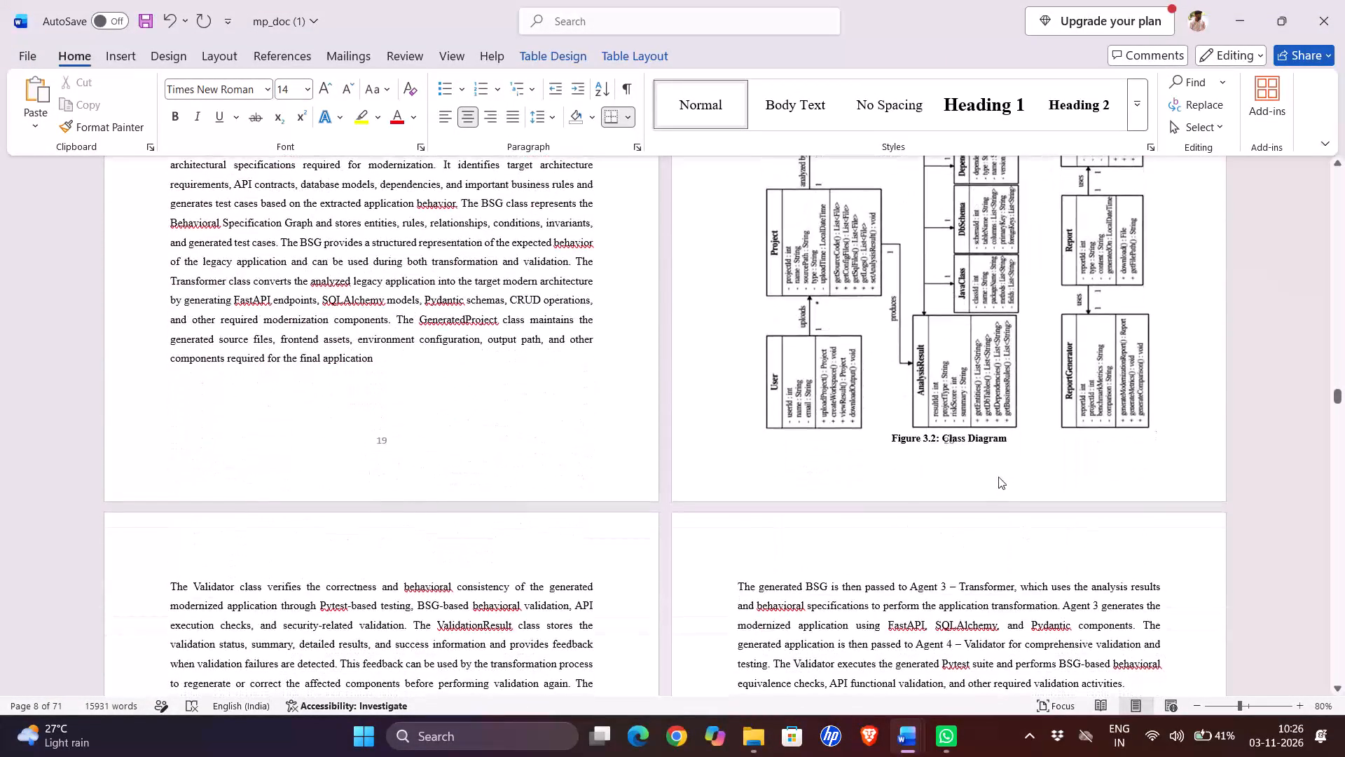
pyautogui.scroll(-1, 941, 501)
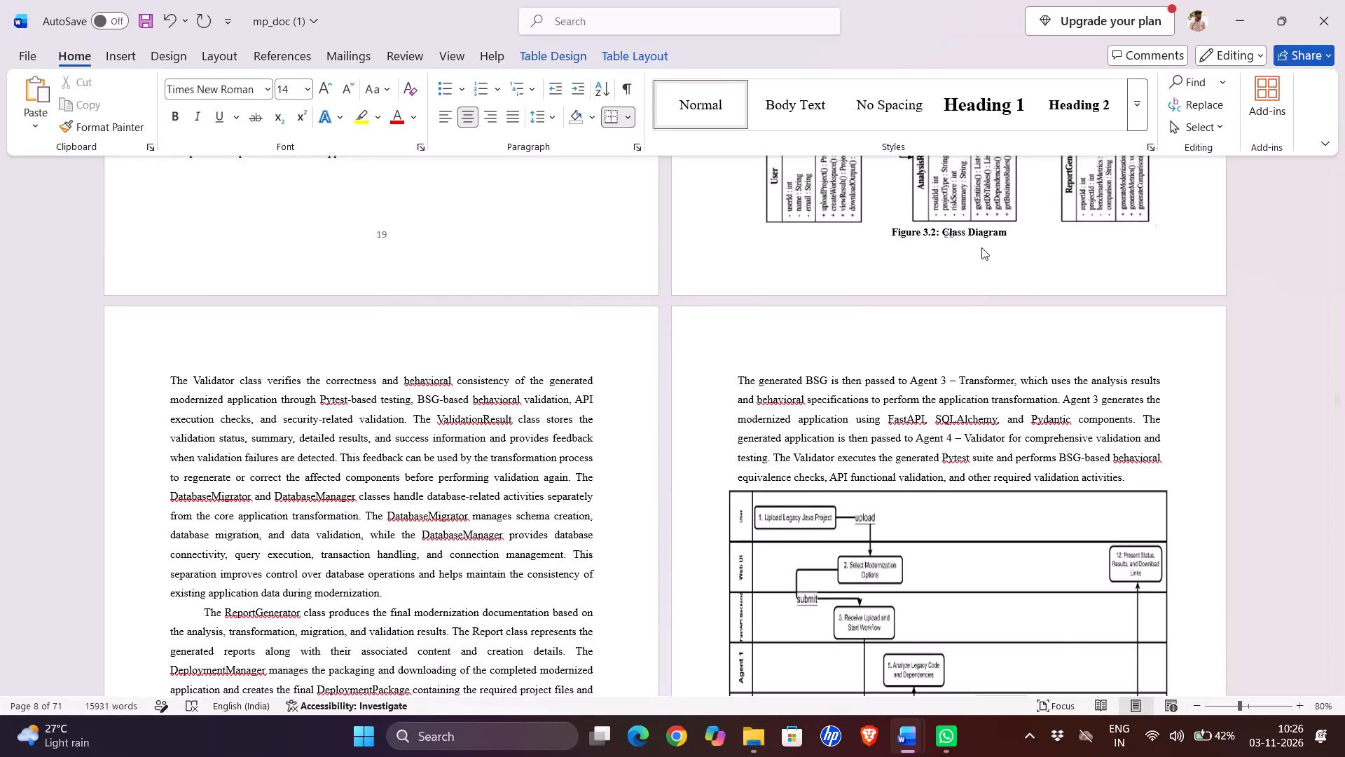
pyautogui.scroll(-3, 981, 247)
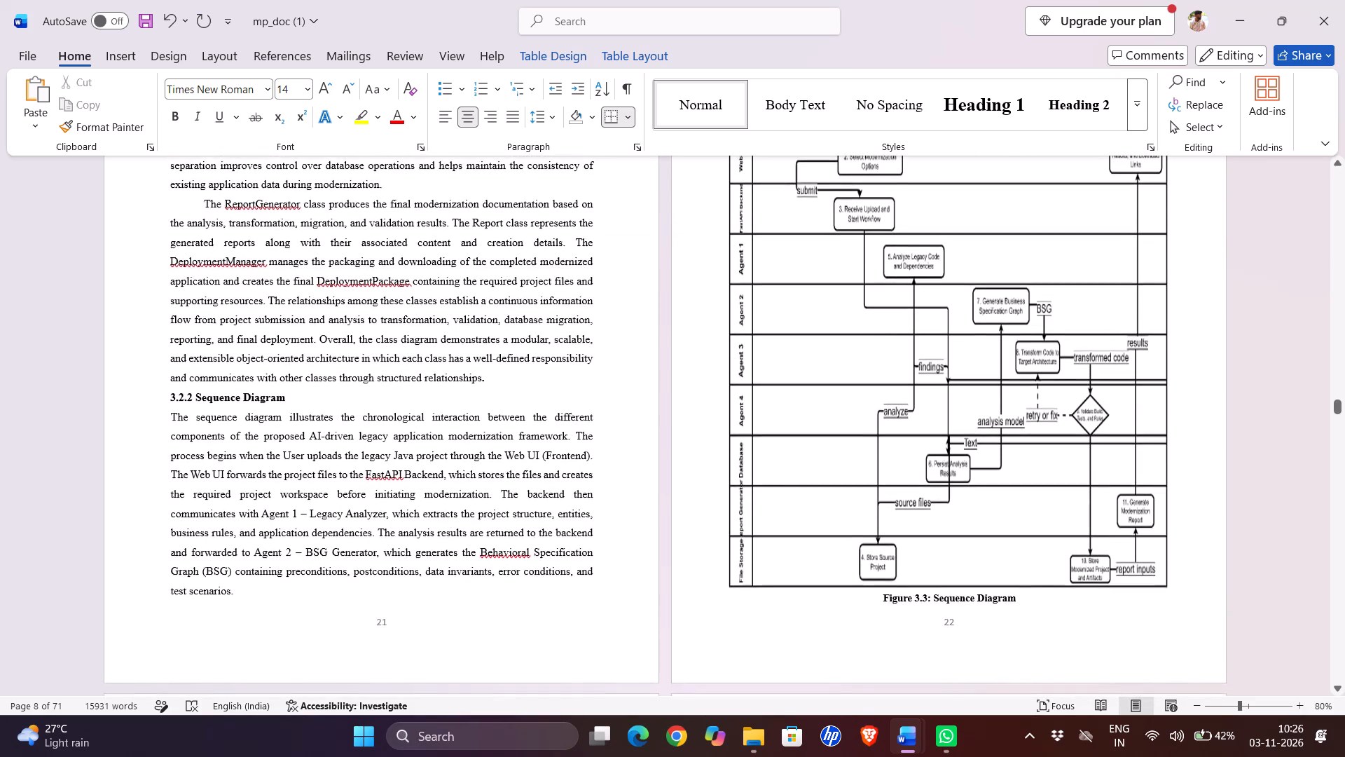
pyautogui.scroll(-3, 981, 247)
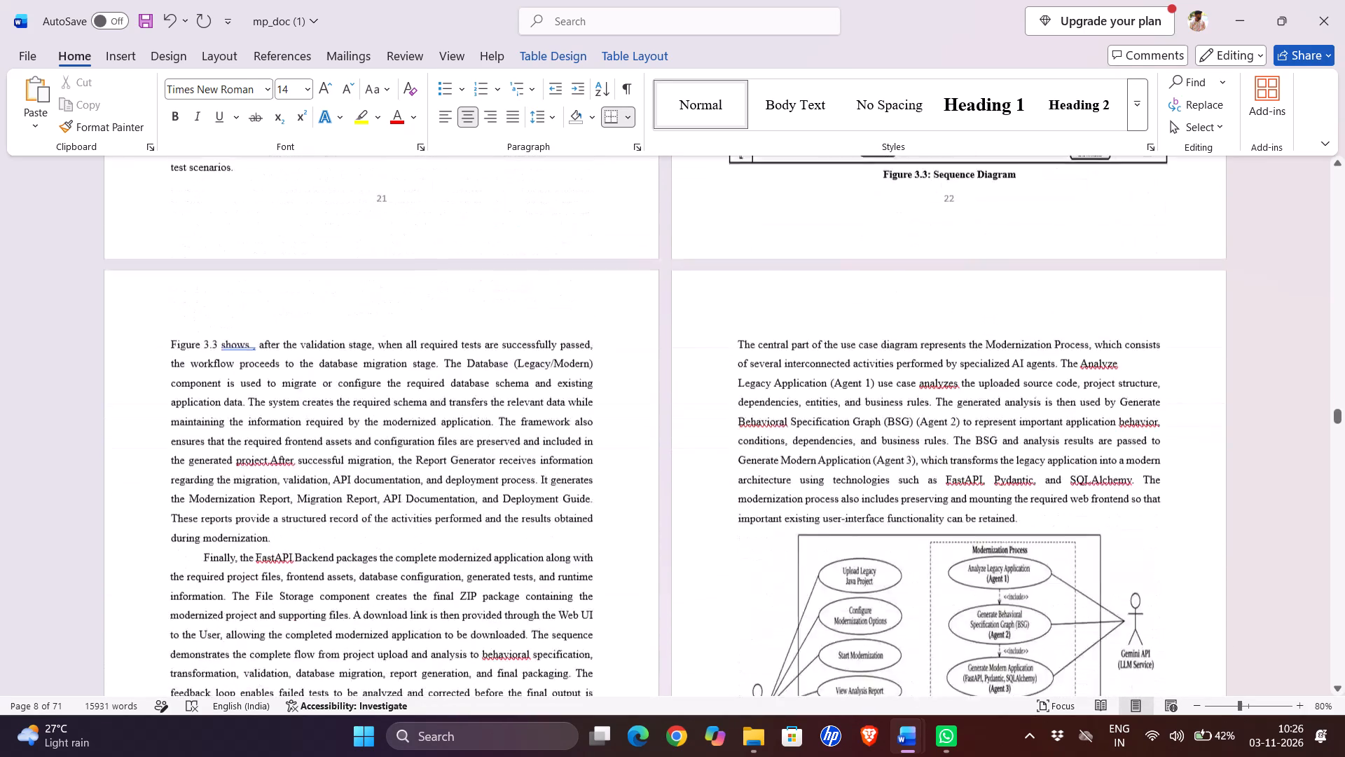
pyautogui.scroll(-3, 981, 247)
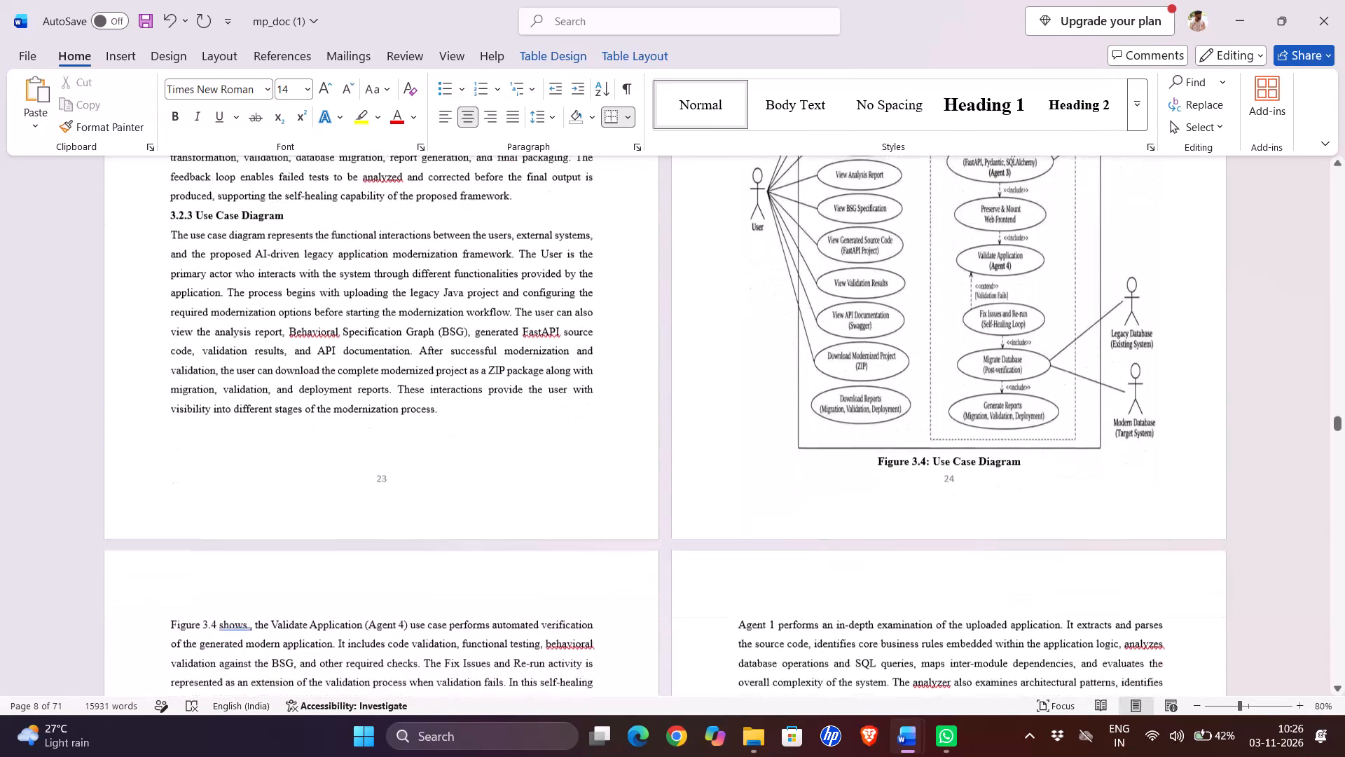
pyautogui.scroll(-5, 981, 247)
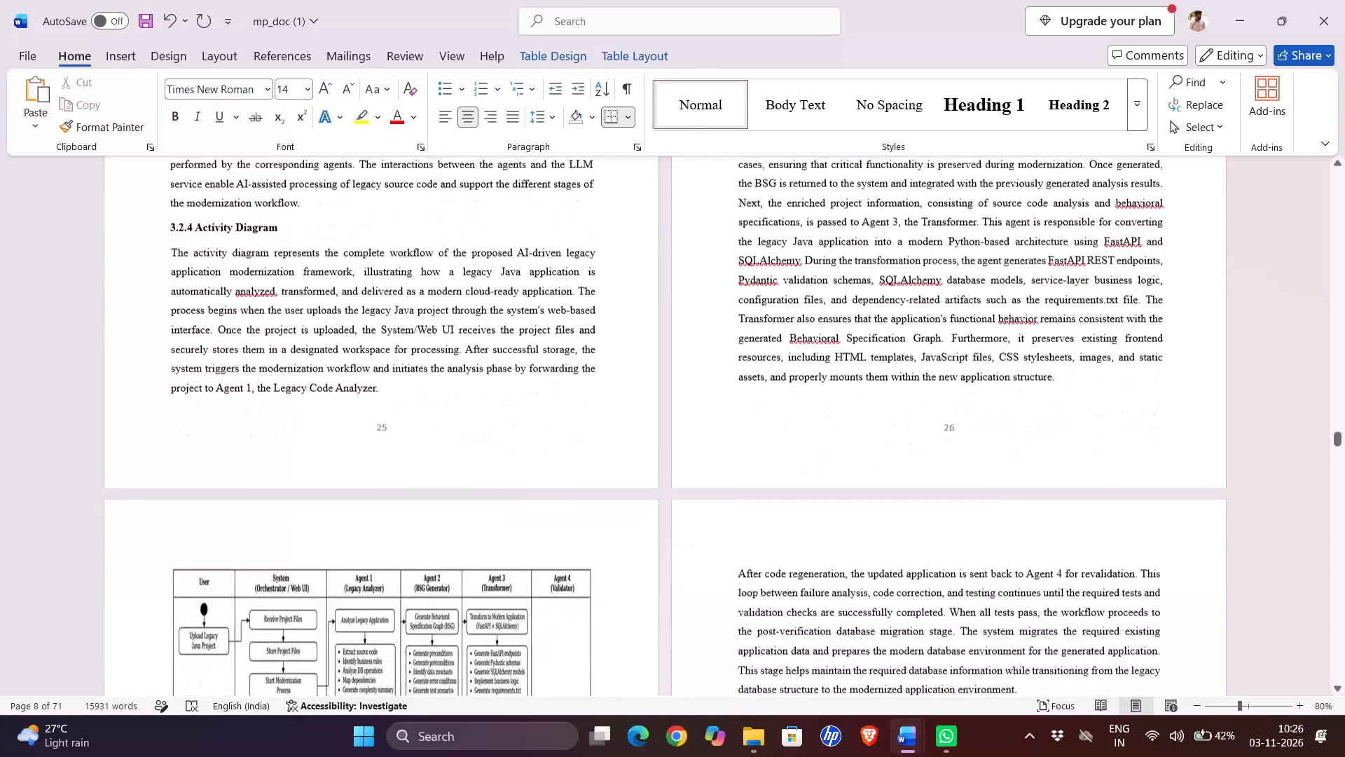
pyautogui.scroll(-4, 981, 247)
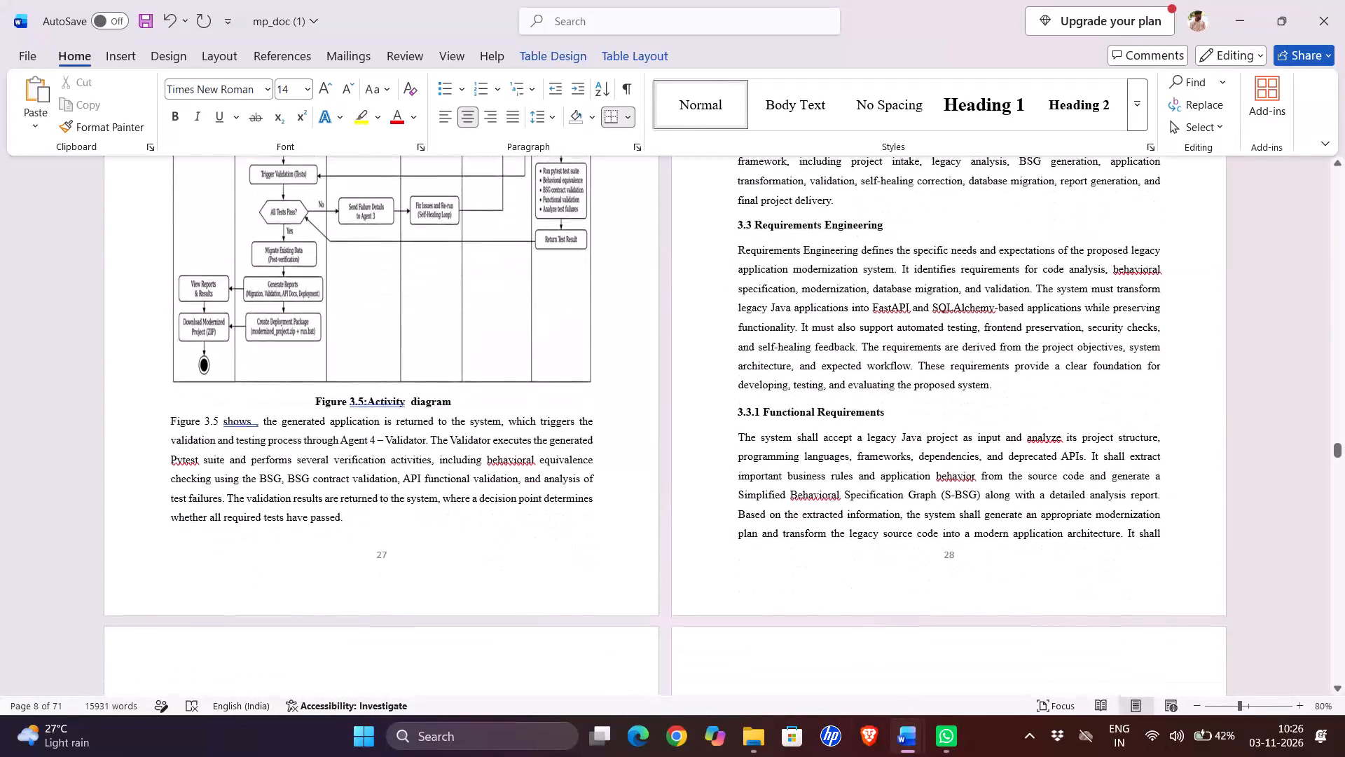
# Check the pages holding the 3.1 Software Requirements and 3.2 Hardware Requirements tables against the LIST OF TABLES.
pyautogui.scroll(-2, 981, 247)
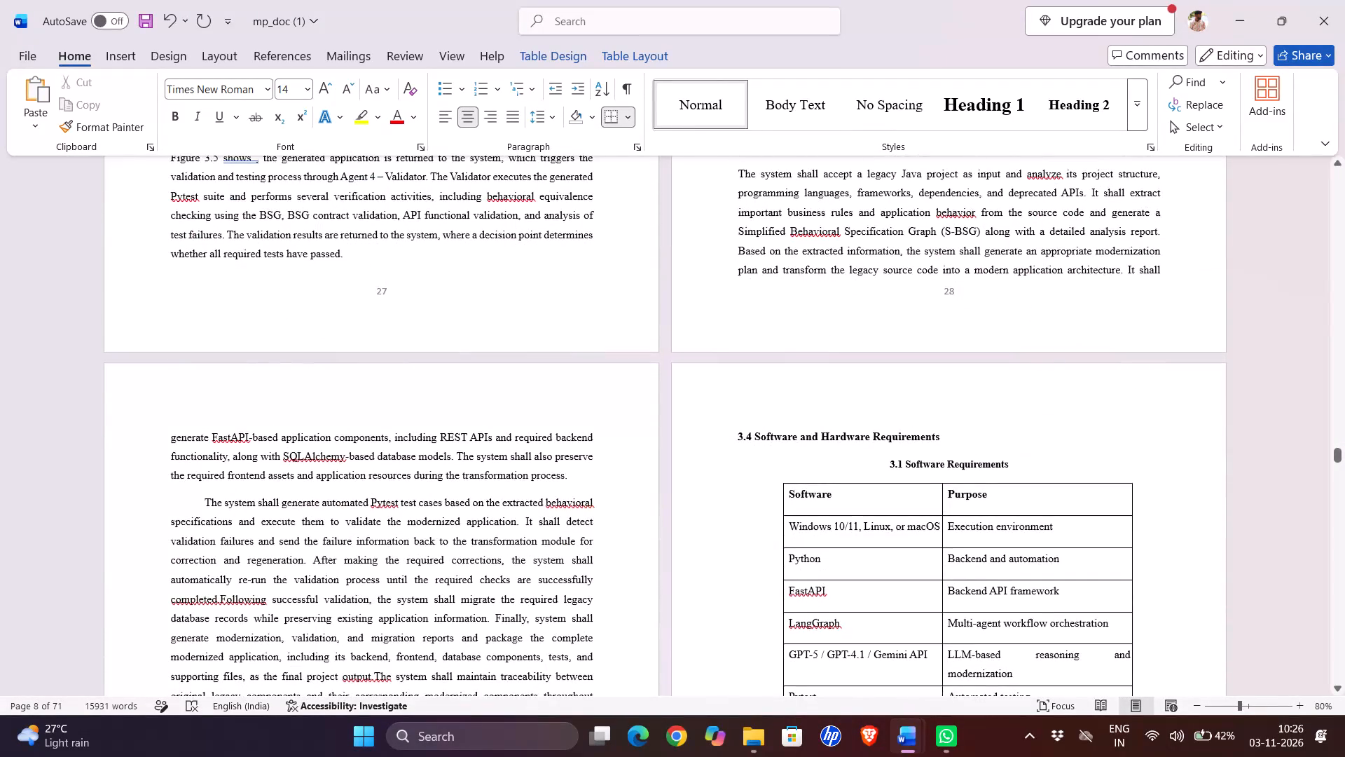
pyautogui.scroll(-2, 981, 247)
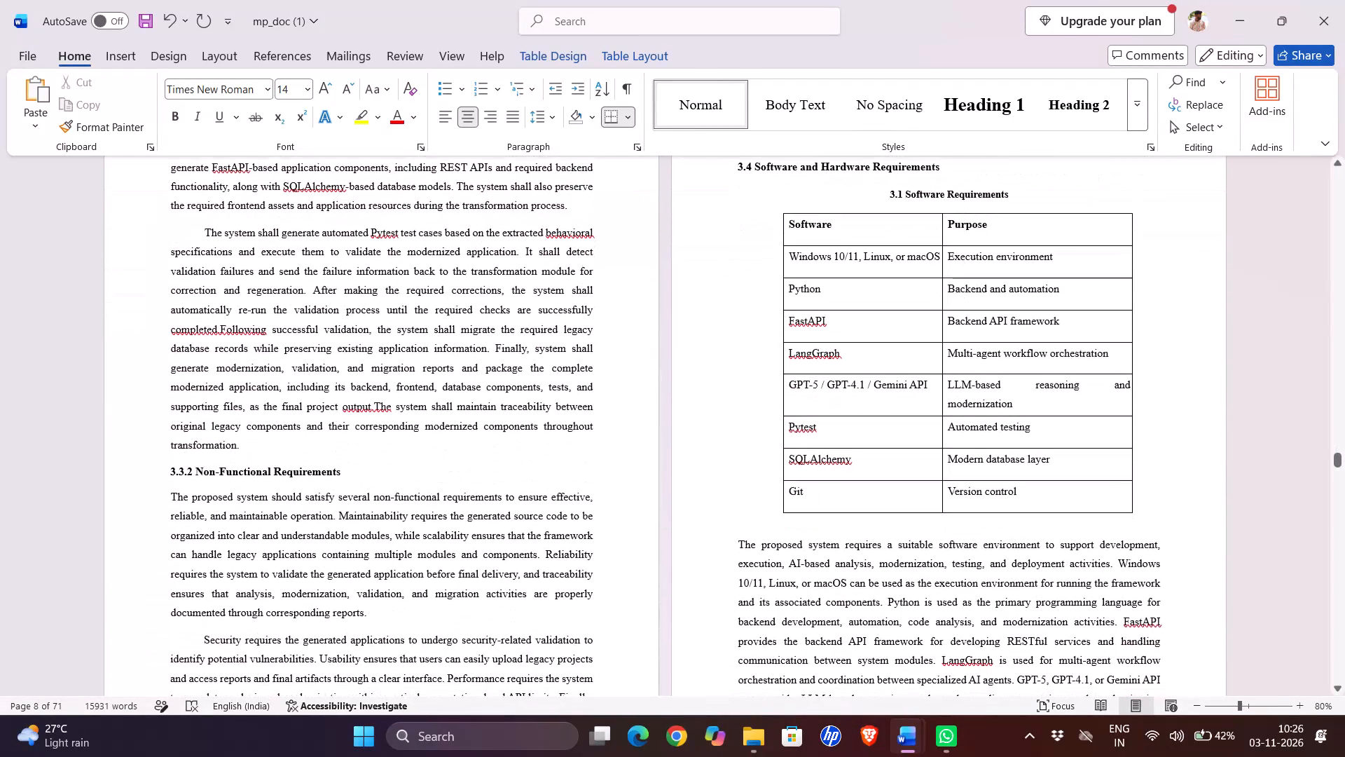
pyautogui.scroll(-2, 981, 247)
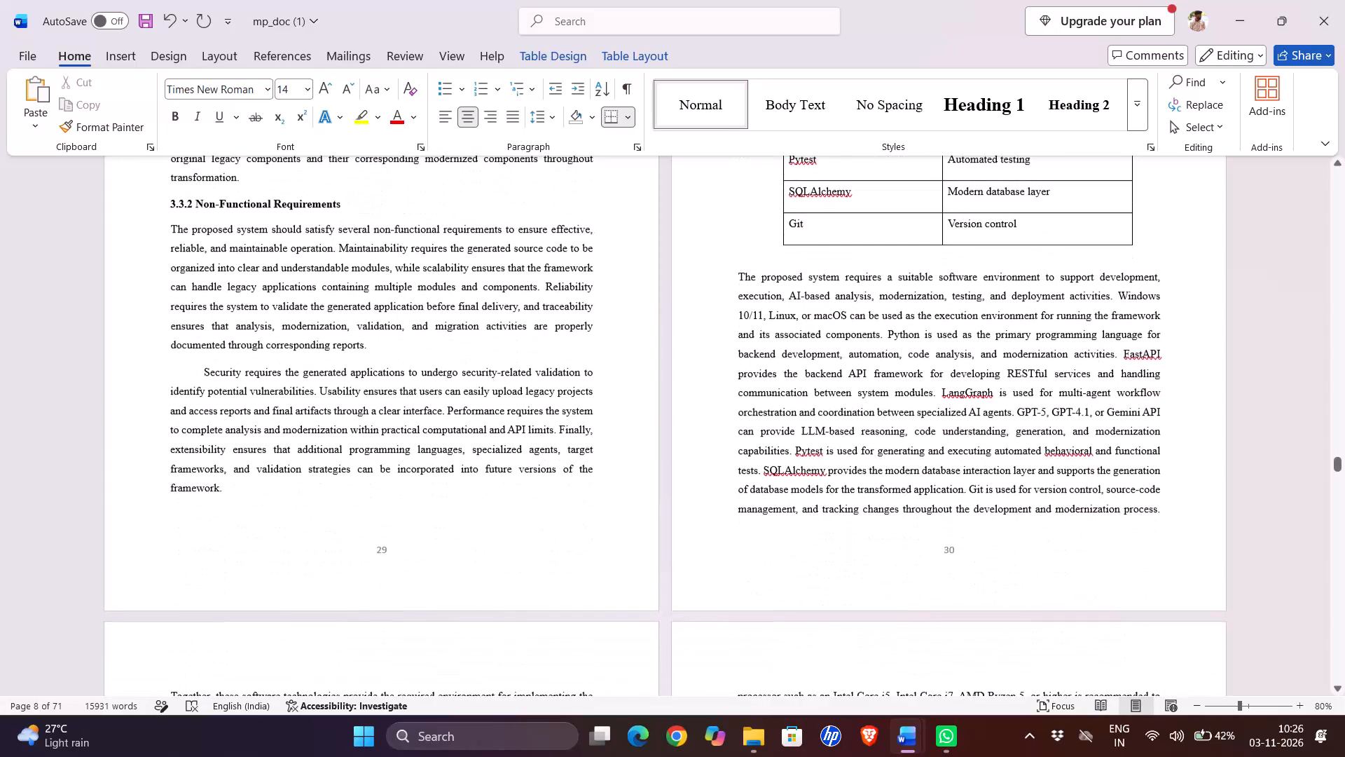
pyautogui.scroll(-5, 981, 247)
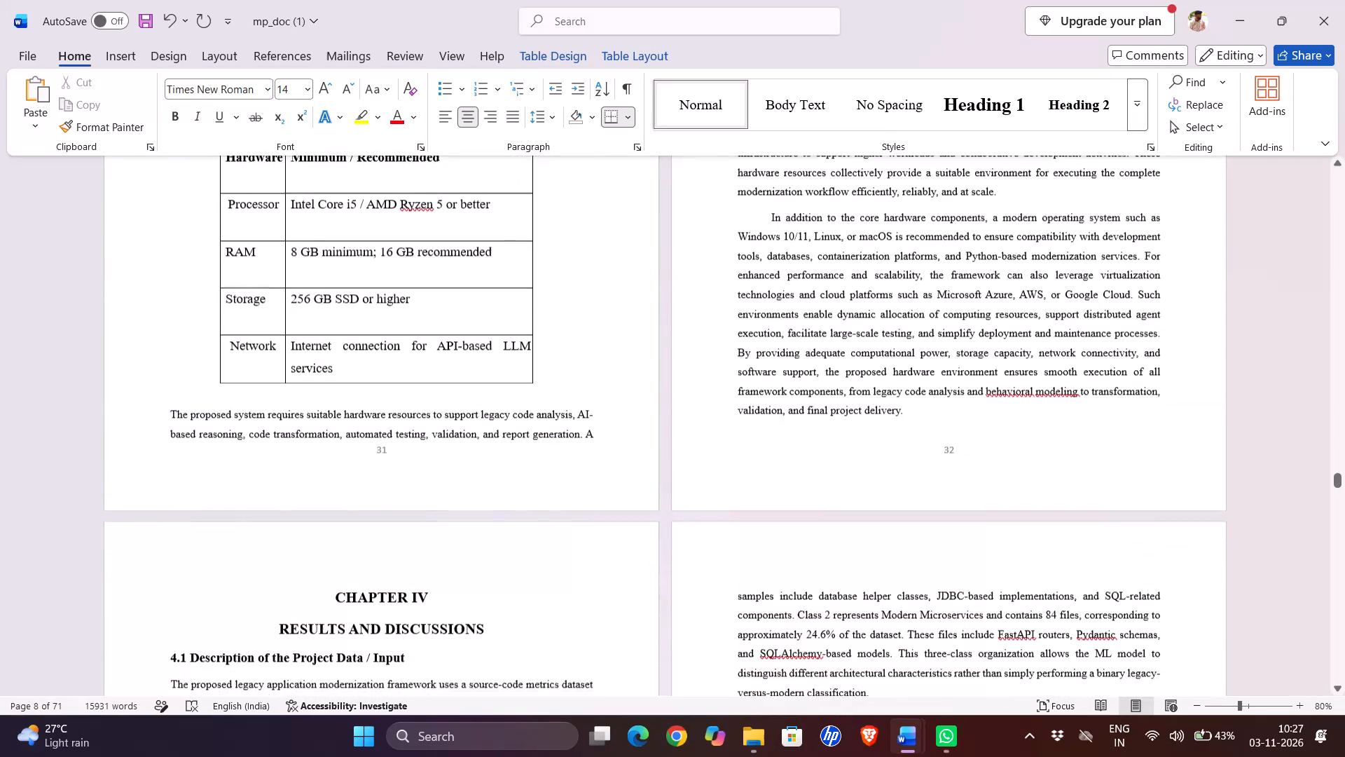
pyautogui.scroll(2, 728, 238)
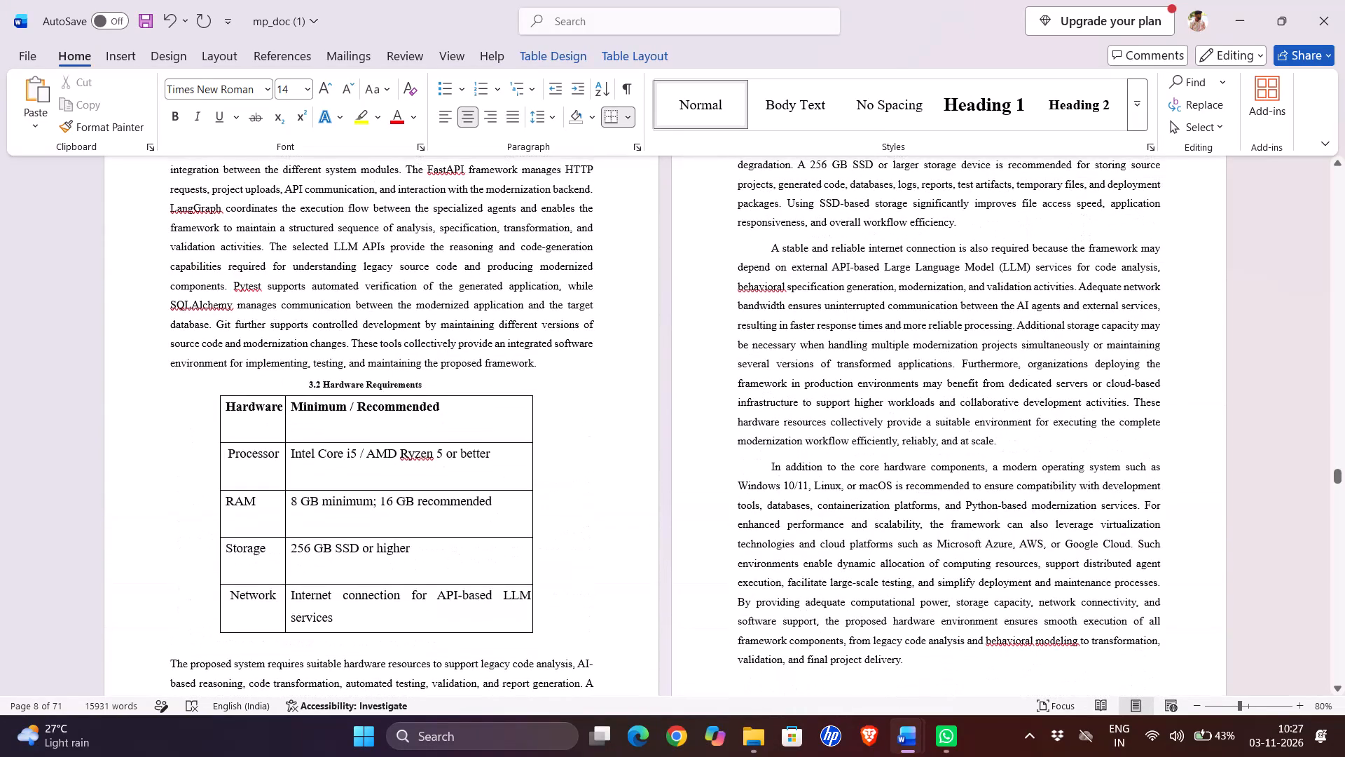
pyautogui.scroll(2, 728, 238)
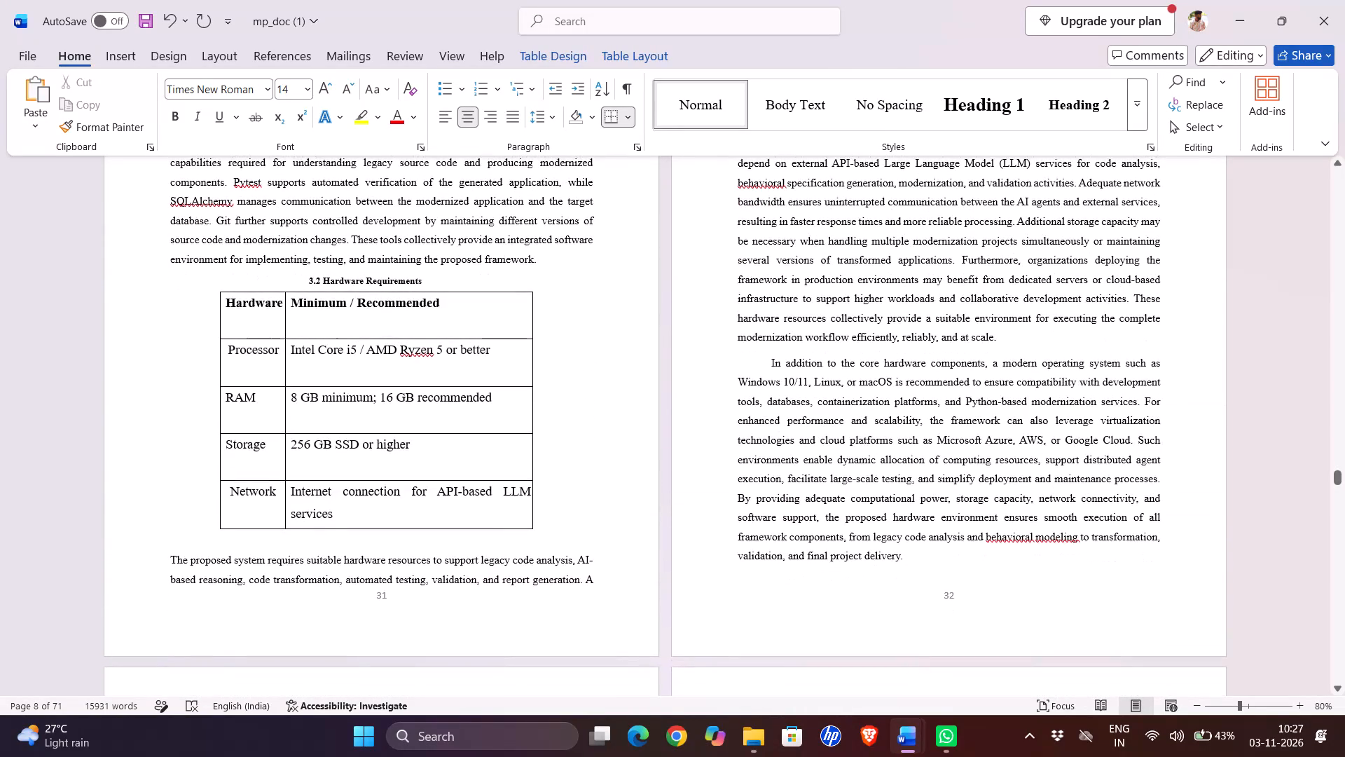
# Check the pages where Chapter IV starts and where Table 4.1 Dataset Attributes and Table 4.2 Dataset Class Distribution appear.
pyautogui.scroll(-3, 728, 238)
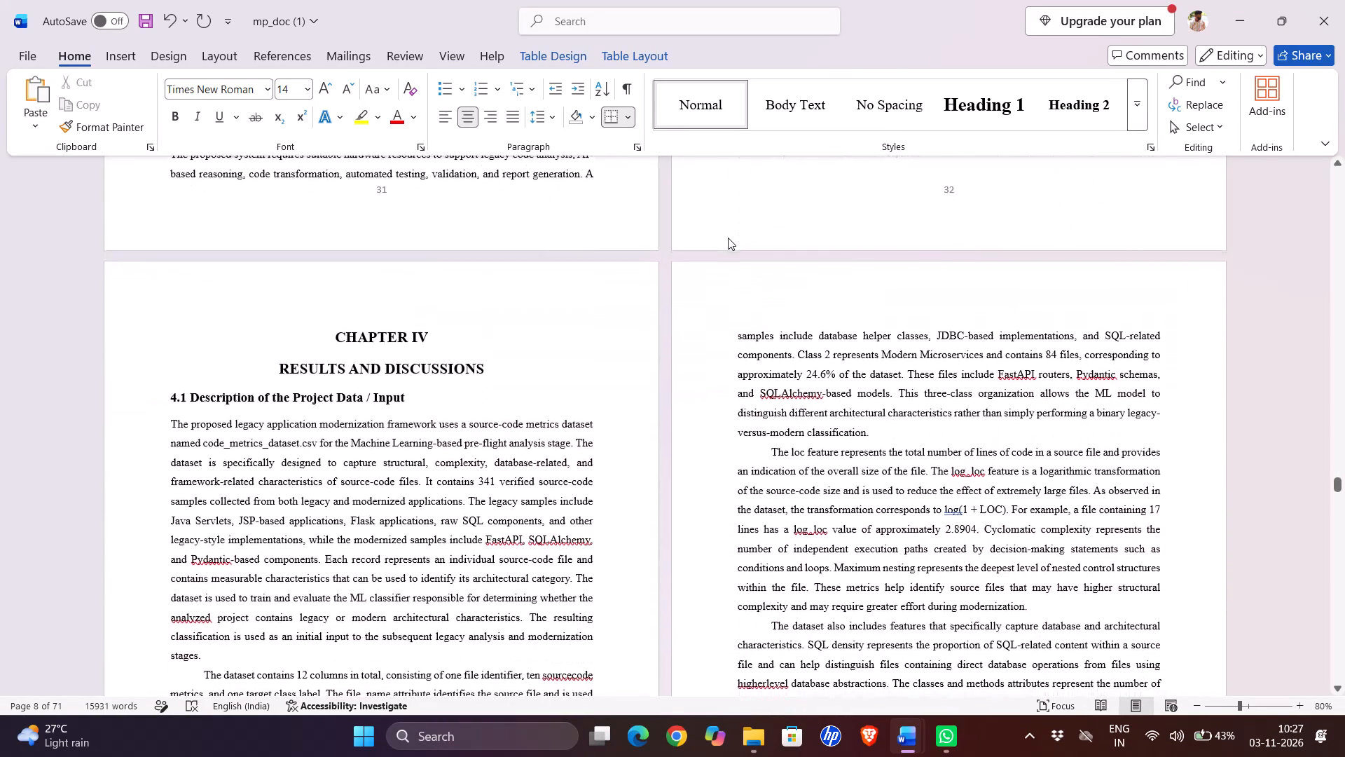
pyautogui.scroll(-4, 728, 238)
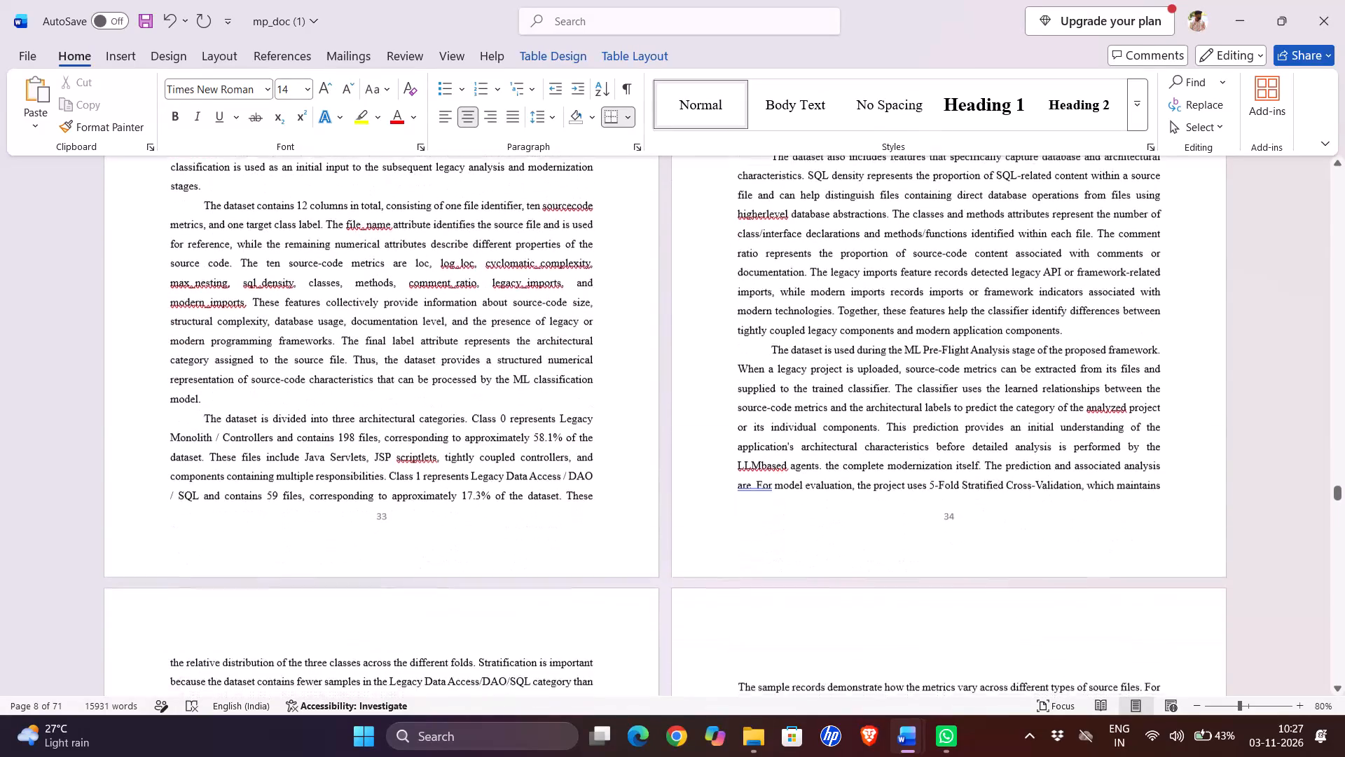
pyautogui.scroll(-4, 728, 238)
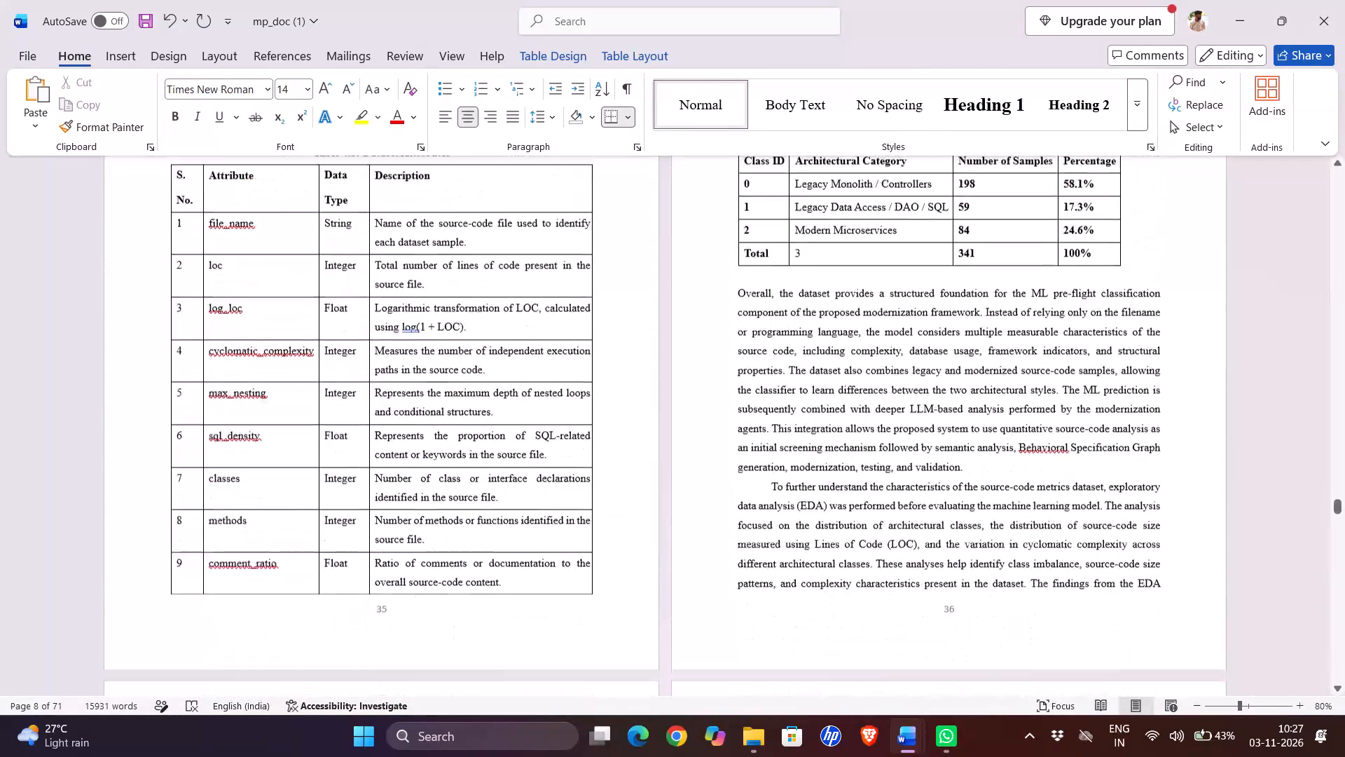
pyautogui.scroll(-1, 728, 238)
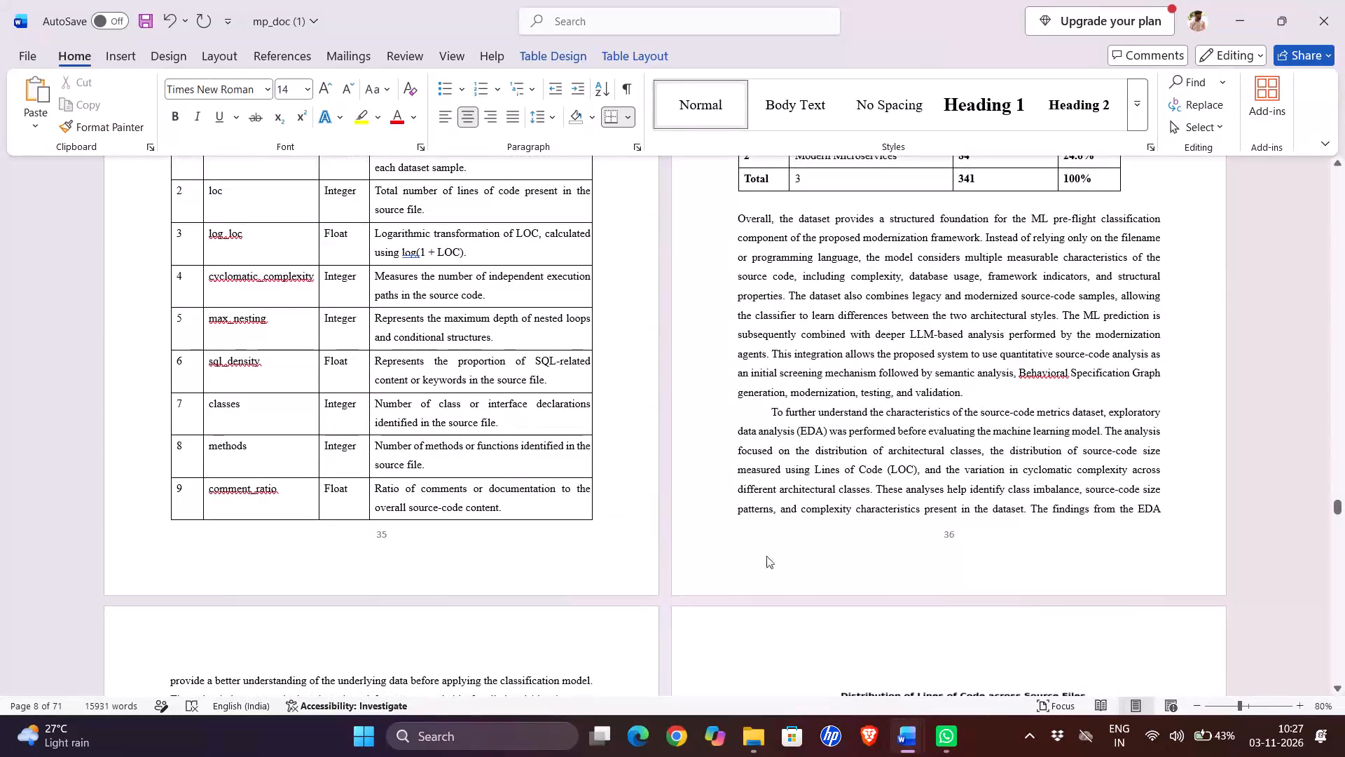
pyautogui.scroll(1, 766, 556)
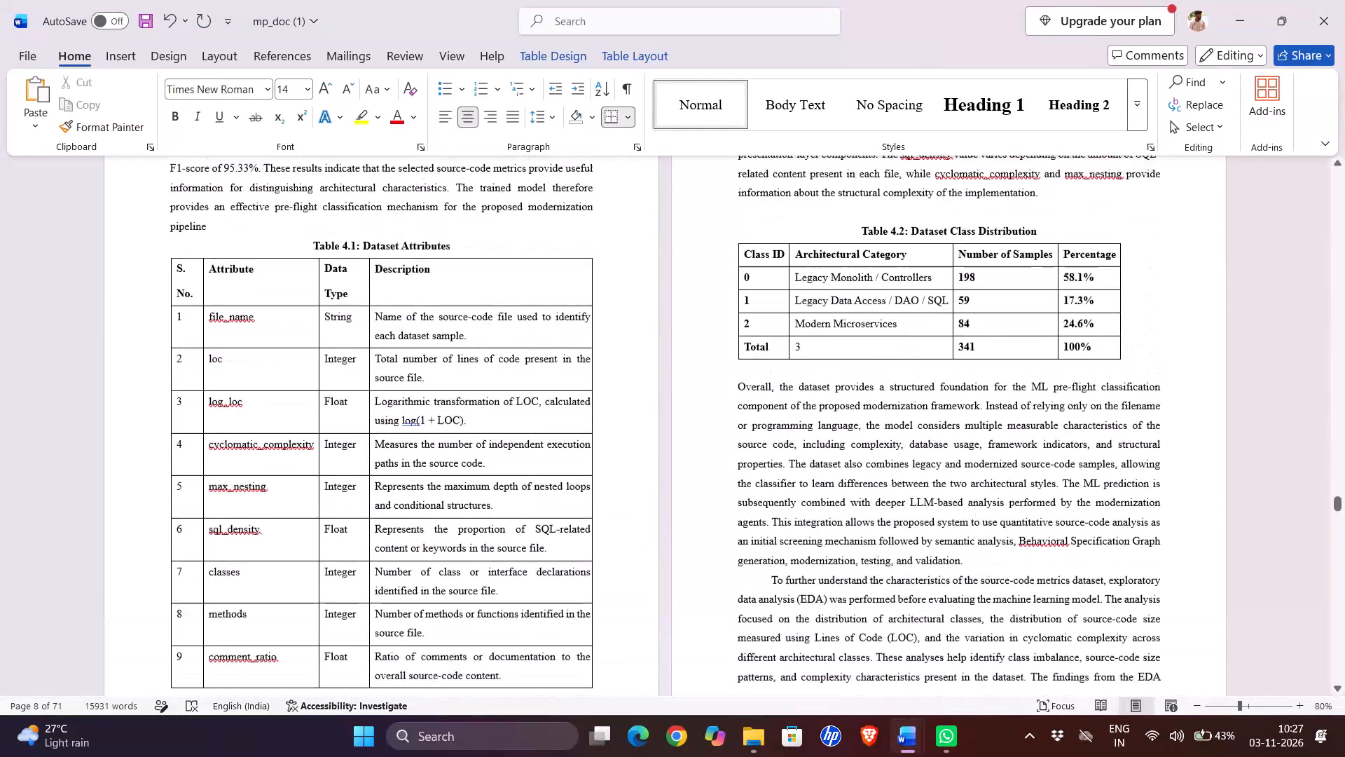
pyautogui.scroll(1, 766, 556)
pyautogui.scroll(-1, 766, 556)
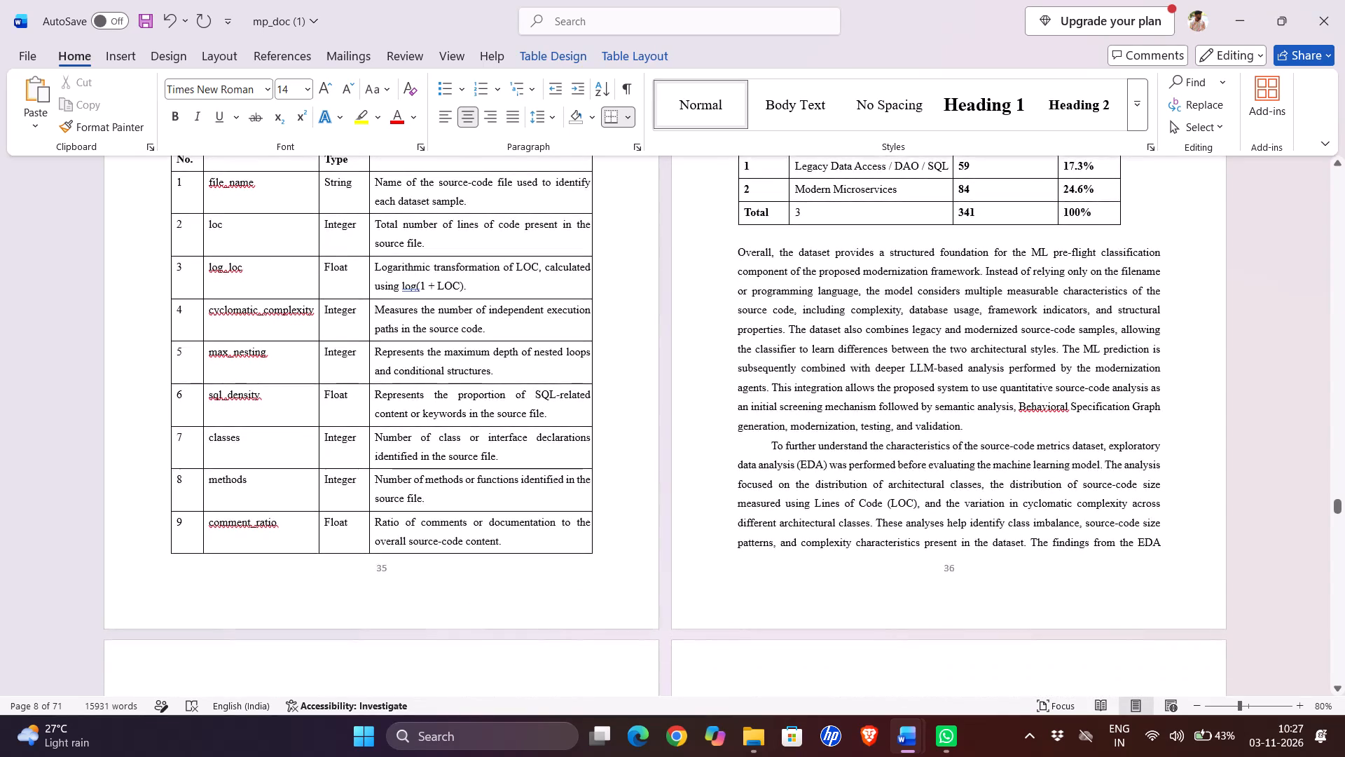
# Check the pages holding Figure 4.1 Class Distribution of Source-Code Dataset and Figure 4.2 Distribution of Lines of Code across Source Files.
pyautogui.scroll(-3, 766, 556)
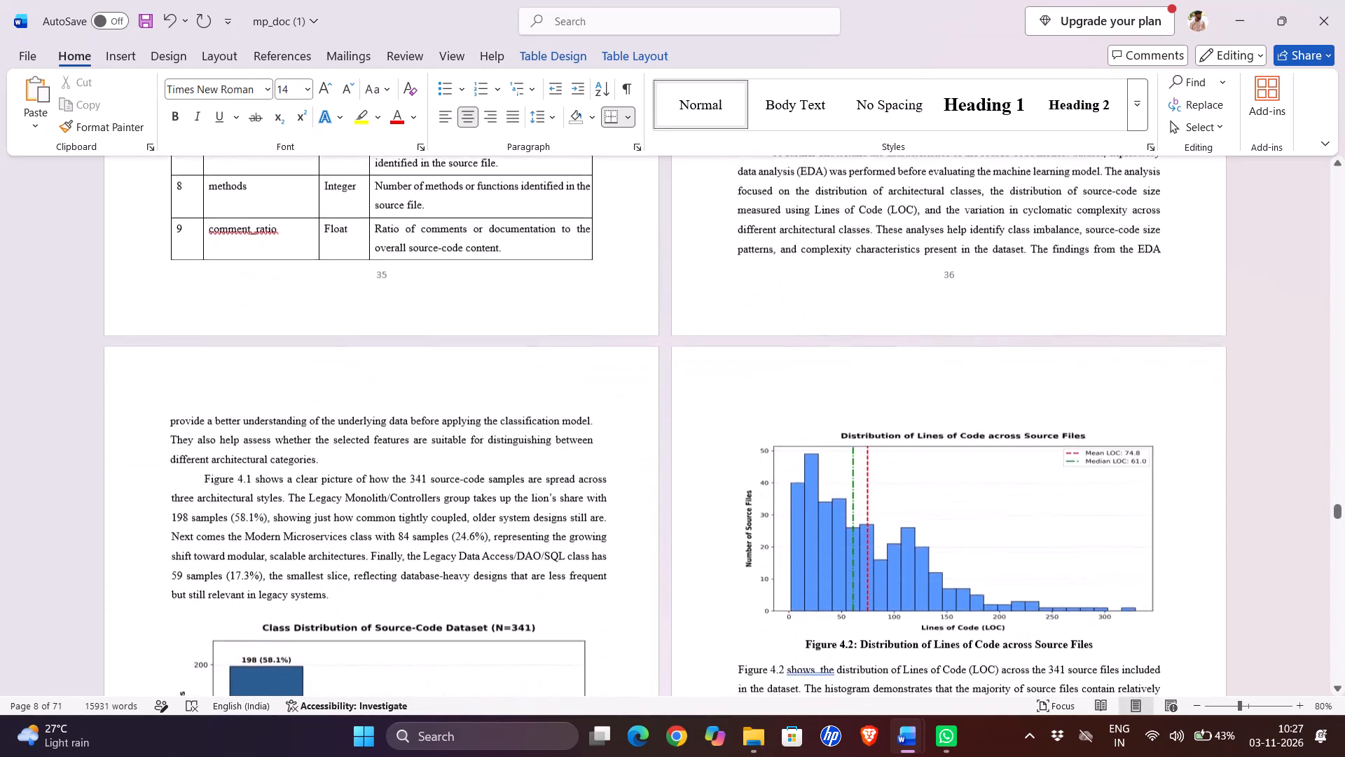
pyautogui.scroll(-3, 766, 556)
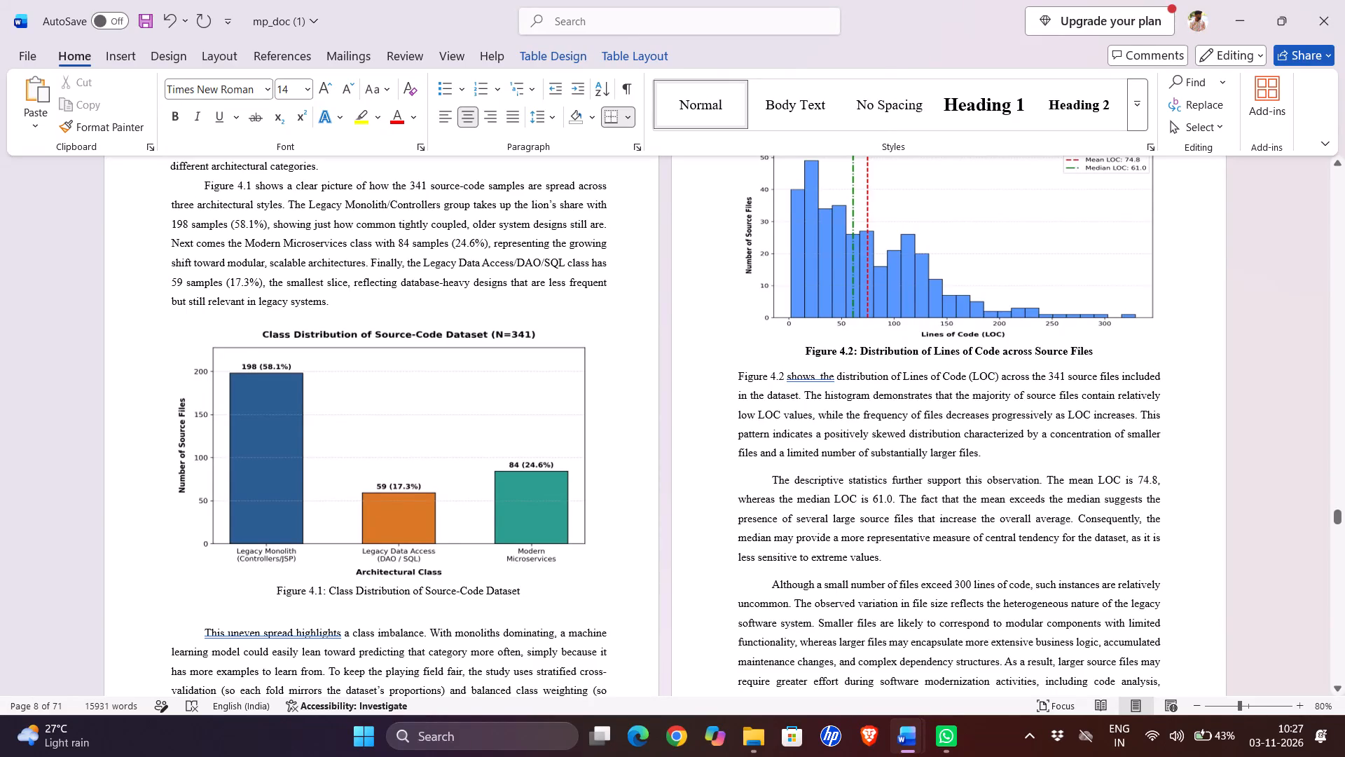
pyautogui.scroll(-1, 603, 604)
pyautogui.scroll(1, 764, 599)
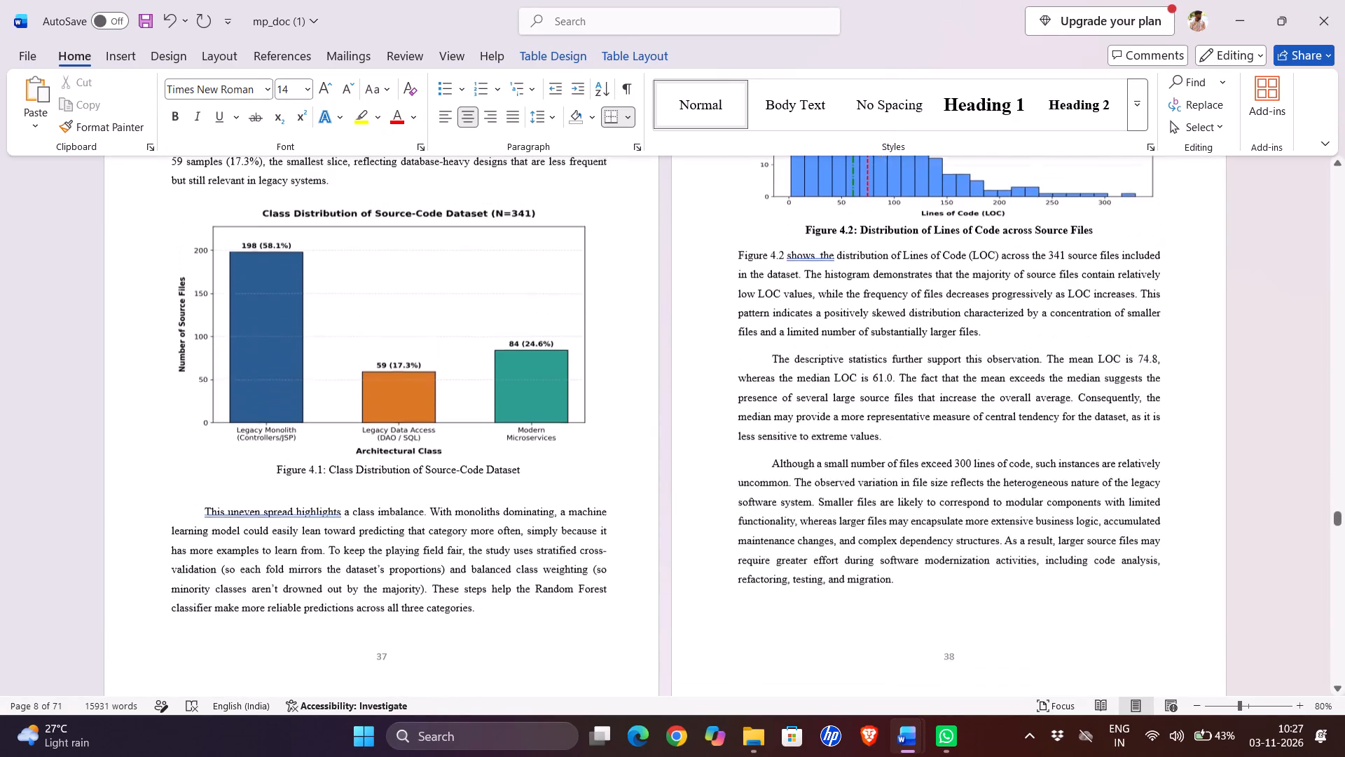
pyautogui.scroll(1, 764, 599)
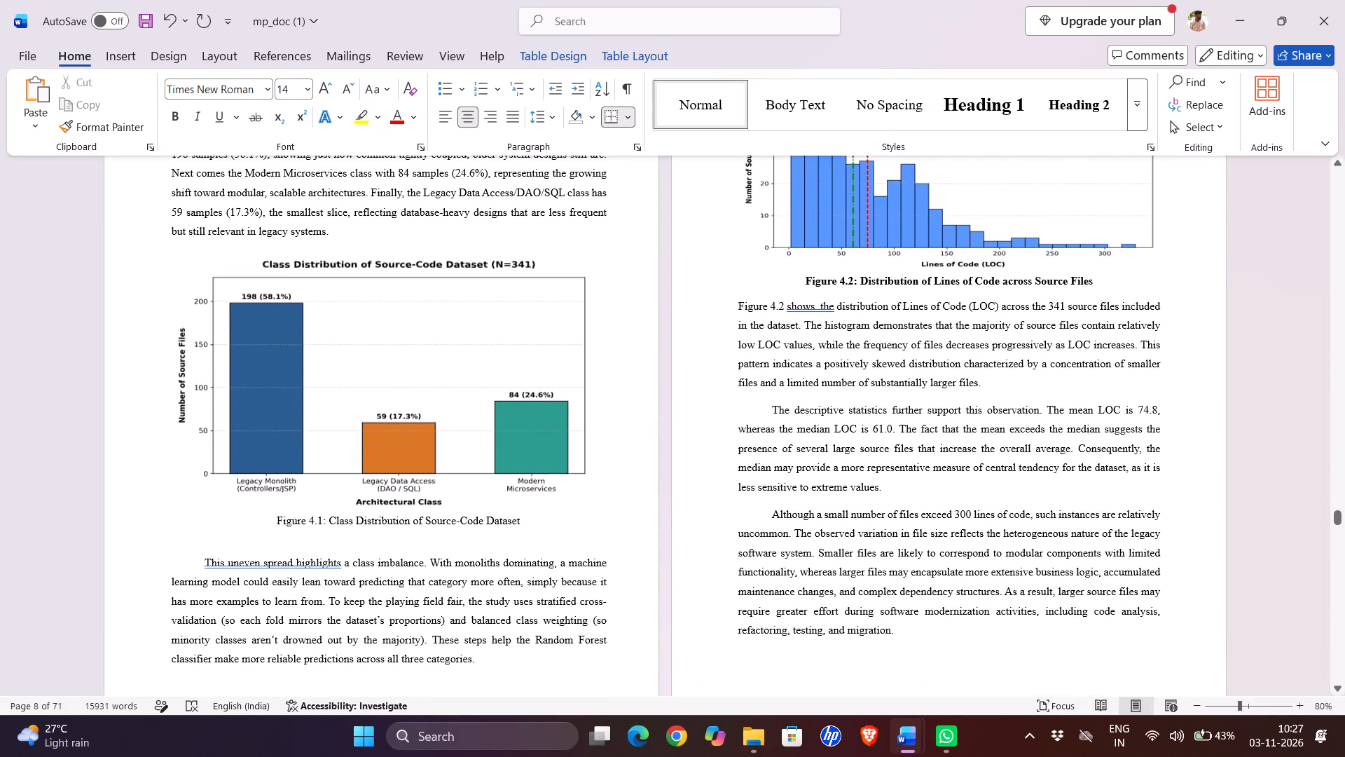
pyautogui.scroll(-2, 764, 599)
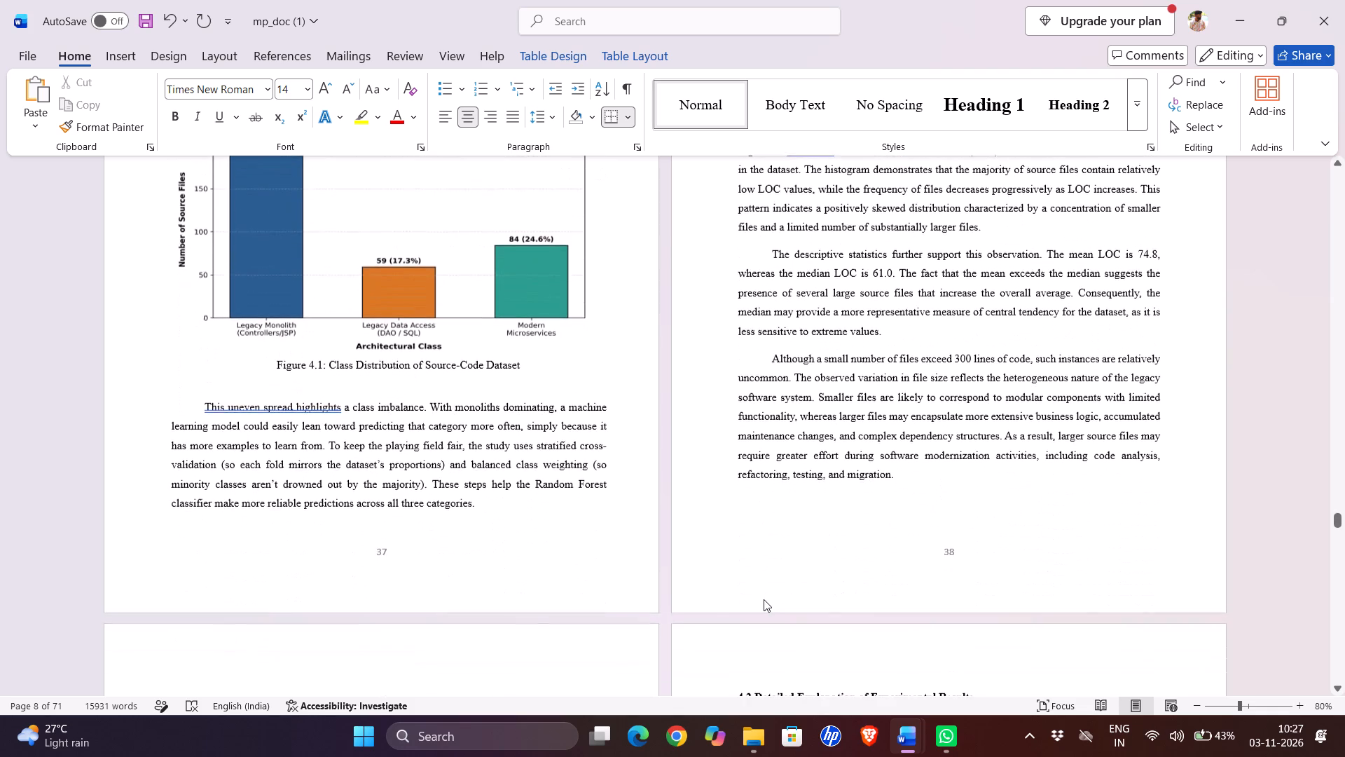
pyautogui.scroll(-1, 764, 599)
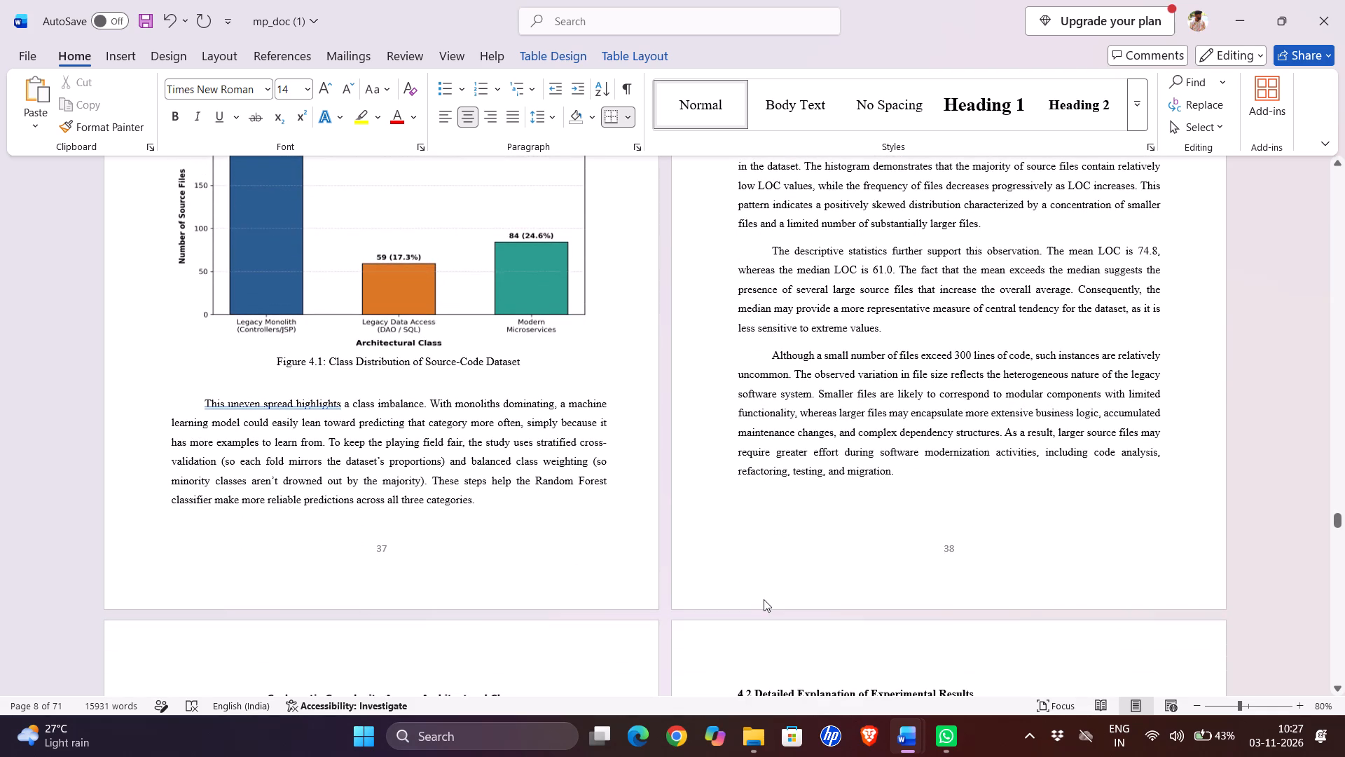
pyautogui.scroll(-1, 764, 599)
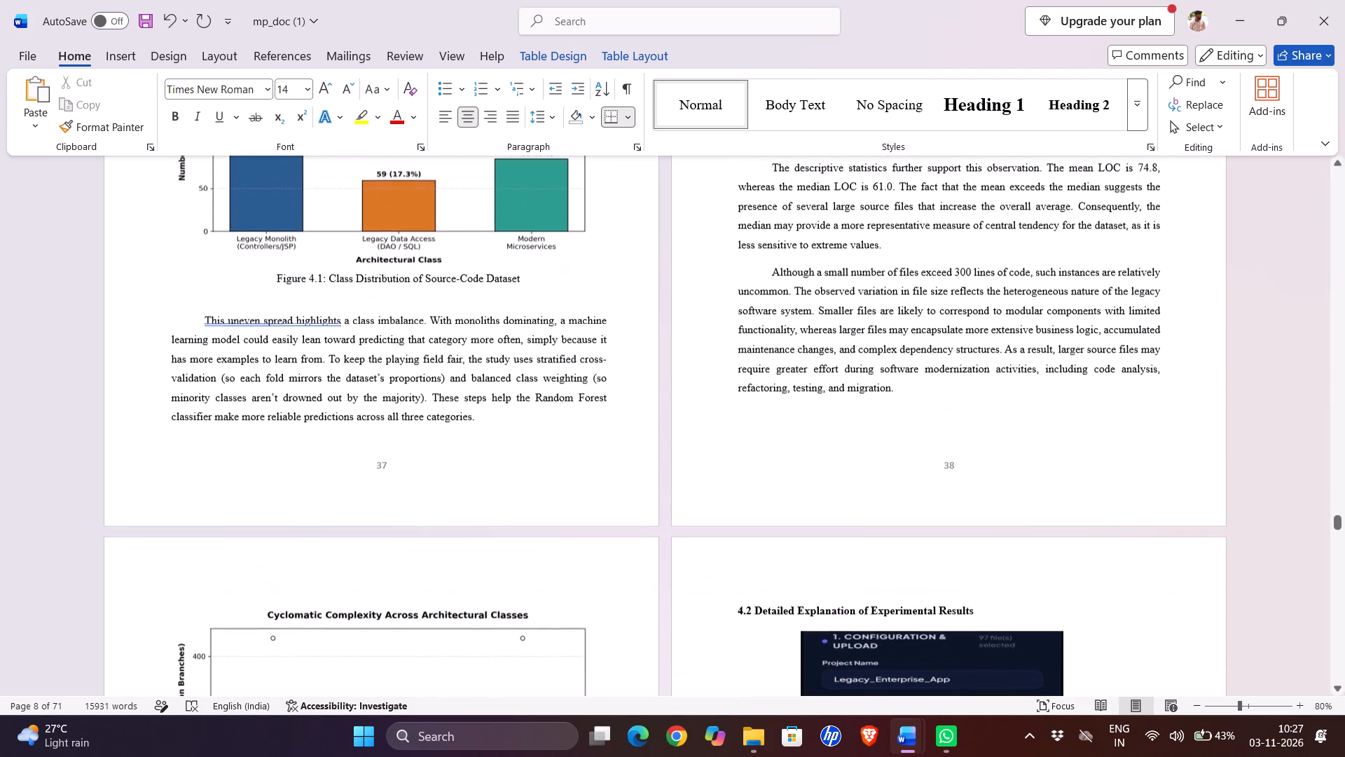
pyautogui.scroll(-1, 764, 599)
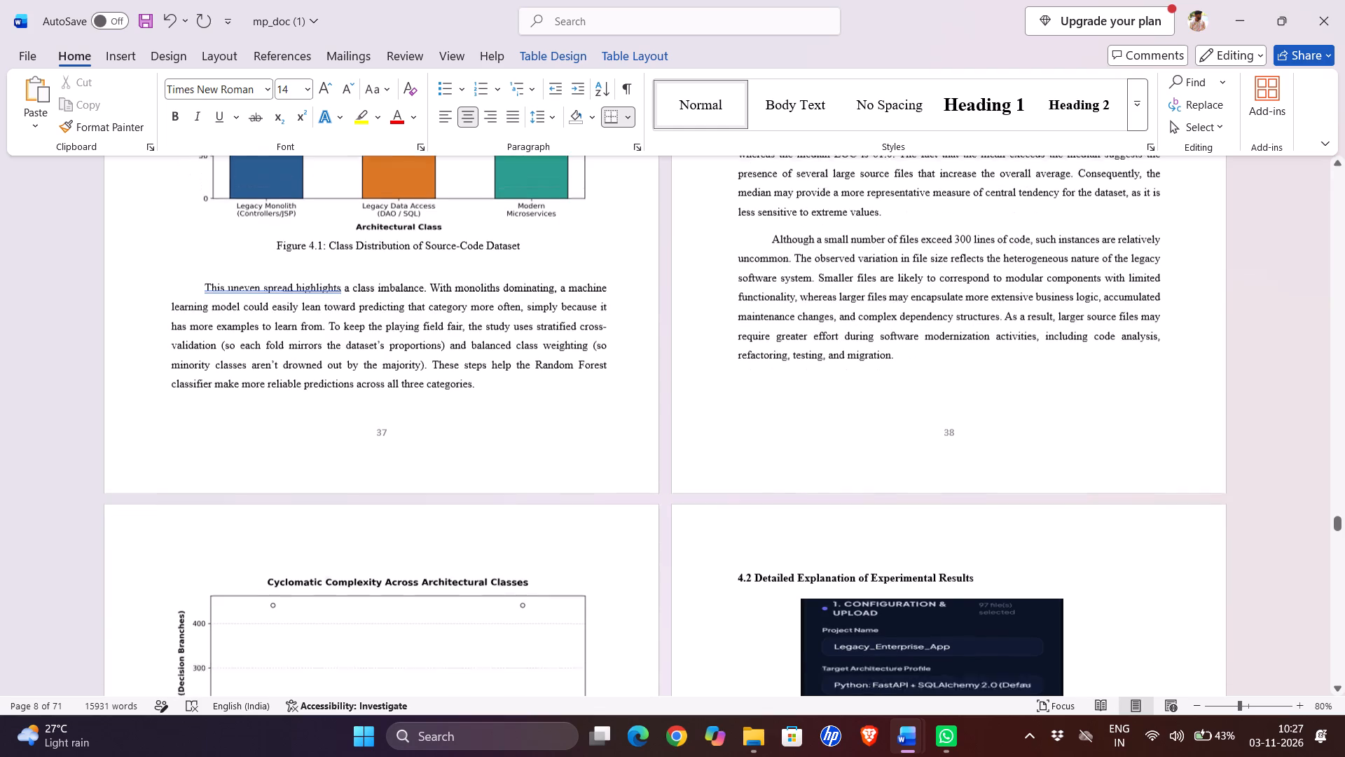
# Check the pages holding Figures 4.3 to 4.7, from Cyclomatic Complexity Across Architectural Classes to Generated Modernized Project Artifacts.
pyautogui.scroll(-3, 764, 599)
pyautogui.scroll(-2, 545, 613)
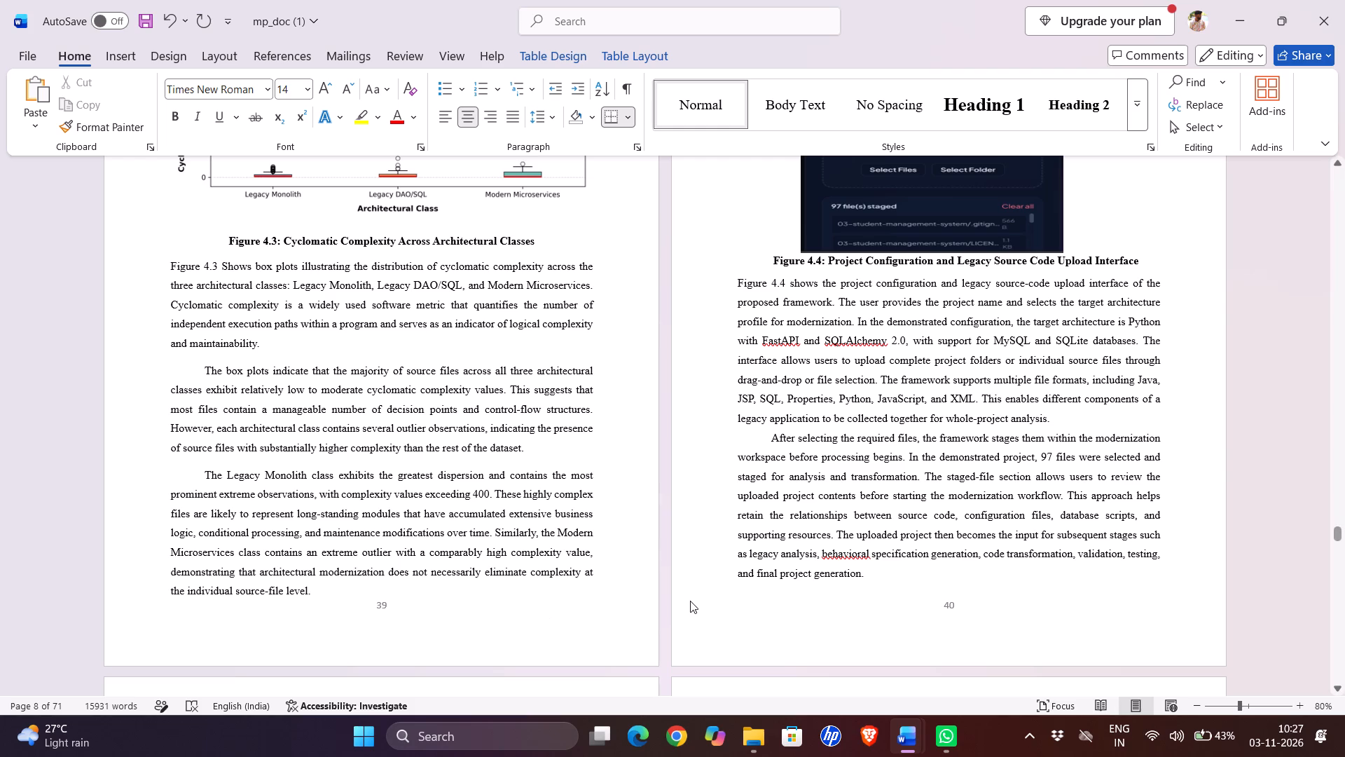
pyautogui.scroll(-2, 690, 601)
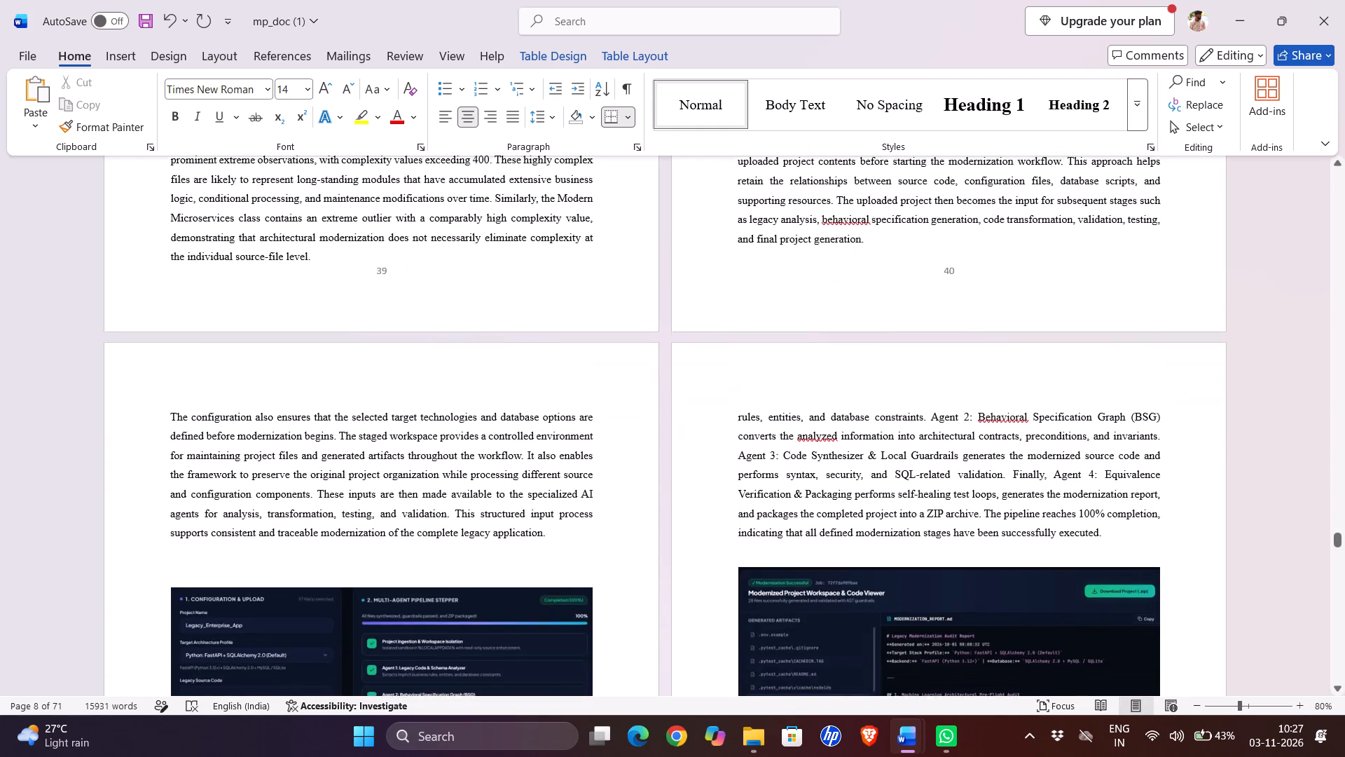
pyautogui.scroll(-2, 690, 601)
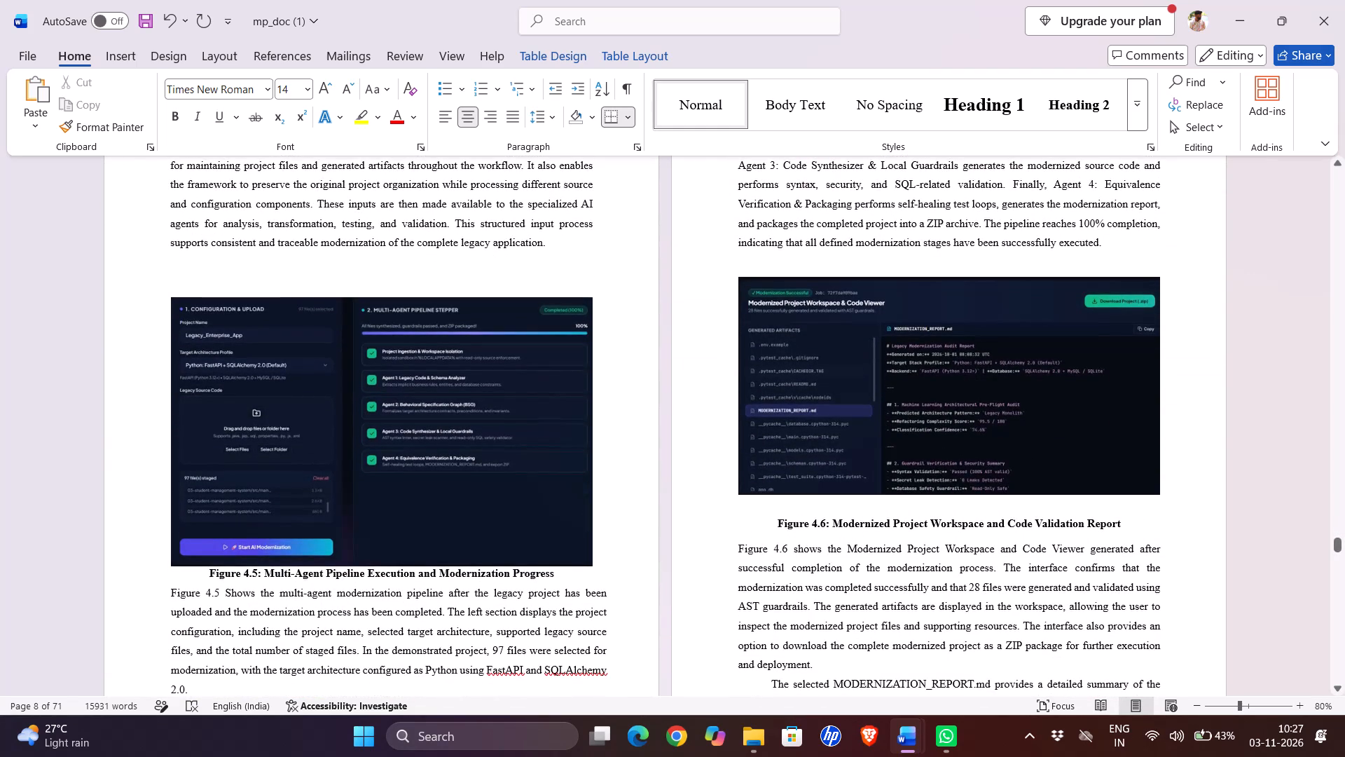
pyautogui.scroll(-1, 665, 575)
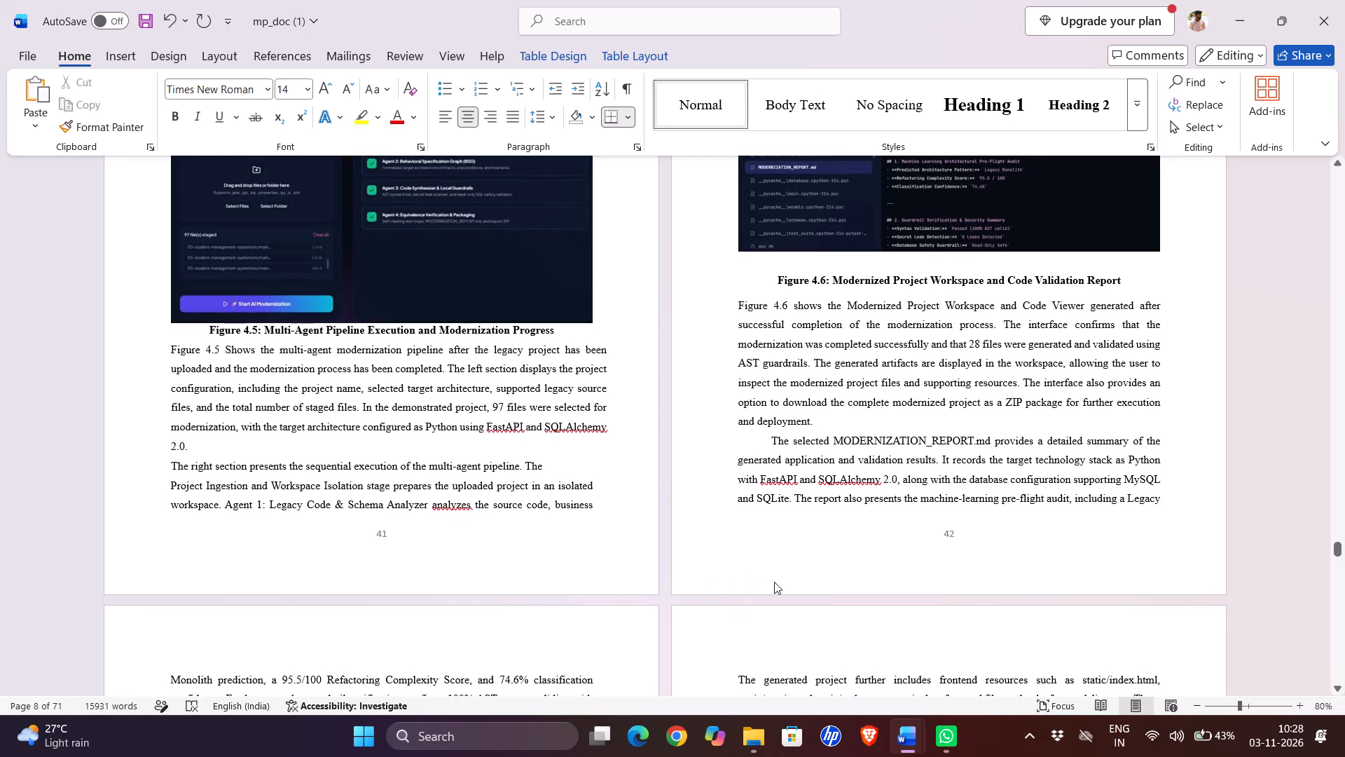
pyautogui.scroll(-3, 774, 582)
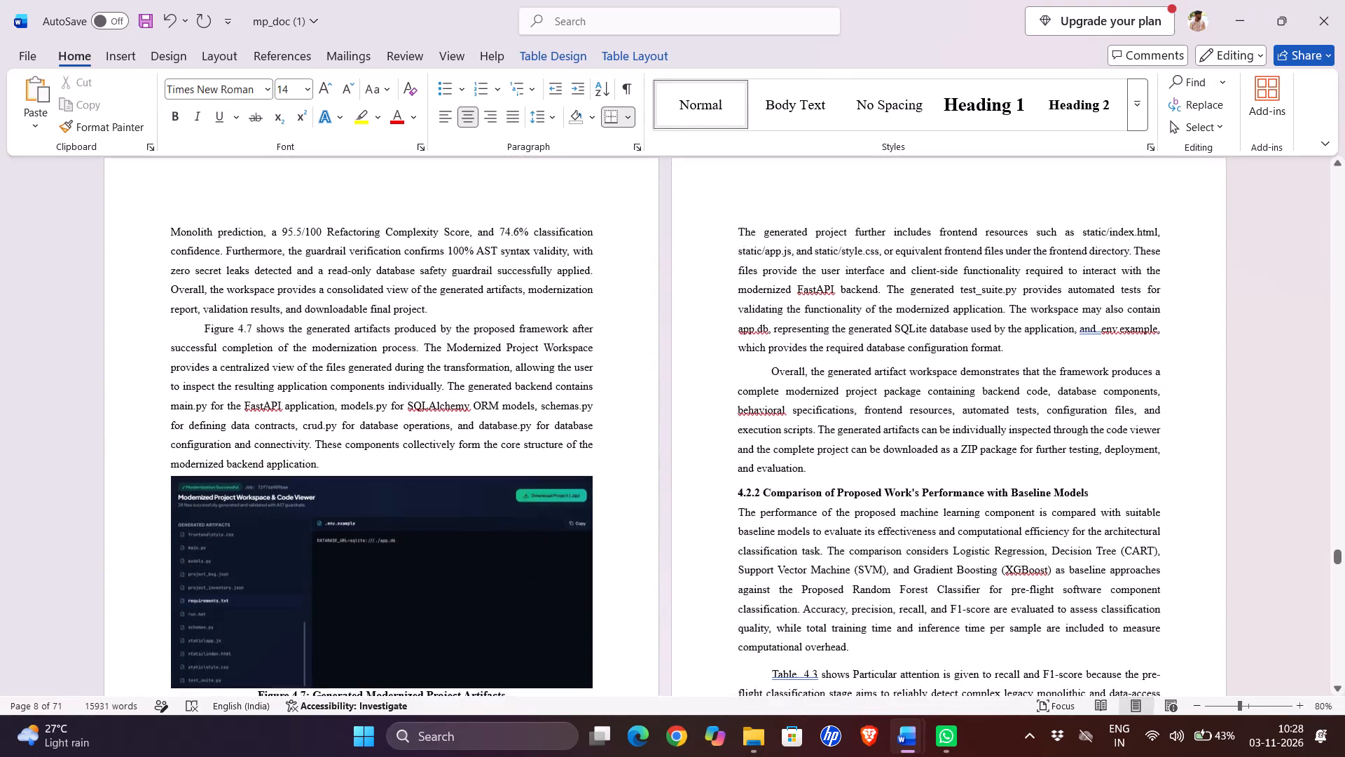
pyautogui.scroll(-3, 774, 582)
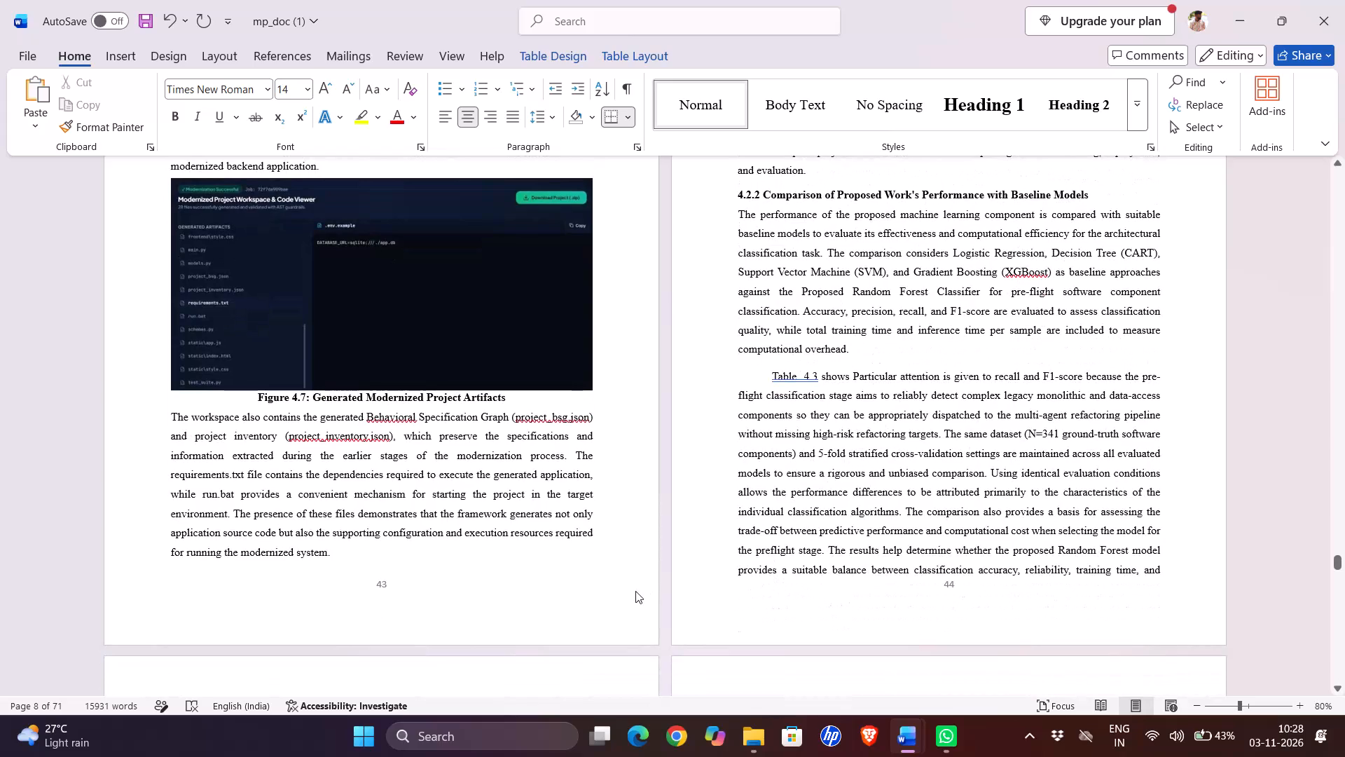
# Check the pages holding Table 4.3, Table 4.4 and Table 4.5 in the Chapter IV comparison and case study sections.
pyautogui.scroll(-3, 635, 591)
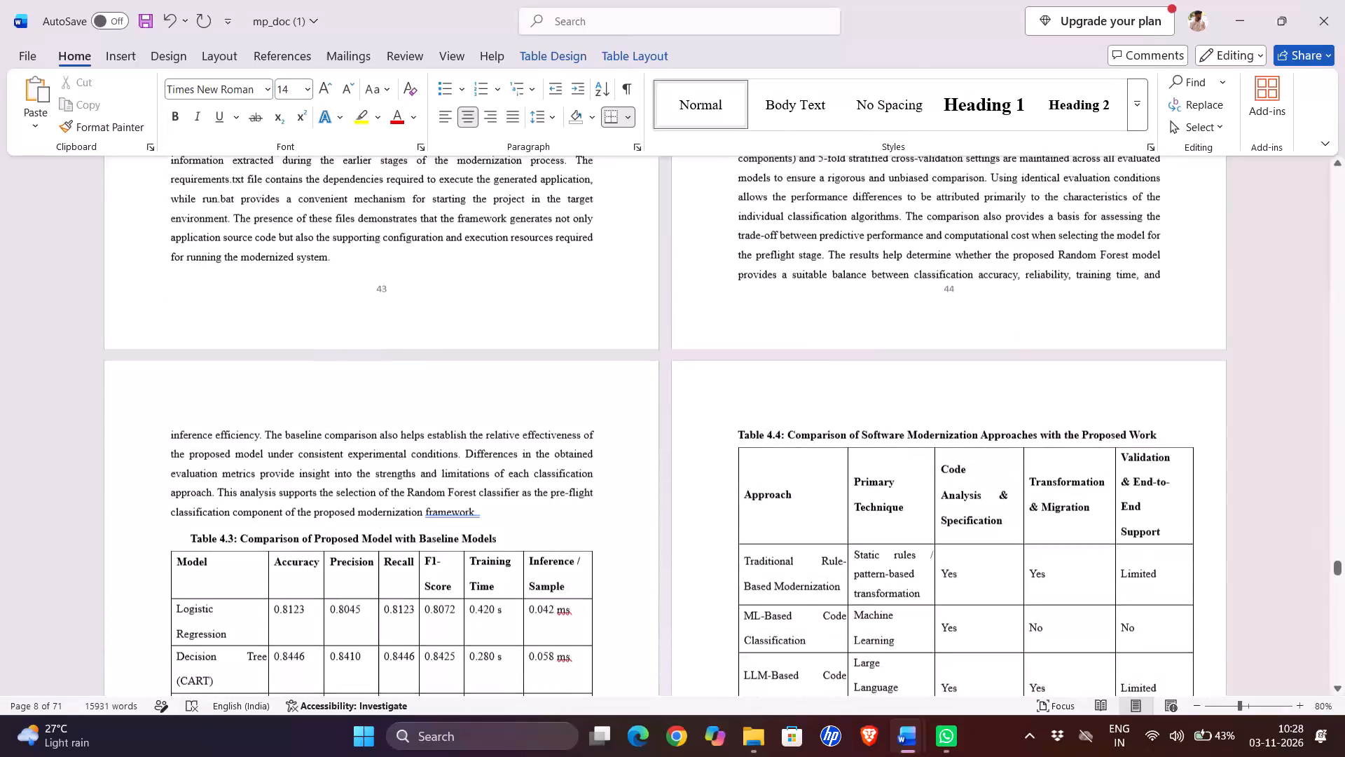
pyautogui.scroll(-2, 635, 591)
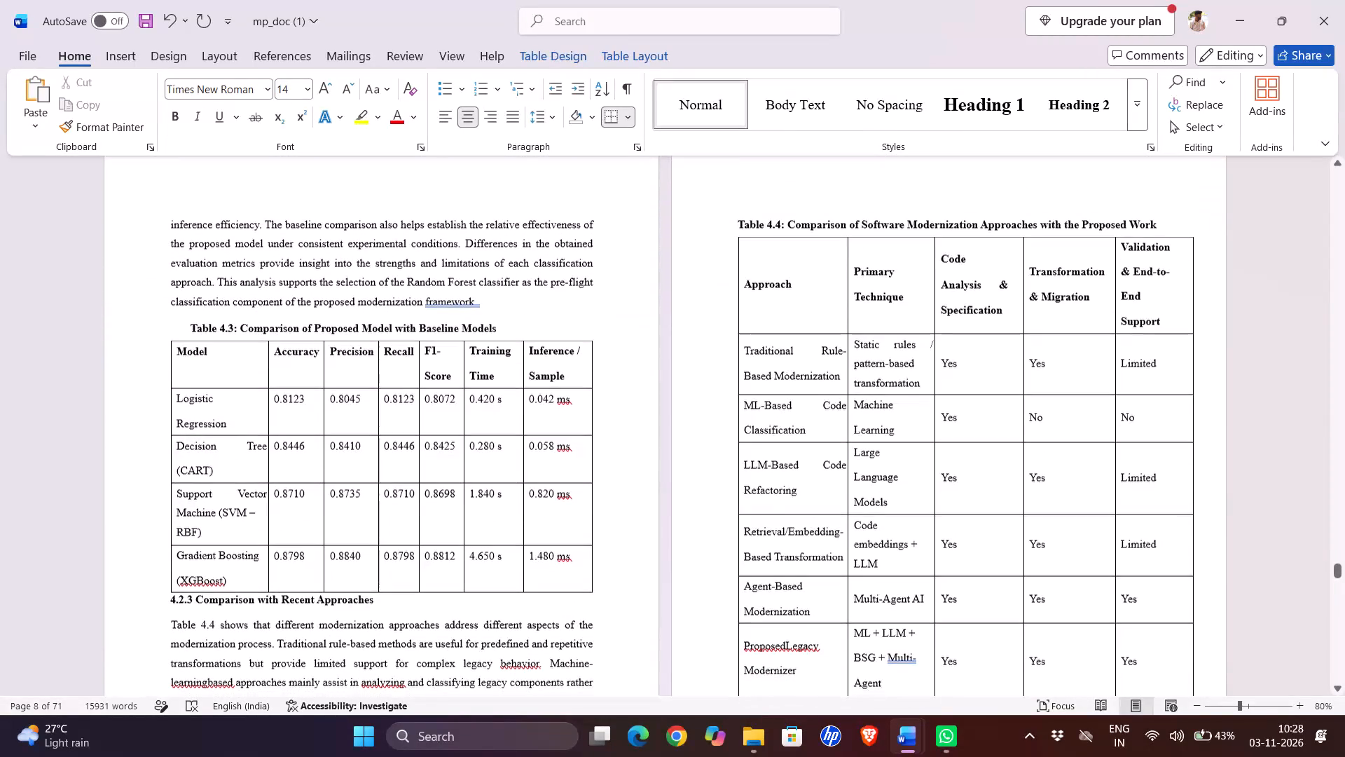
pyautogui.scroll(-2, 635, 591)
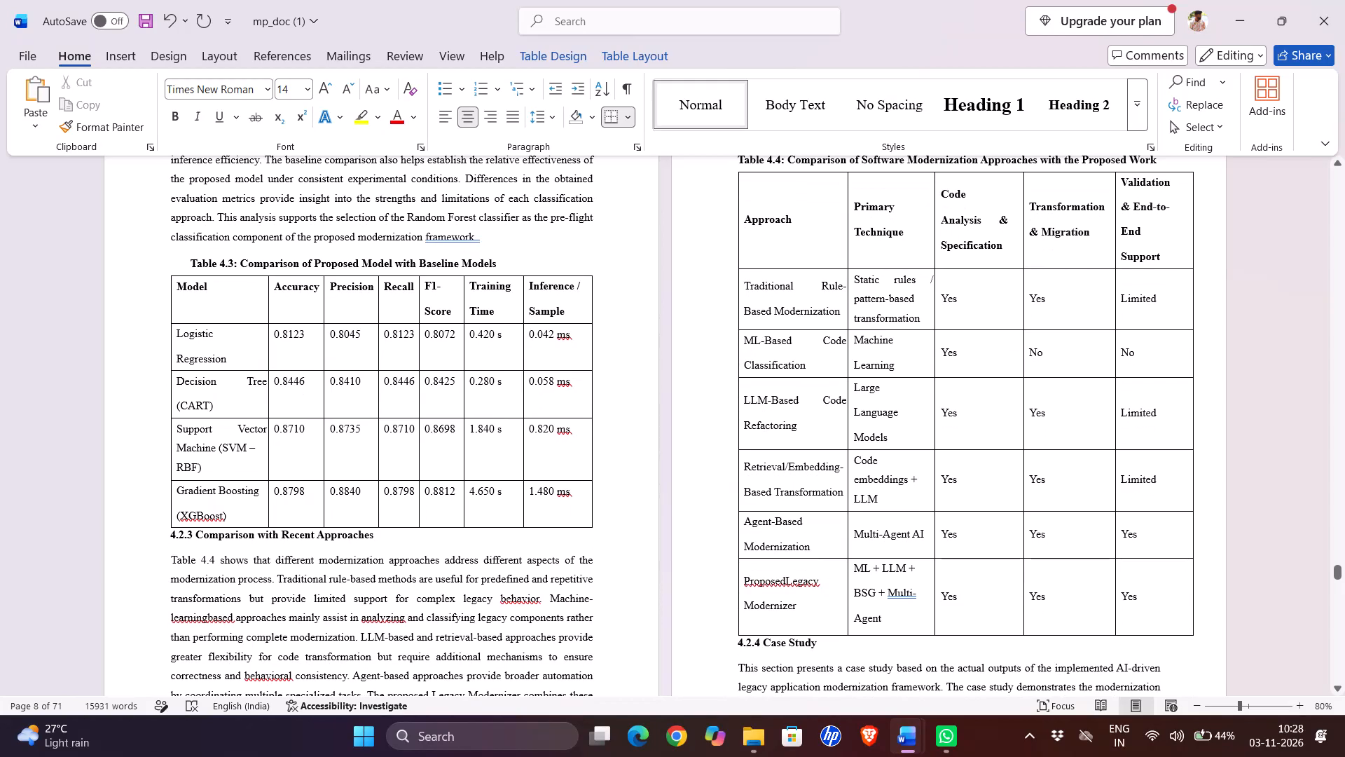
pyautogui.scroll(-1, 635, 591)
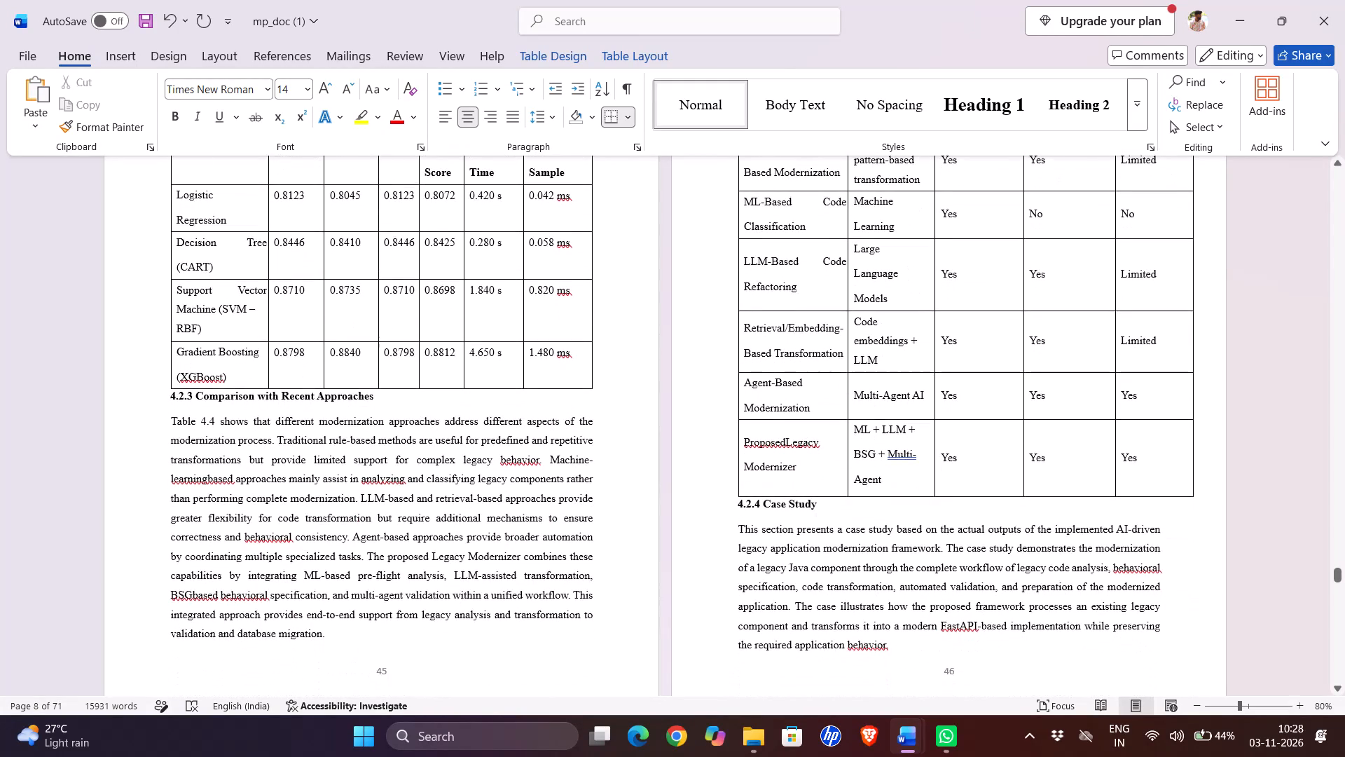
pyautogui.scroll(1, 651, 589)
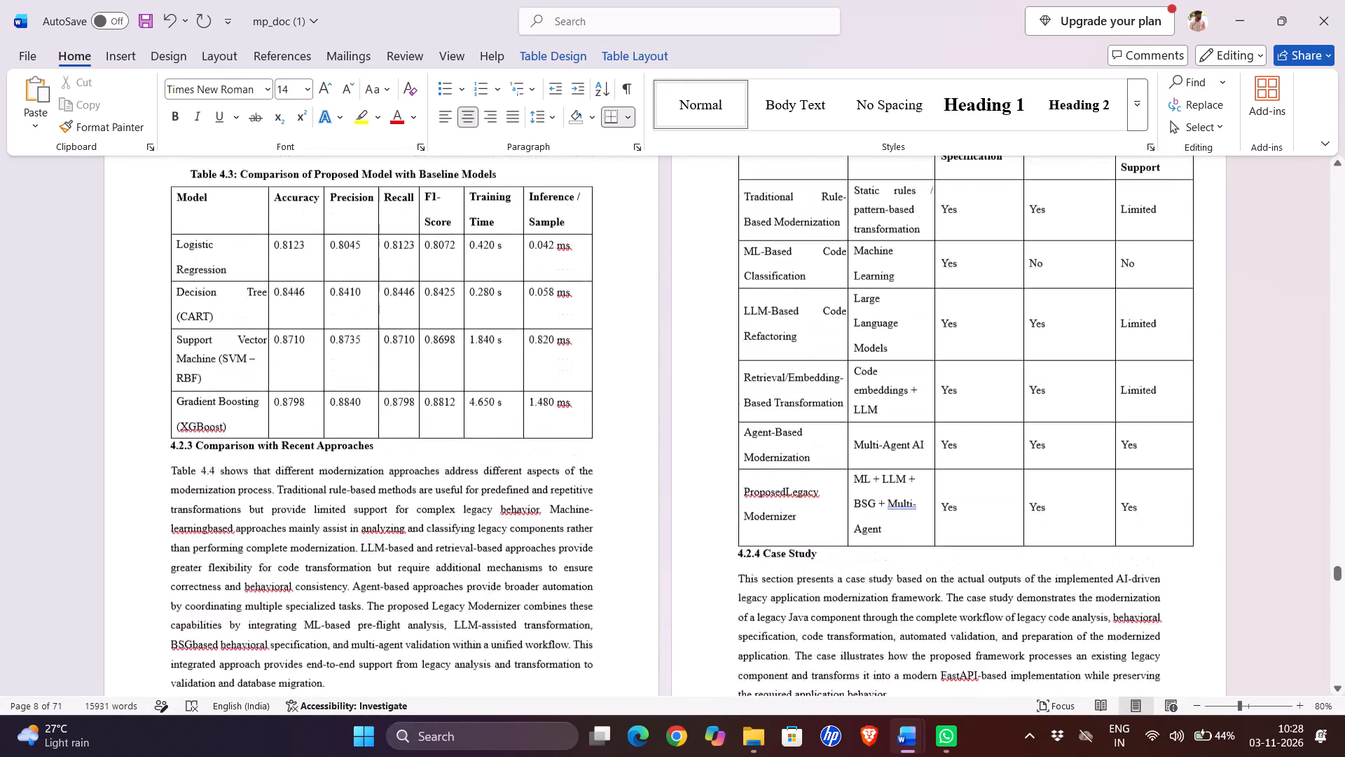
pyautogui.scroll(1, 651, 589)
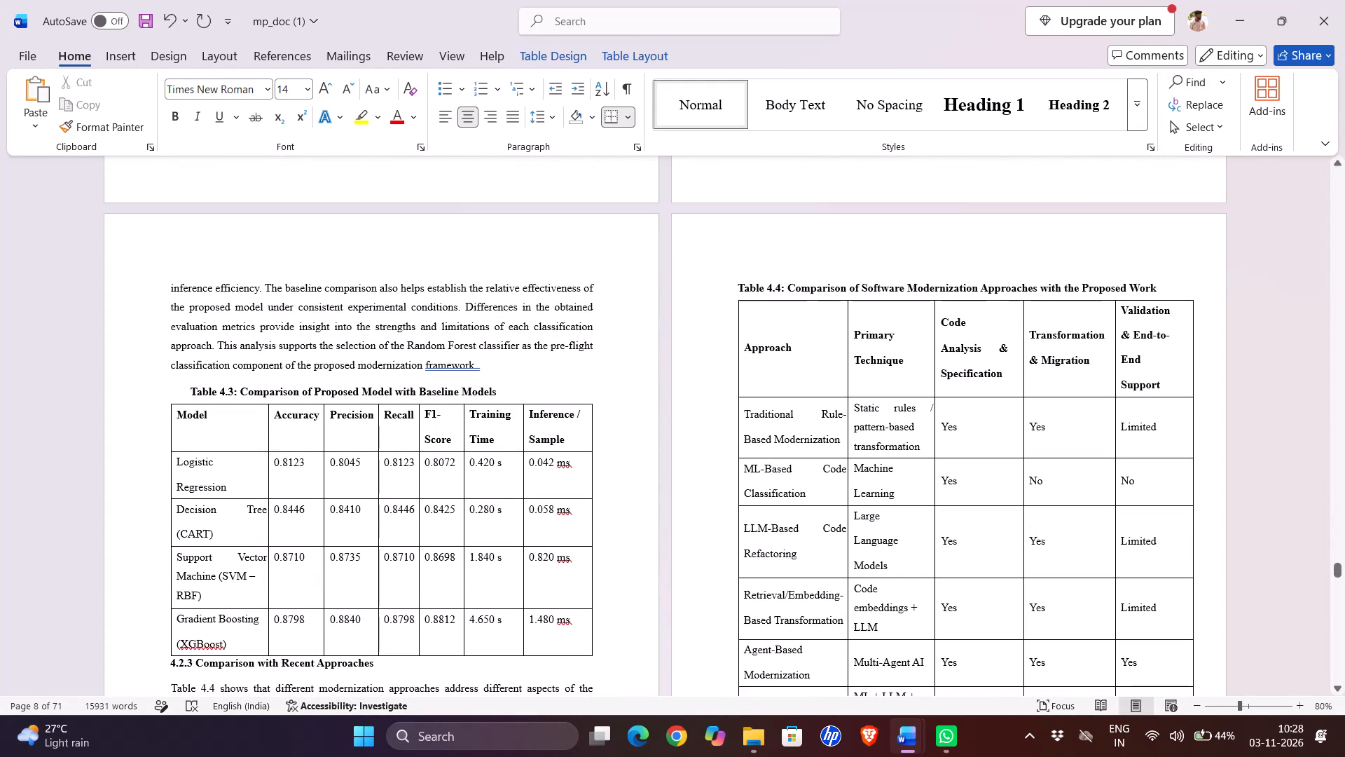
pyautogui.scroll(-3, 651, 589)
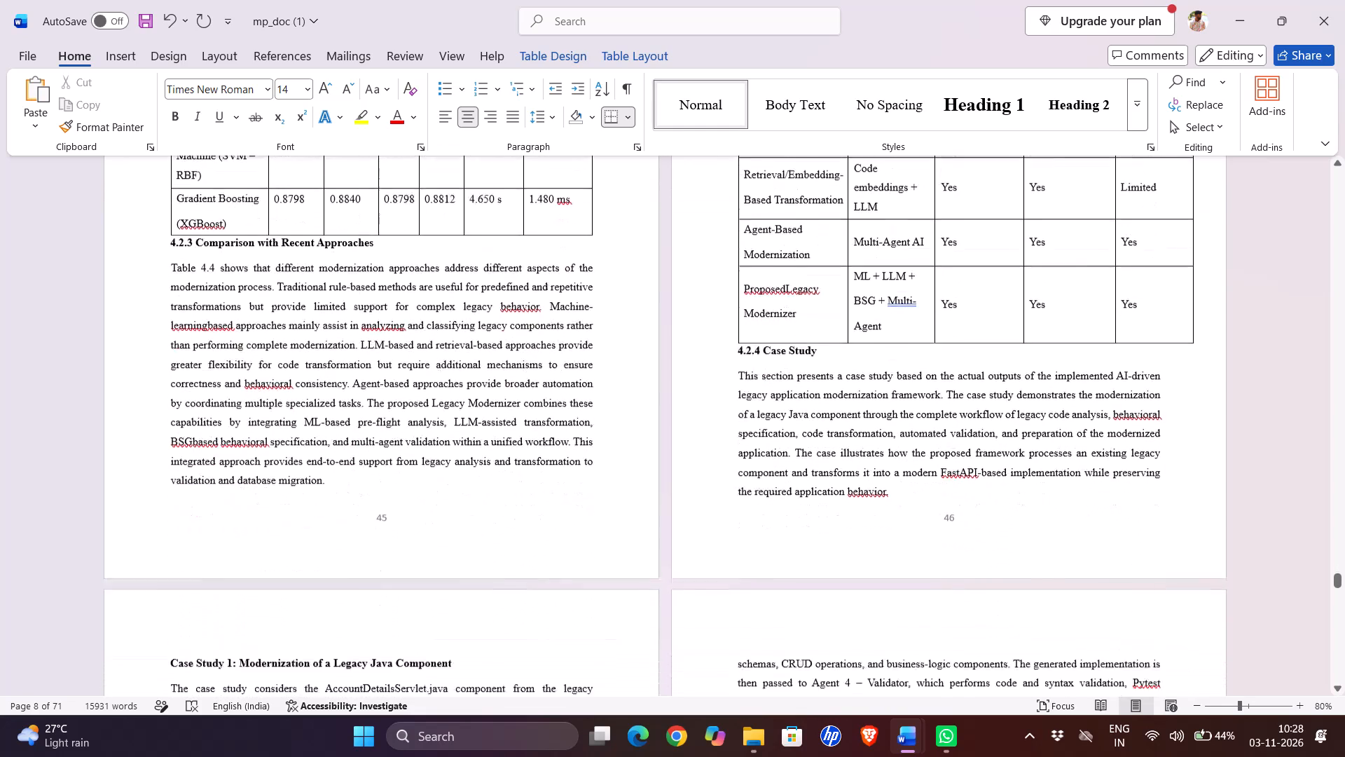
pyautogui.scroll(-2, 651, 589)
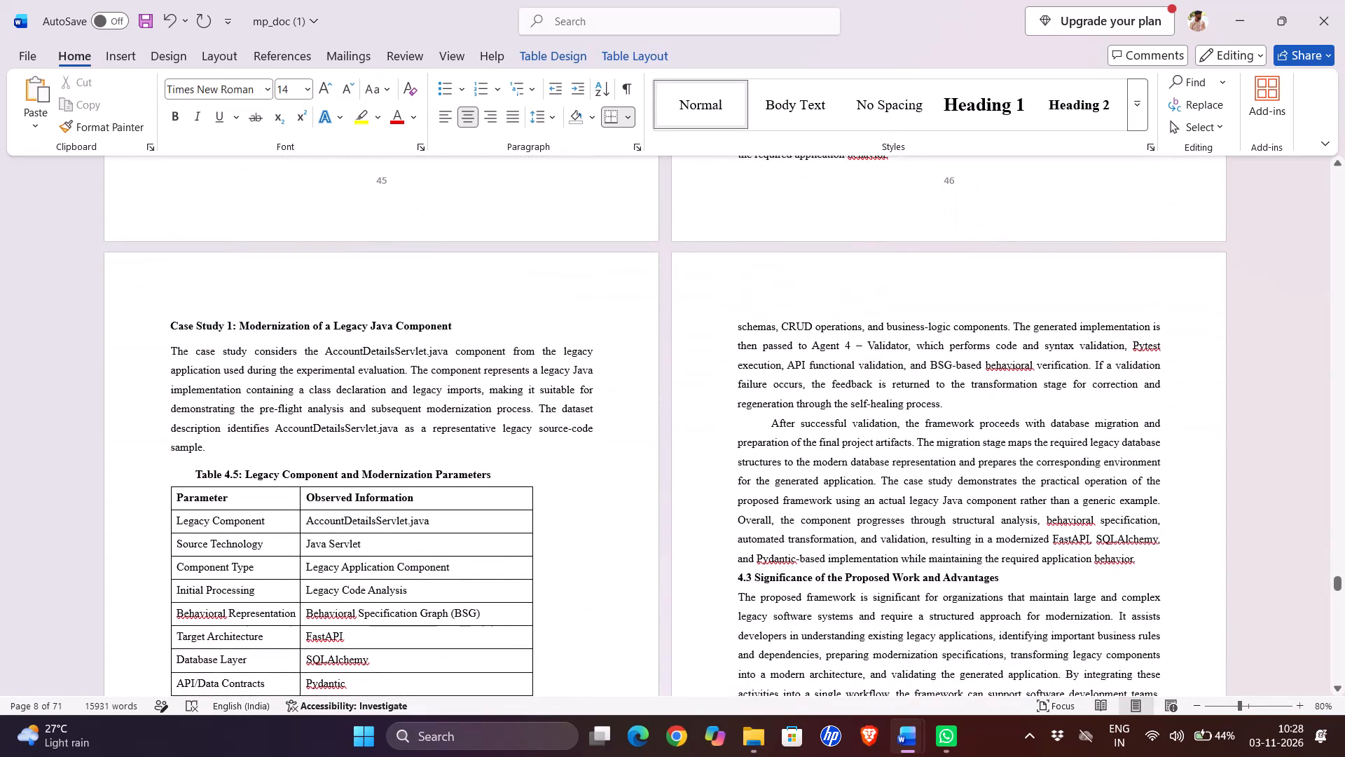
pyautogui.scroll(-1, 651, 589)
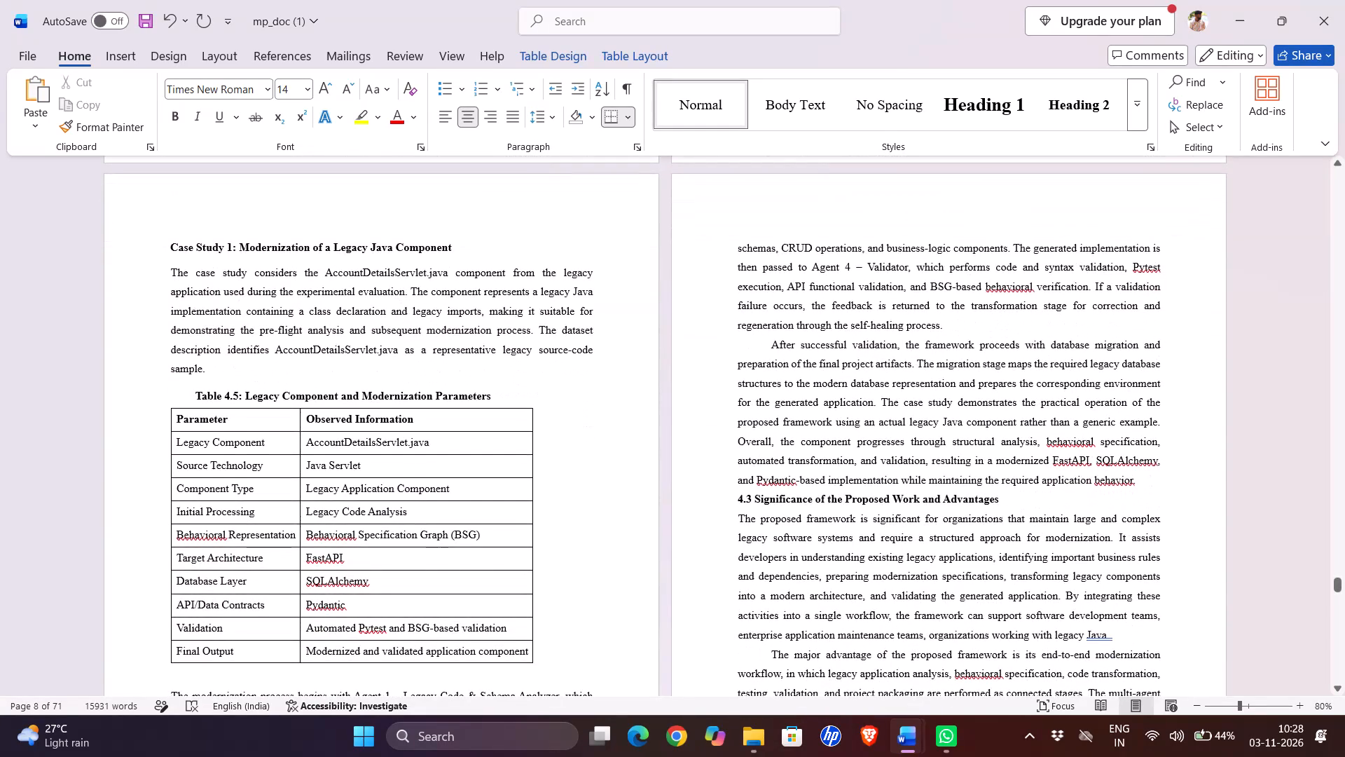
pyautogui.scroll(-2, 651, 589)
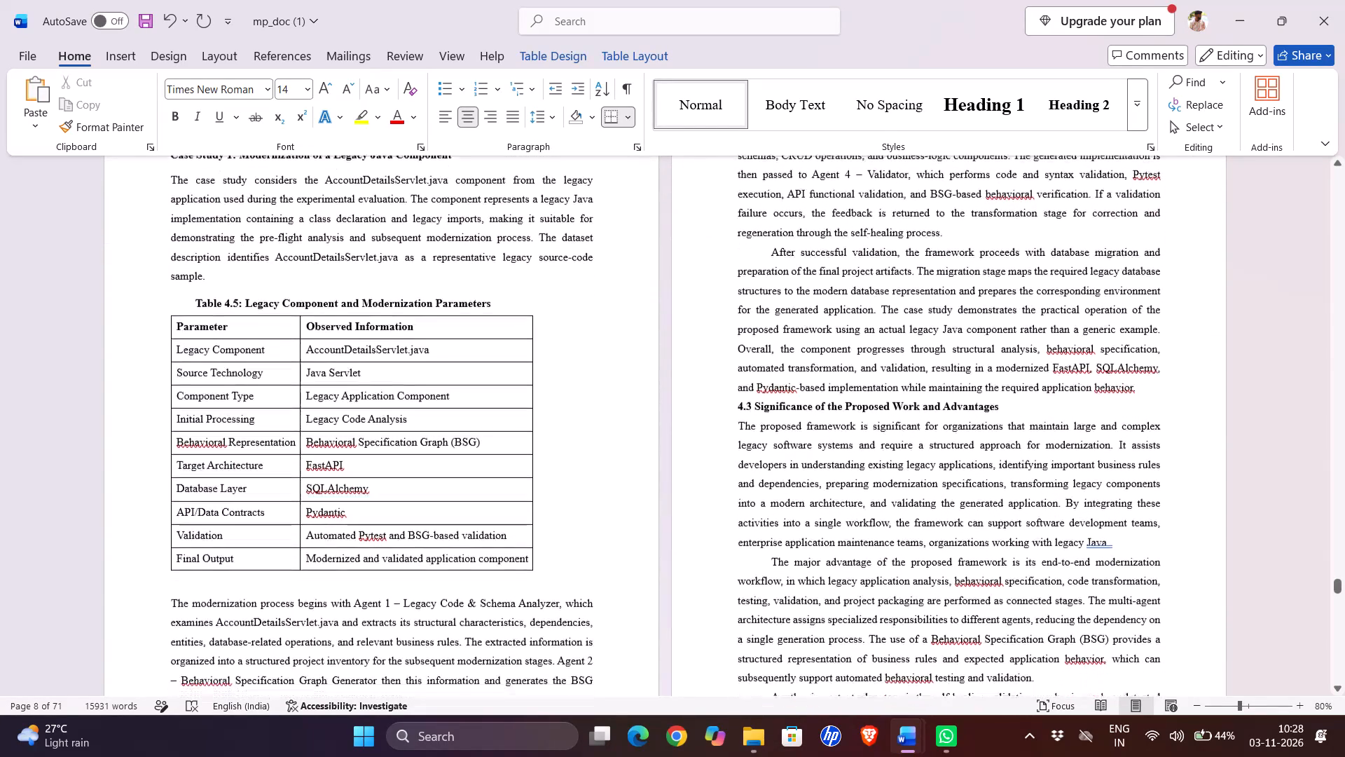
pyautogui.scroll(-2, 651, 589)
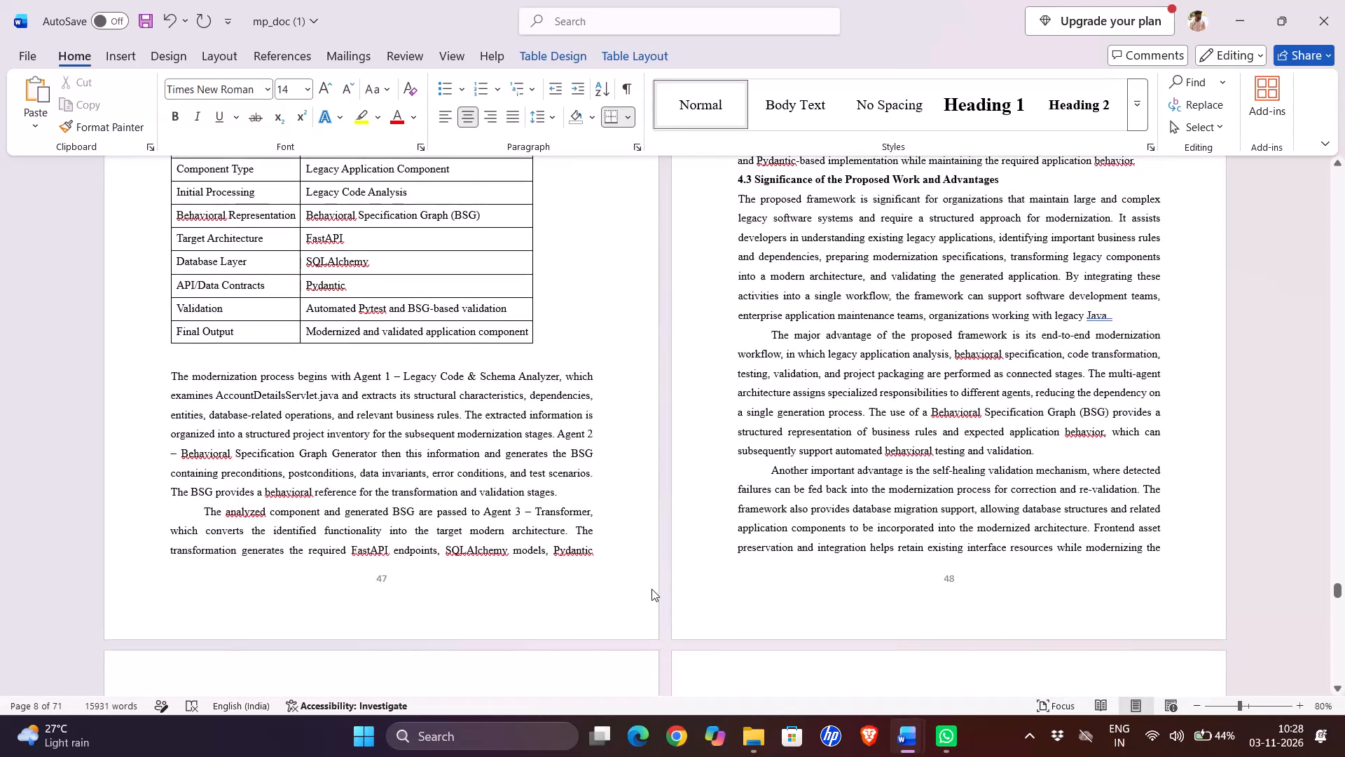
# Check the pages holding sections 4.3 and 4.4, Chapter V and the references through the end of the report.
pyautogui.scroll(-4, 651, 589)
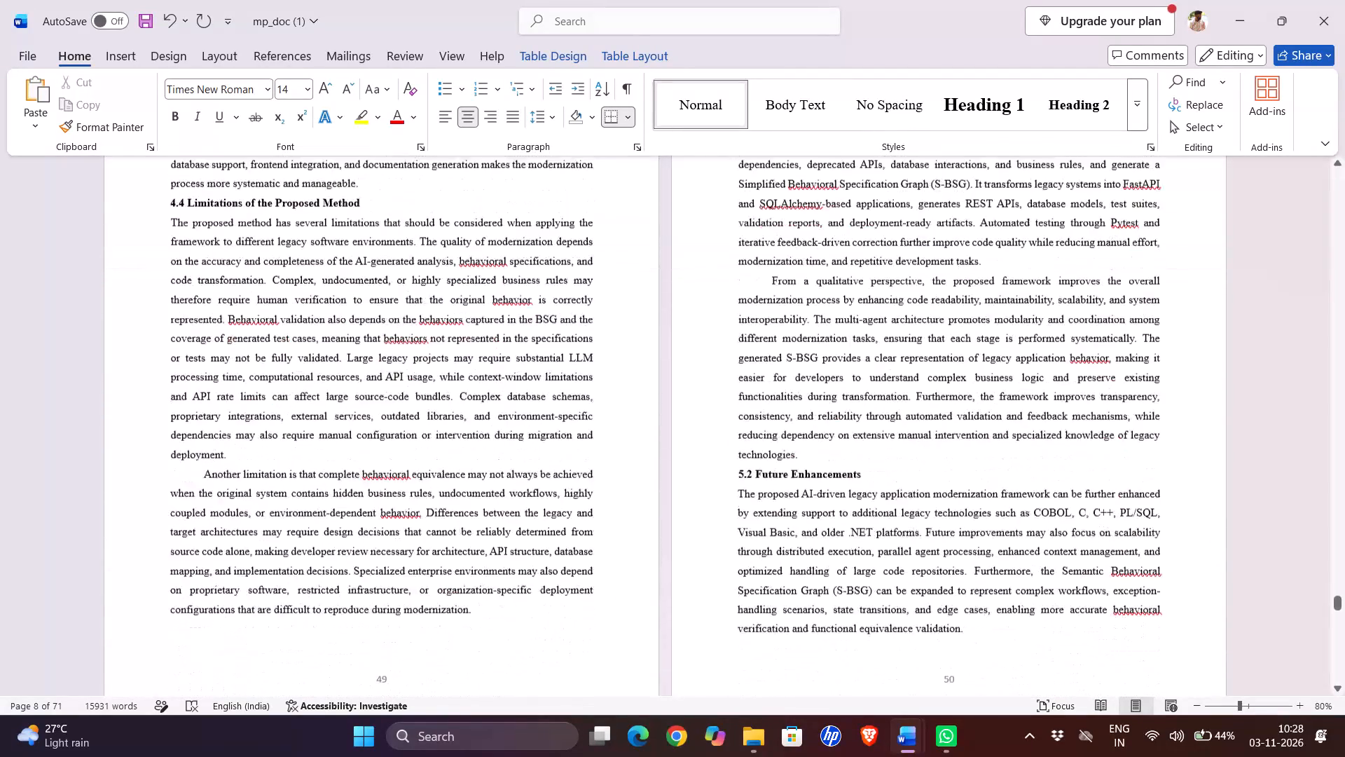
pyautogui.scroll(-7, 651, 589)
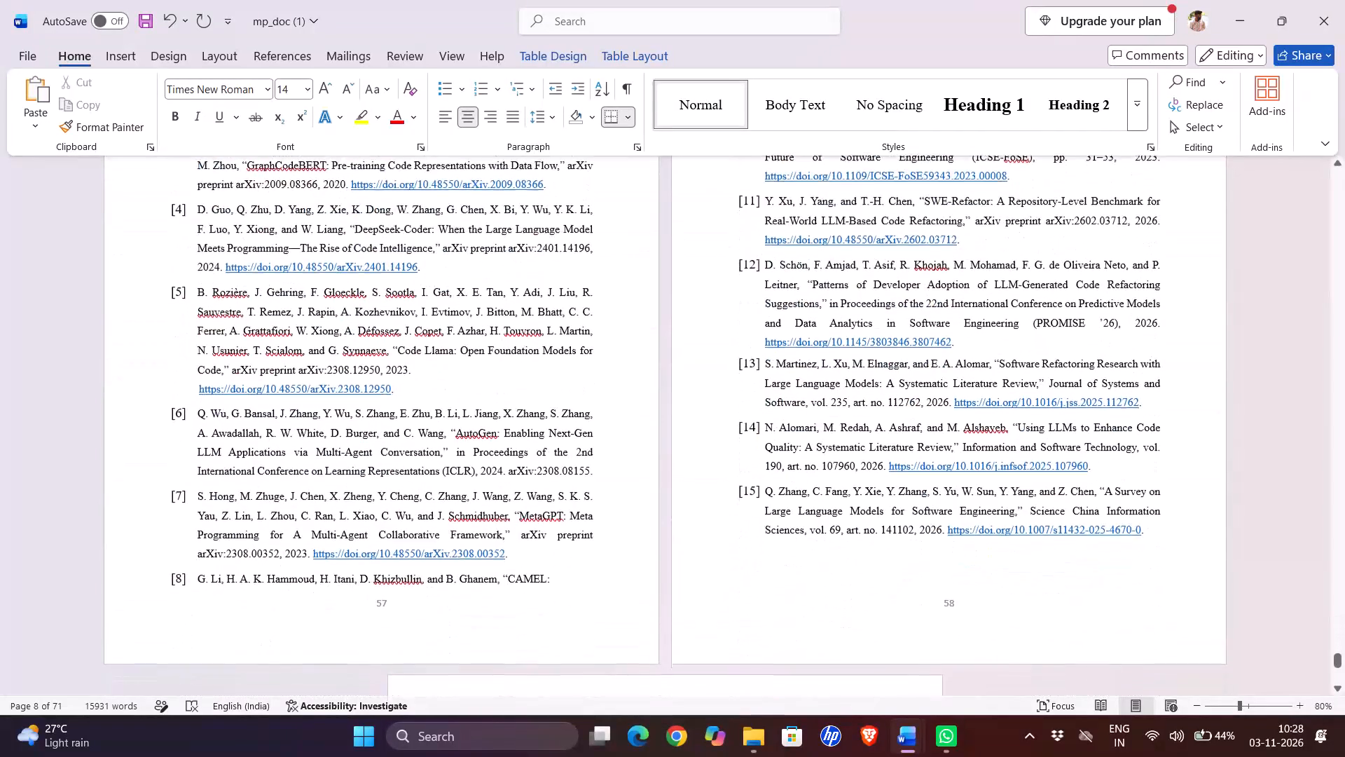
pyautogui.scroll(-6, 651, 589)
pyautogui.scroll(2, 651, 589)
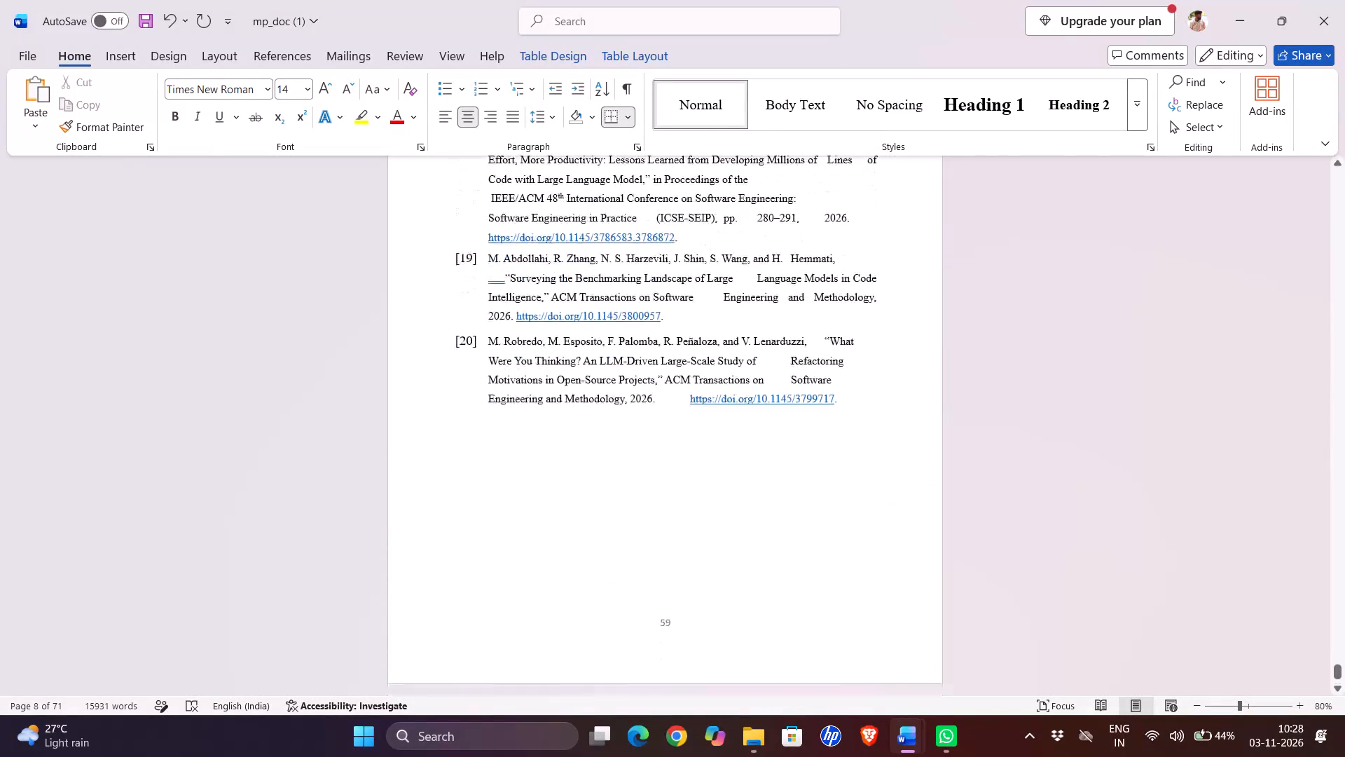
# Review the page numbers in the LIST OF TABLES for Tables 3.1 to 4.5 against the pages checked in the body.
pyautogui.scroll(20, 651, 589)
pyautogui.scroll(20, 651, 589)
pyautogui.scroll(13, 651, 589)
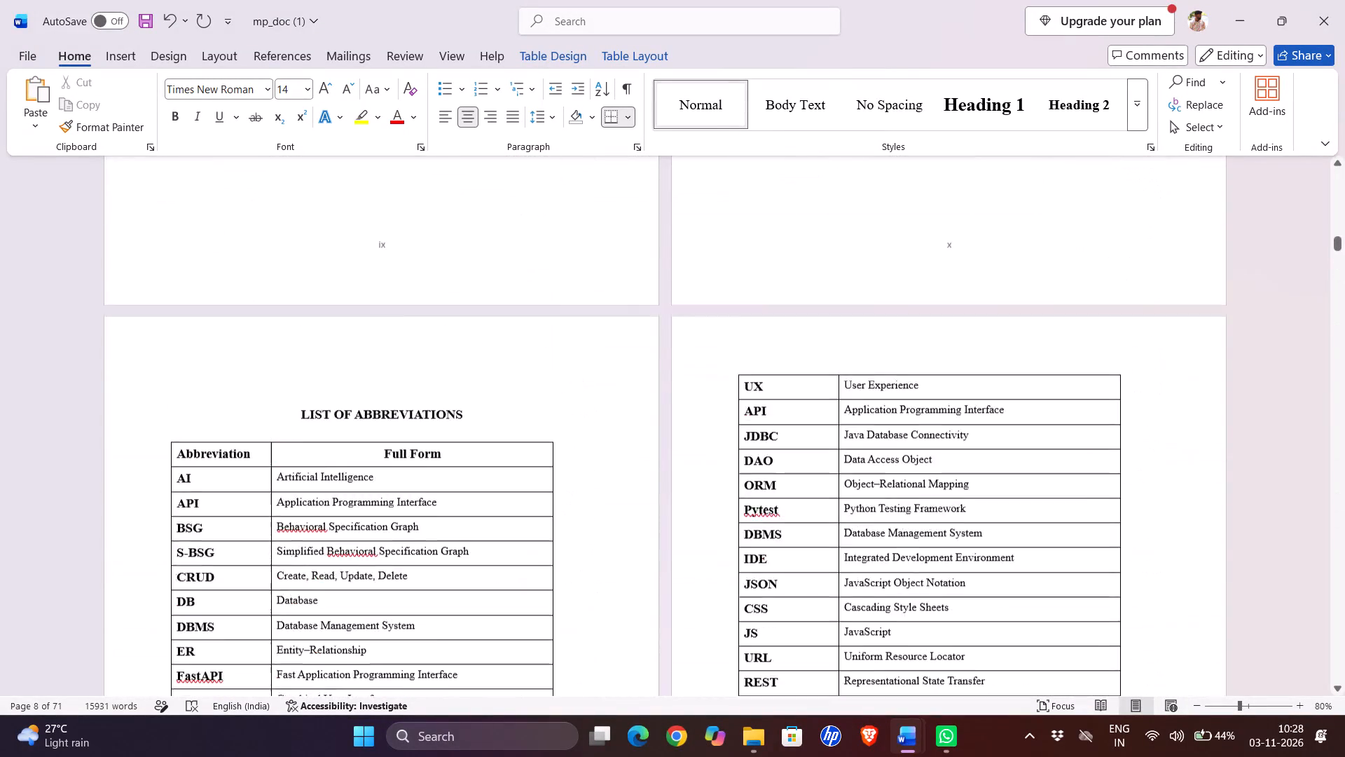
pyautogui.scroll(13, 651, 589)
pyautogui.scroll(-6, 916, 563)
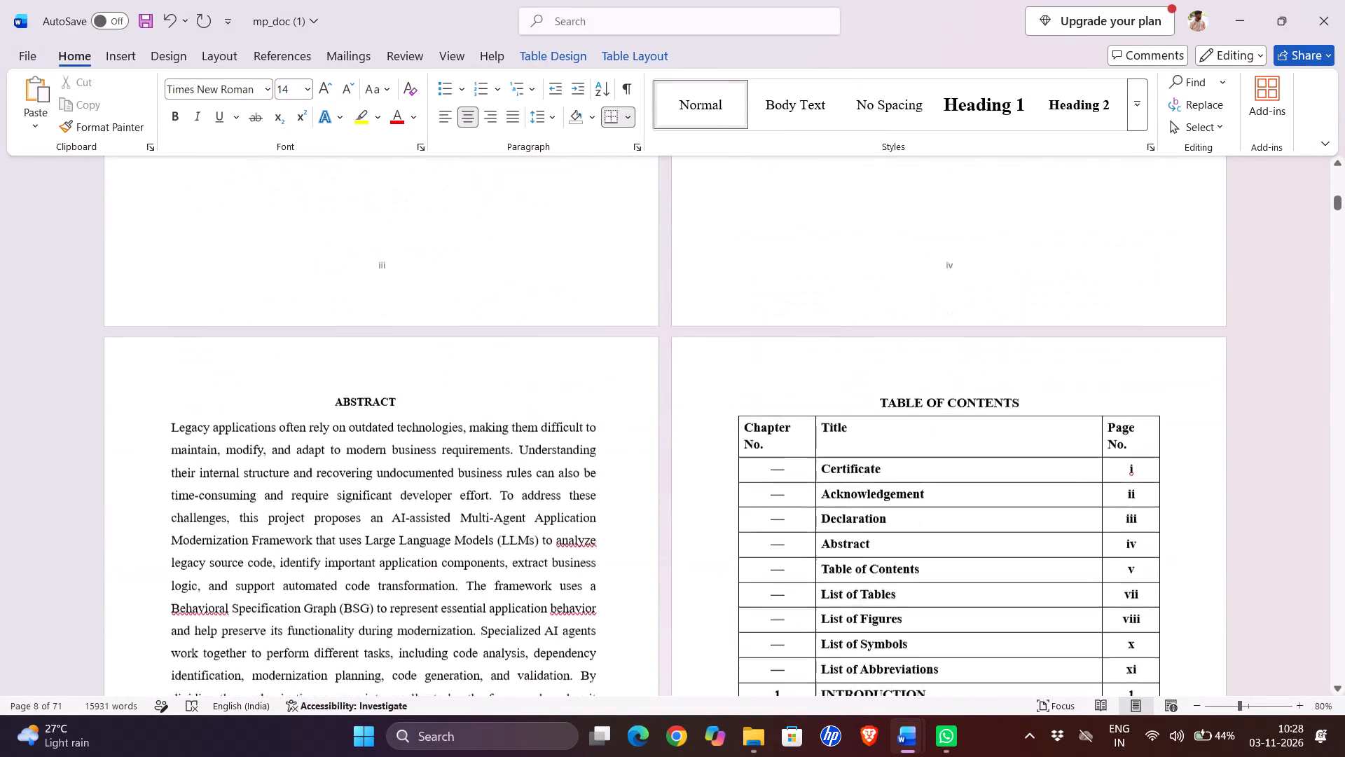
pyautogui.scroll(-6, 916, 563)
pyautogui.scroll(1, 916, 563)
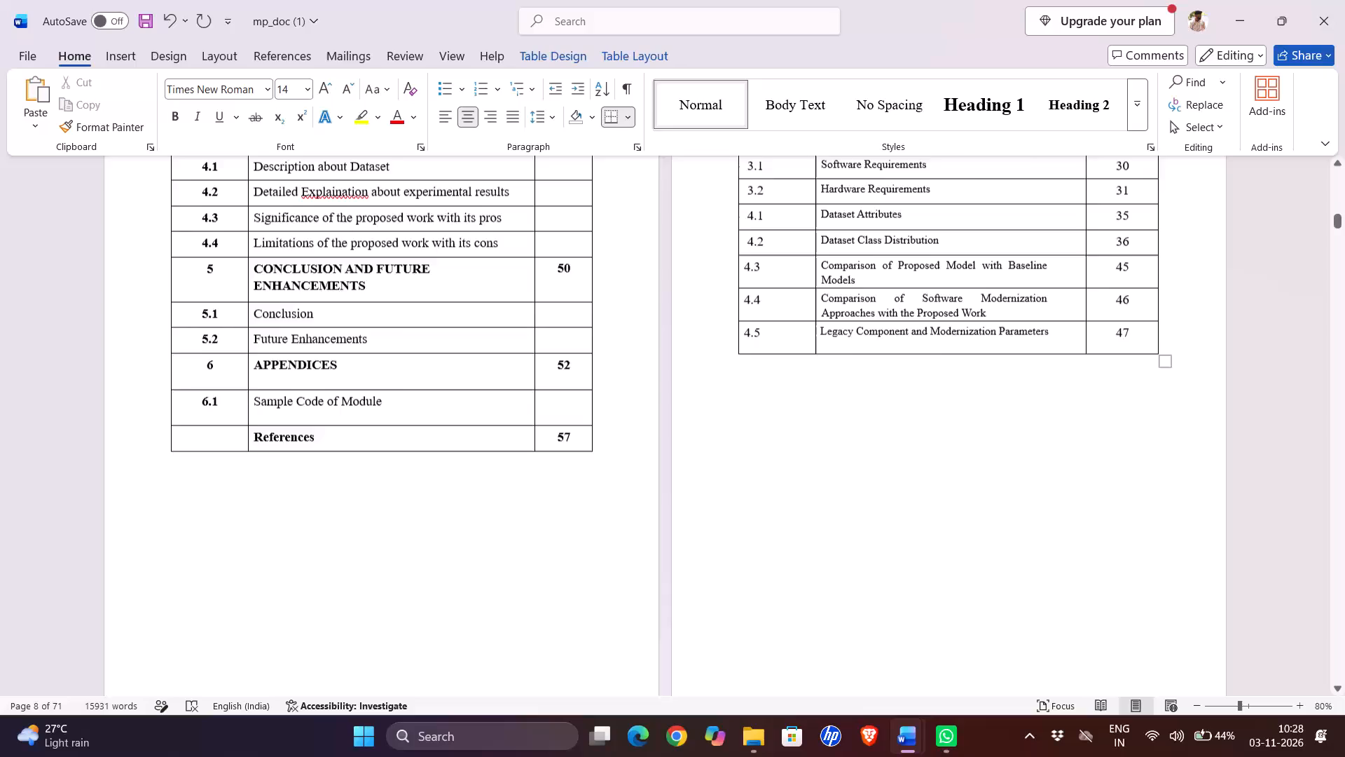
pyautogui.scroll(1, 916, 563)
pyautogui.click(1135, 353)
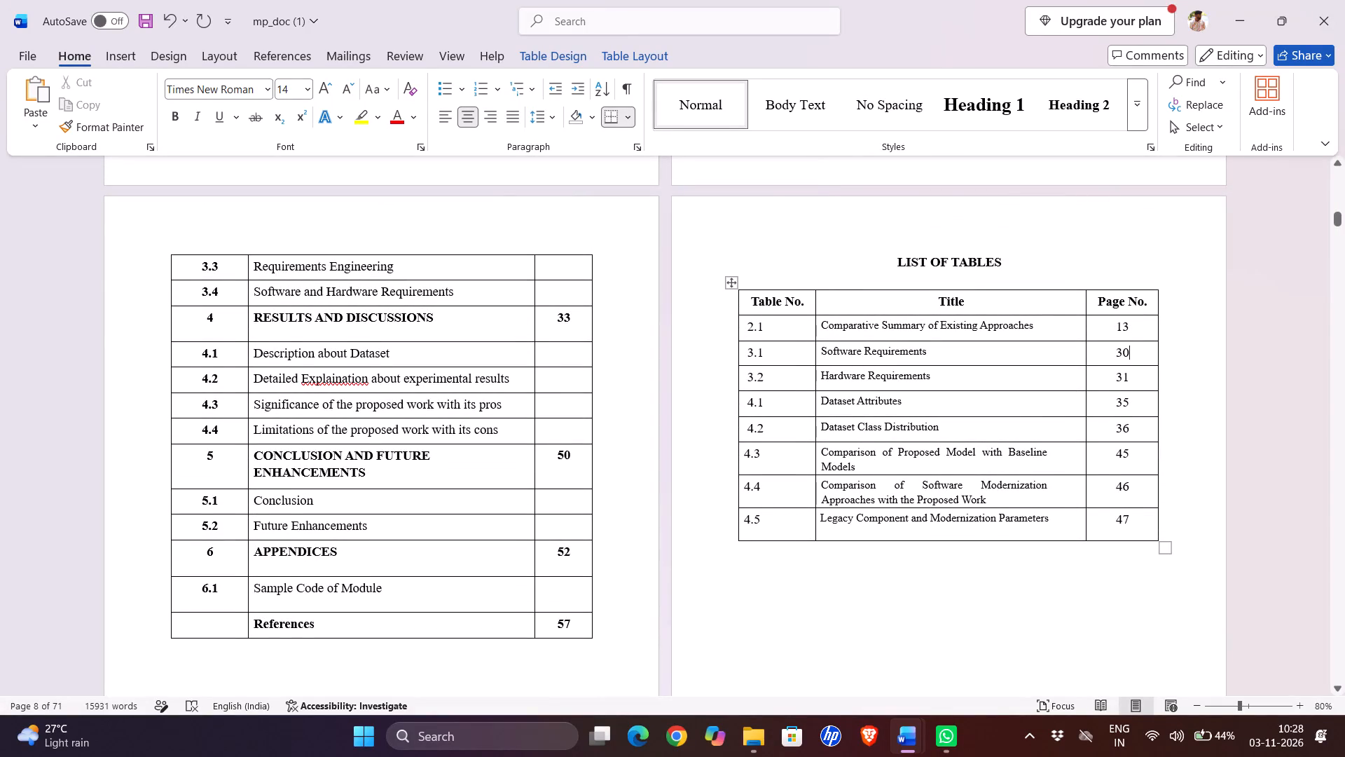
pyautogui.press('Down')
pyautogui.press('Down')
pyautogui.press('Down')
pyautogui.press('Down')
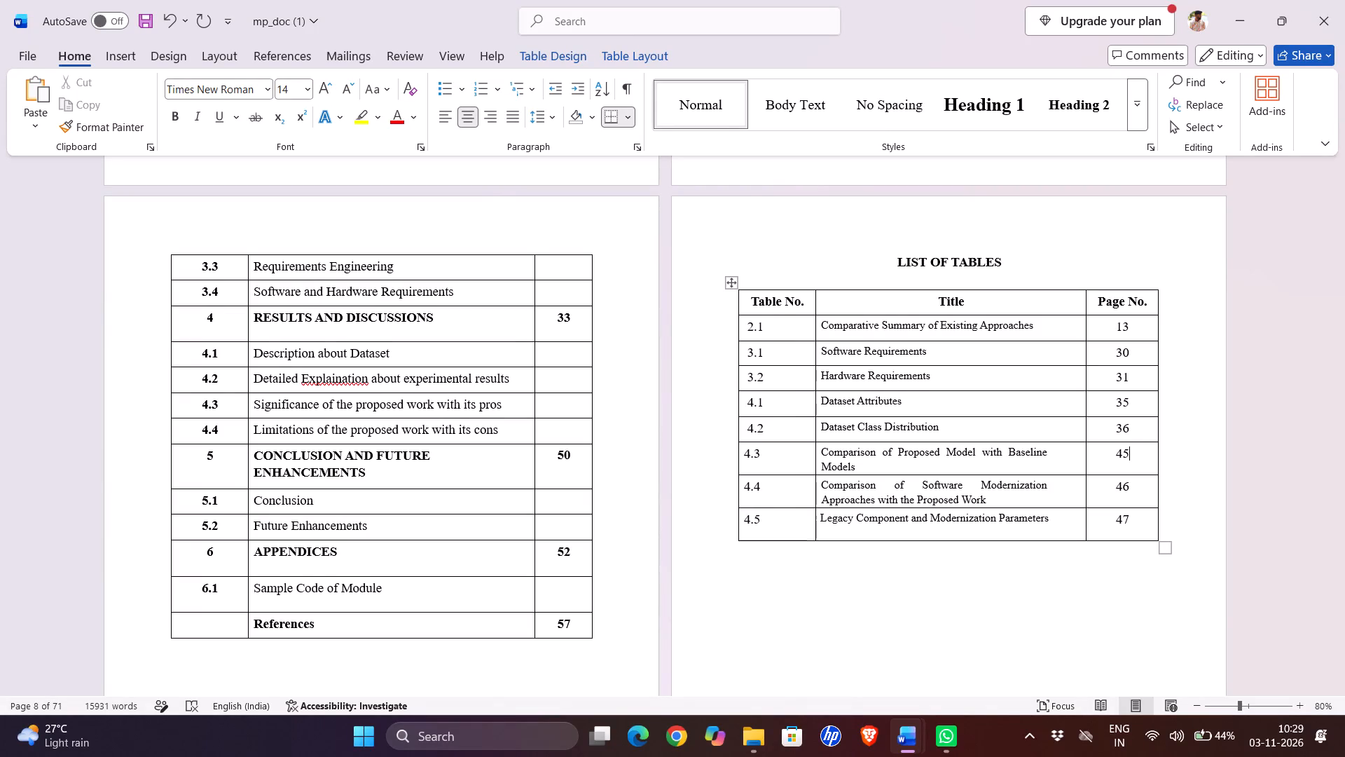
pyautogui.press('Down')
pyautogui.press('Down')
# In the LIST OF FIGURES, set the page numbers to 20 for Class Diagram, 22 for Sequence Diagram and 24 for Use Case Diagram.
pyautogui.scroll(-5, 784, 516)
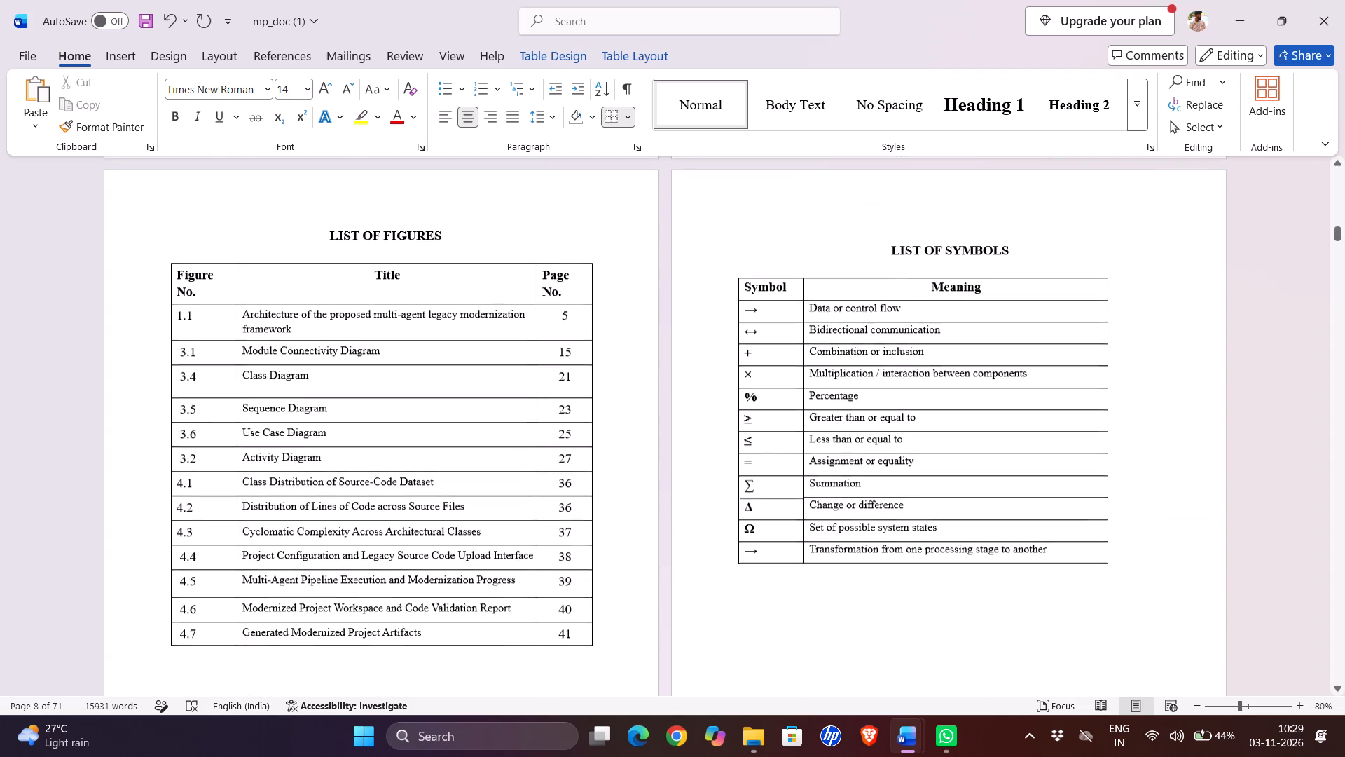
pyautogui.click(573, 381)
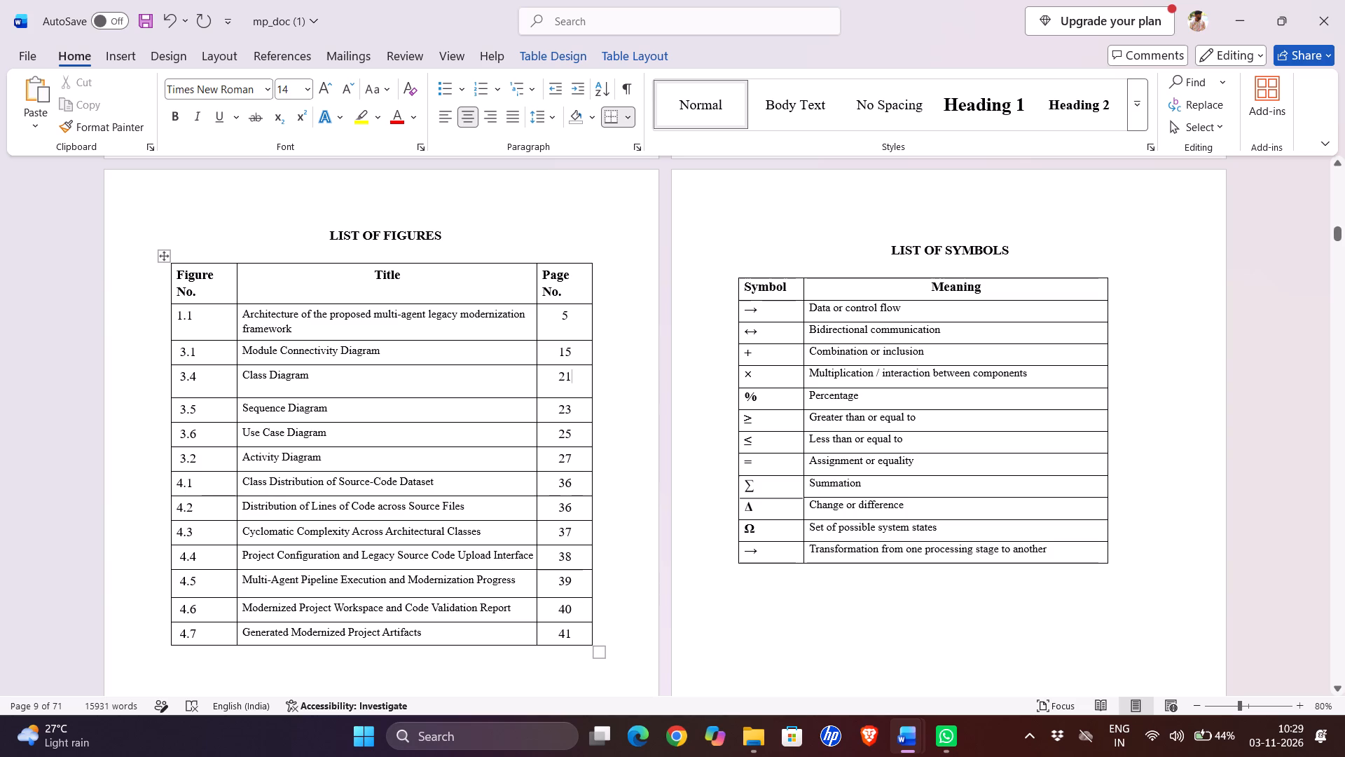
pyautogui.press('BackSpace')
pyautogui.press('0')
pyautogui.press('Down')
pyautogui.press('BackSpace')
pyautogui.press('2')
pyautogui.press('Down')
pyautogui.press('BackSpace')
pyautogui.press('4')
# Recheck the page holding Figure 4.1 Class Distribution of Source-Code Dataset and set its LIST OF FIGURES page number to 37.
pyautogui.press('Down')
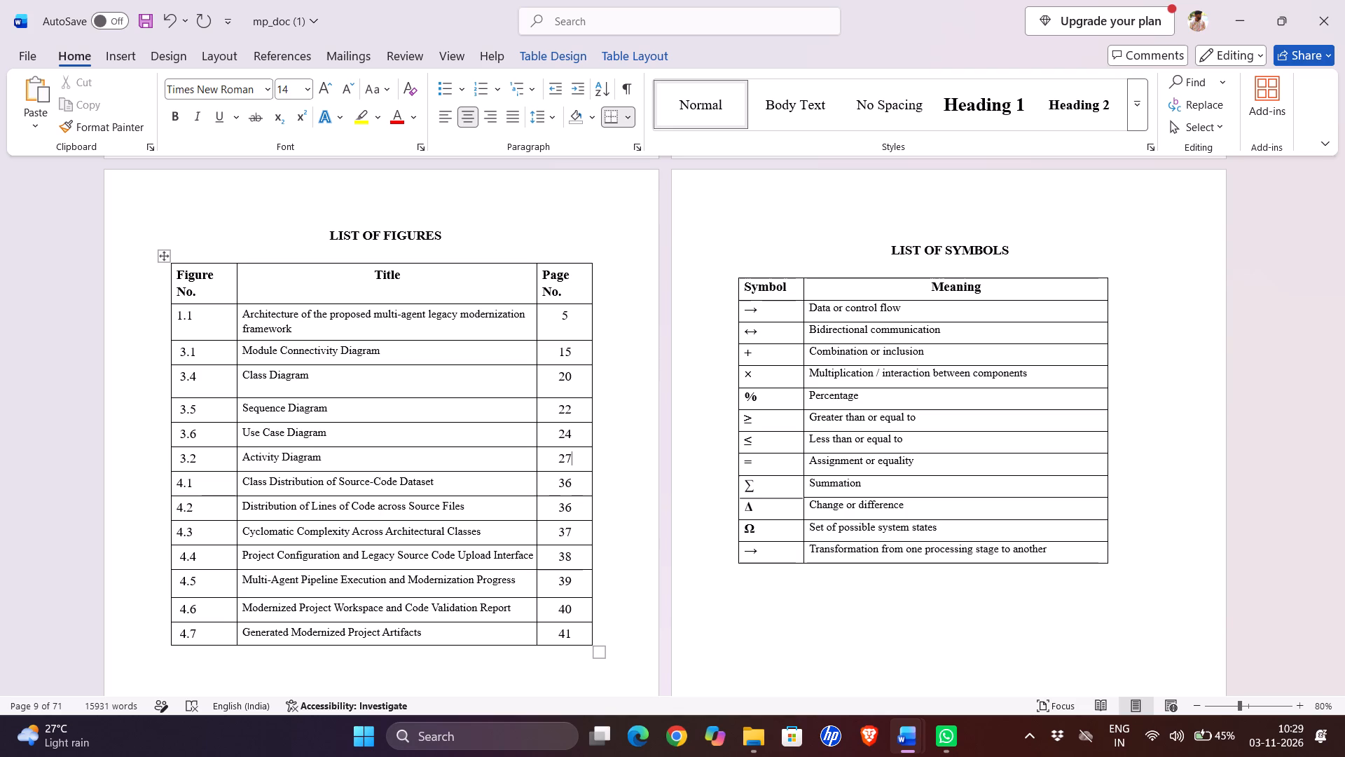
pyautogui.press('Down')
pyautogui.press('BackSpace')
pyautogui.scroll(-12, 694, 603)
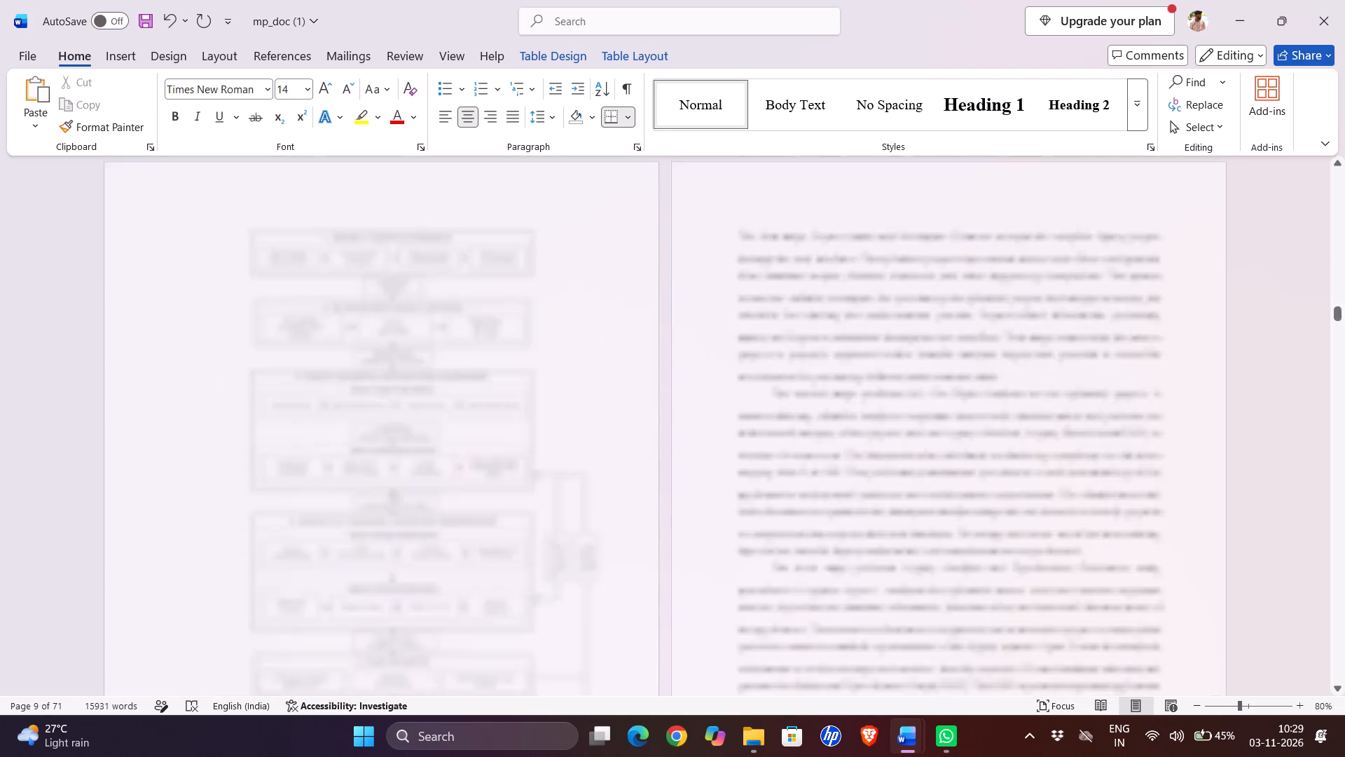
pyautogui.scroll(-10, 694, 603)
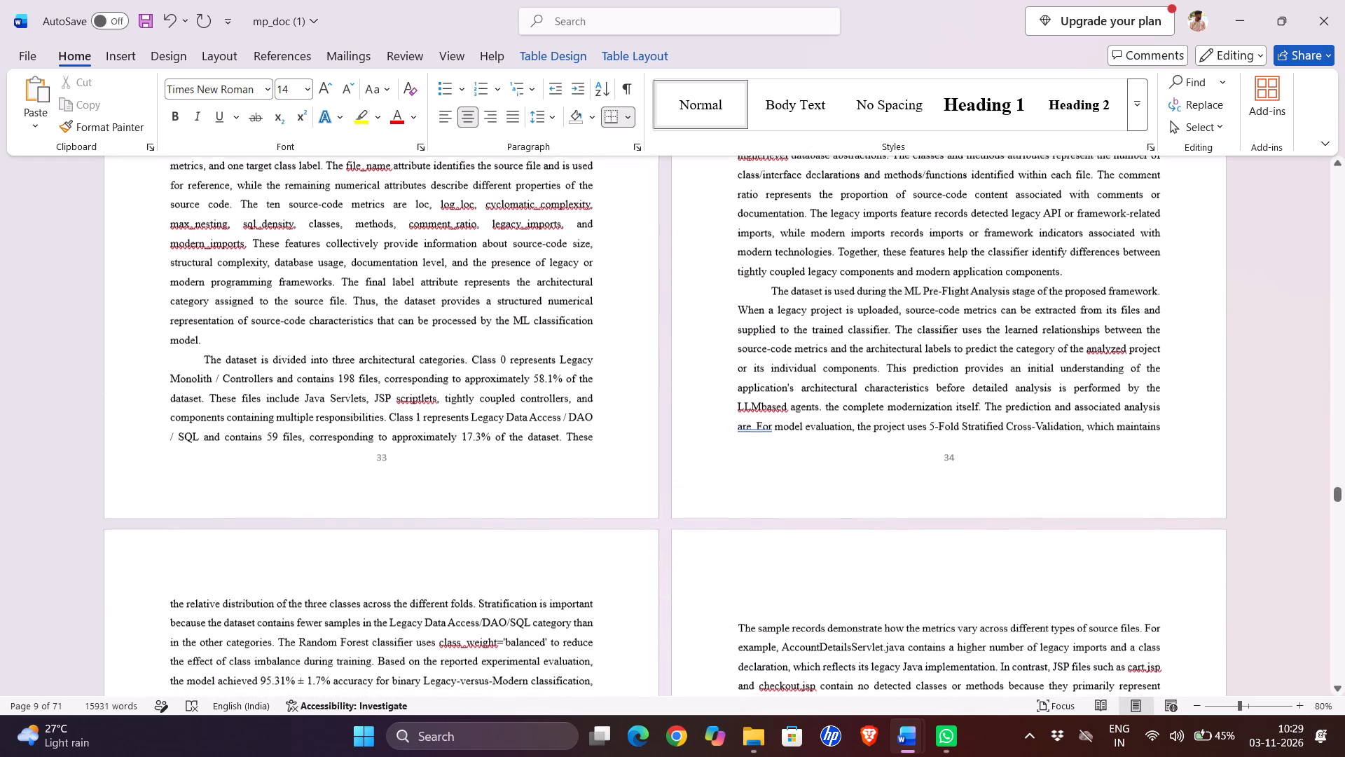
pyautogui.scroll(-2, 694, 603)
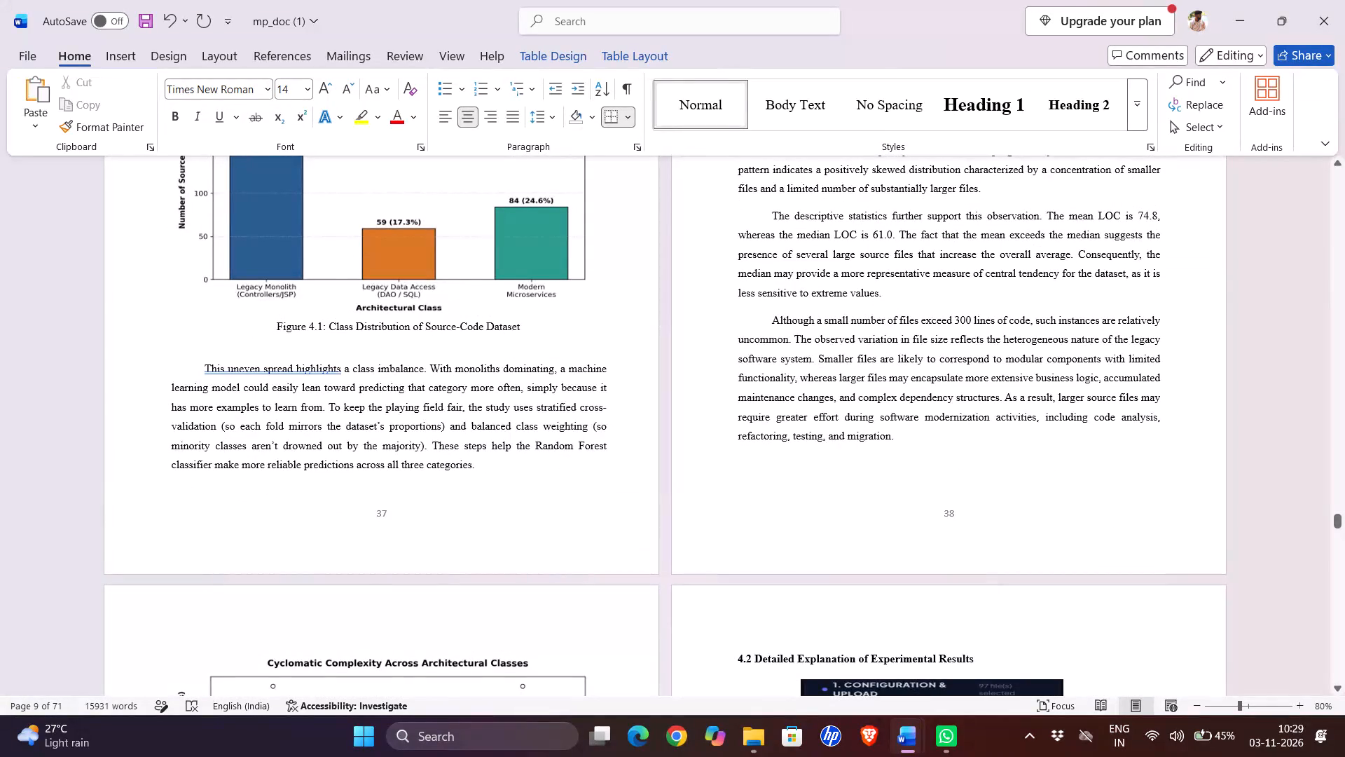
pyautogui.scroll(4, 430, 371)
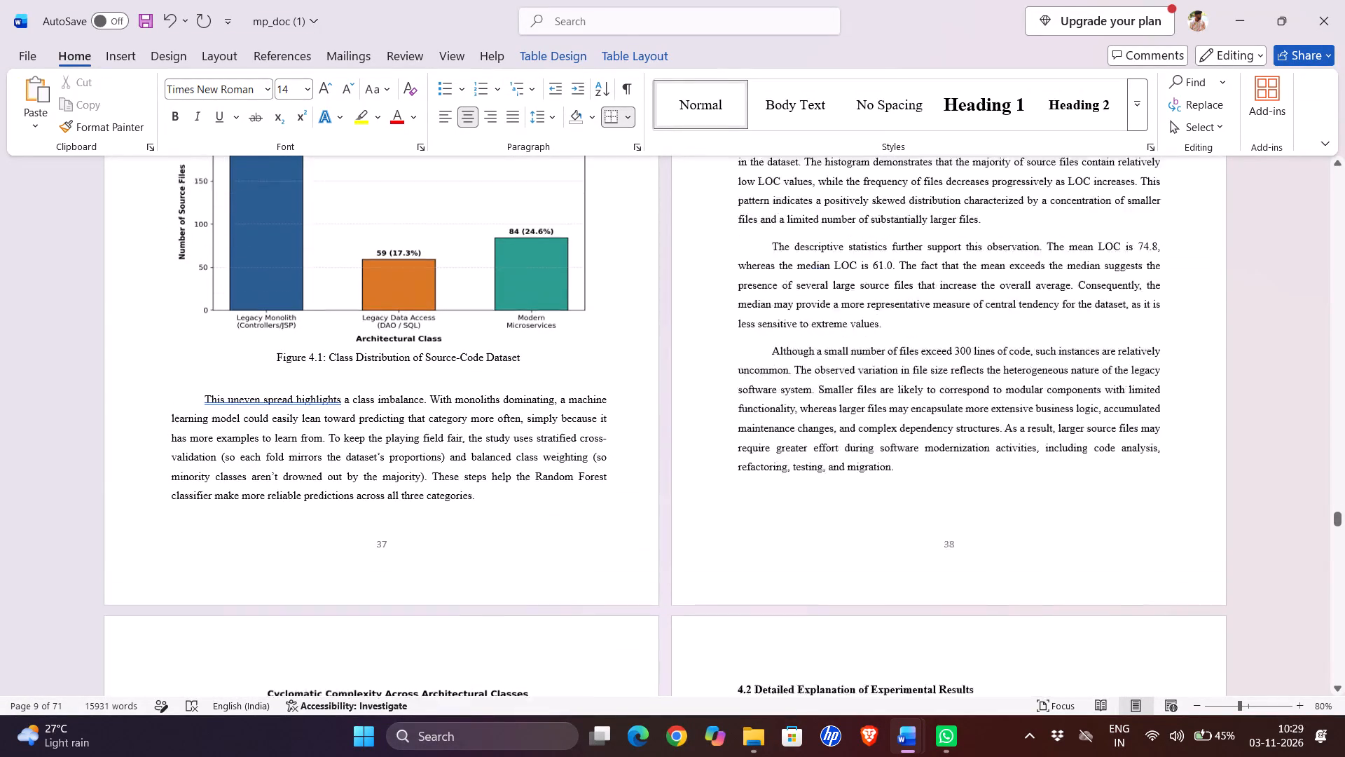
pyautogui.scroll(18, 430, 371)
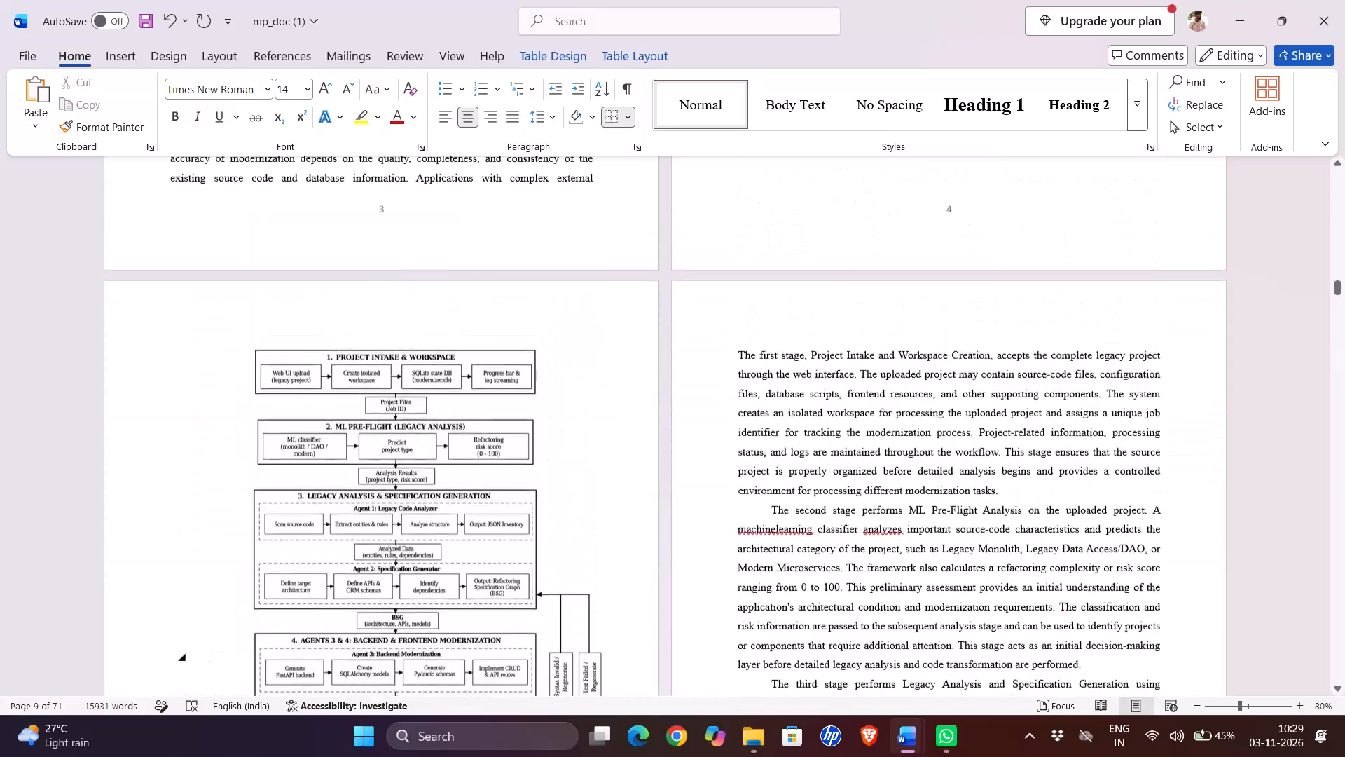
pyautogui.scroll(3, 430, 371)
pyautogui.scroll(-4, 430, 371)
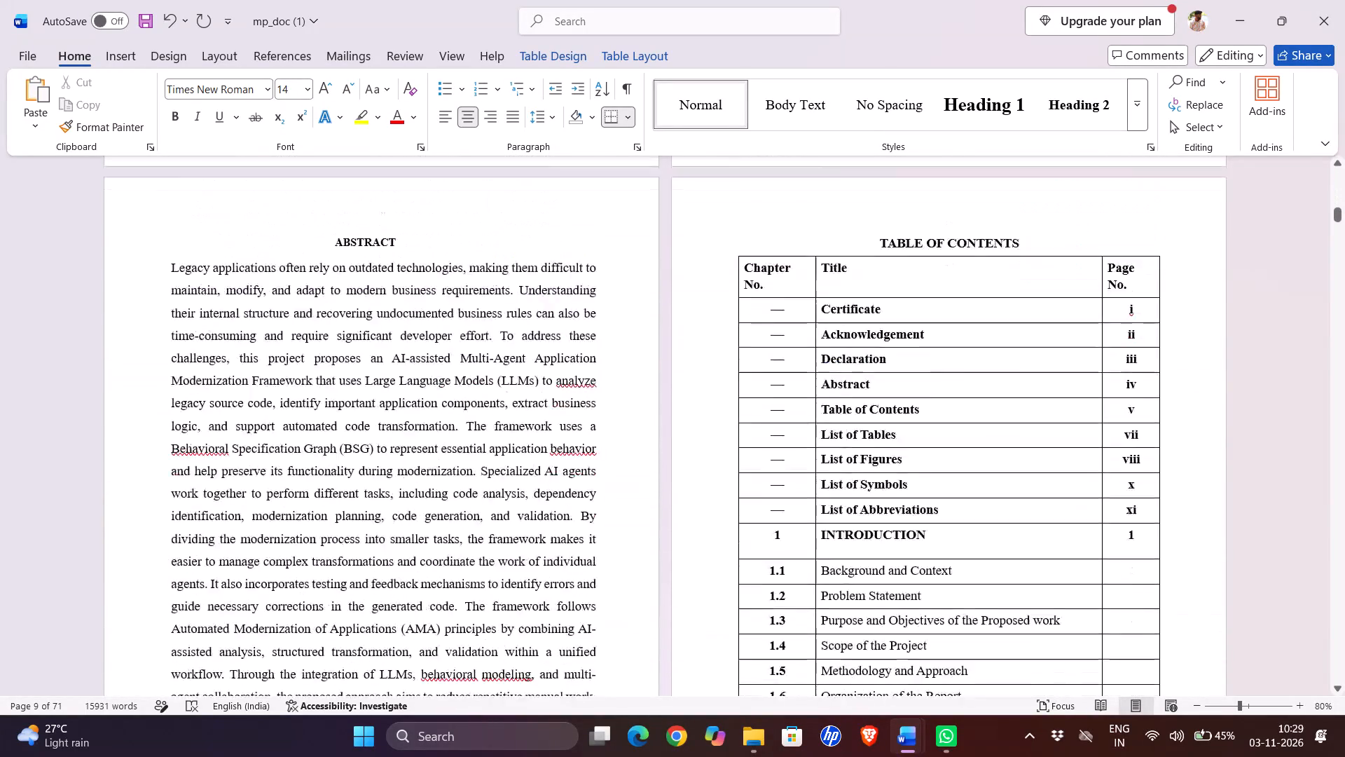
pyautogui.scroll(-9, 430, 371)
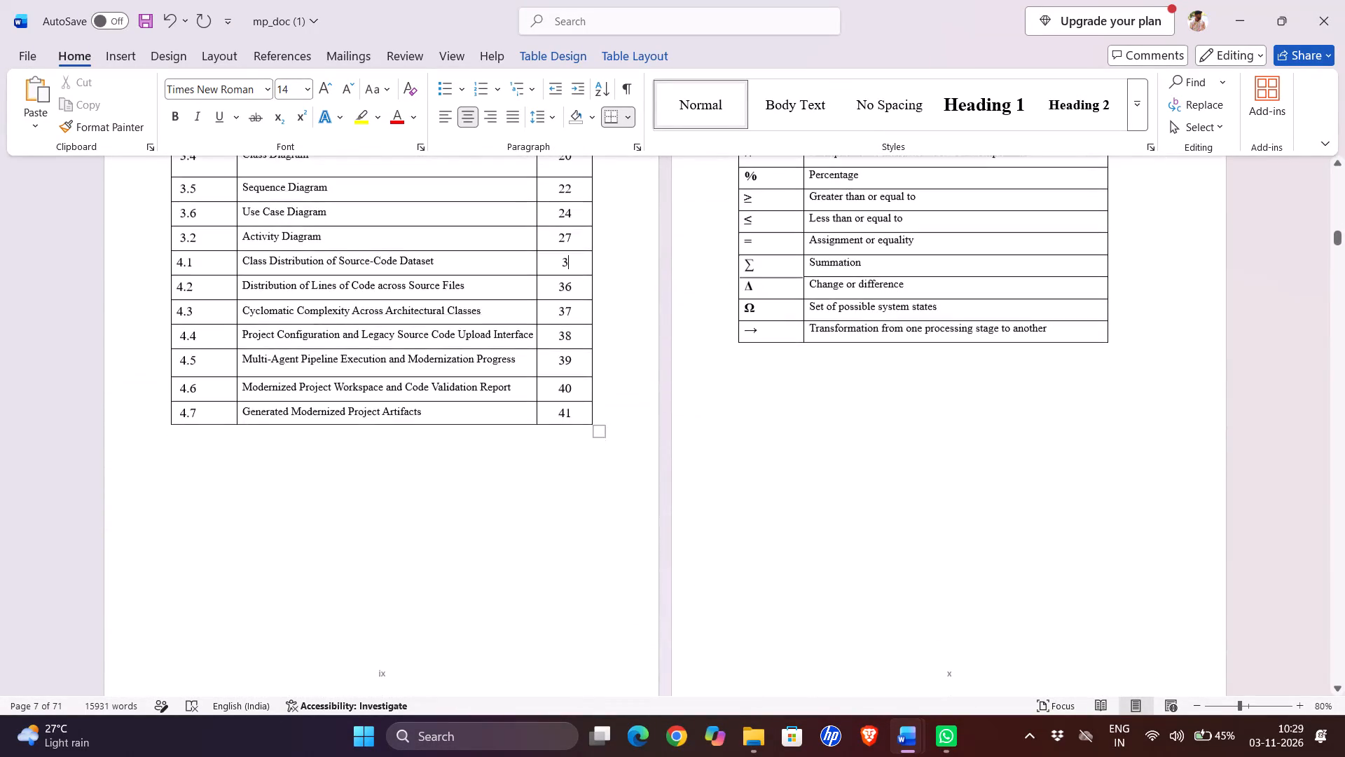
pyautogui.scroll(1, 532, 320)
pyautogui.press('7')
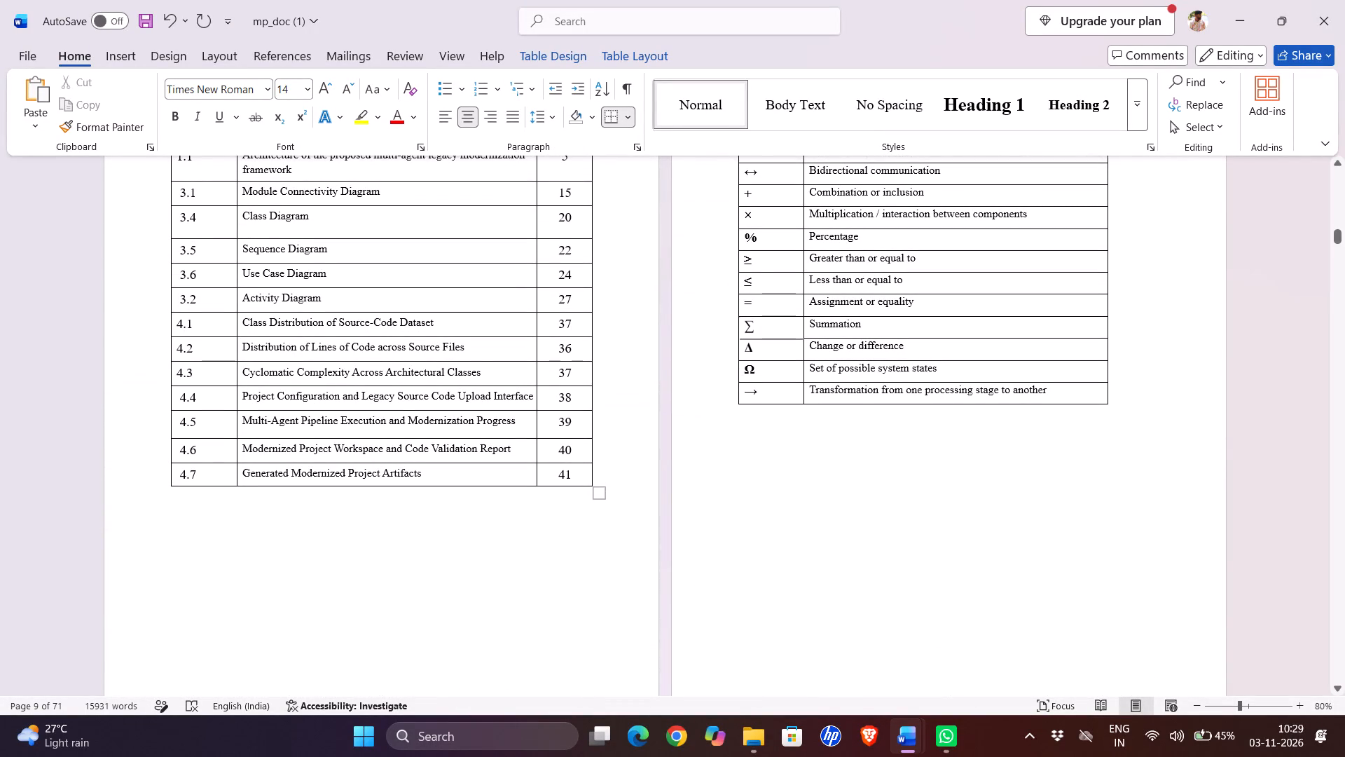
# In the LIST OF FIGURES, set the page numbers of Figures 4.2, 4.3, 4.4 and 4.5 to 38, 39, 40 and 41.
pyautogui.click(578, 345)
pyautogui.press('BackSpace')
pyautogui.press('8')
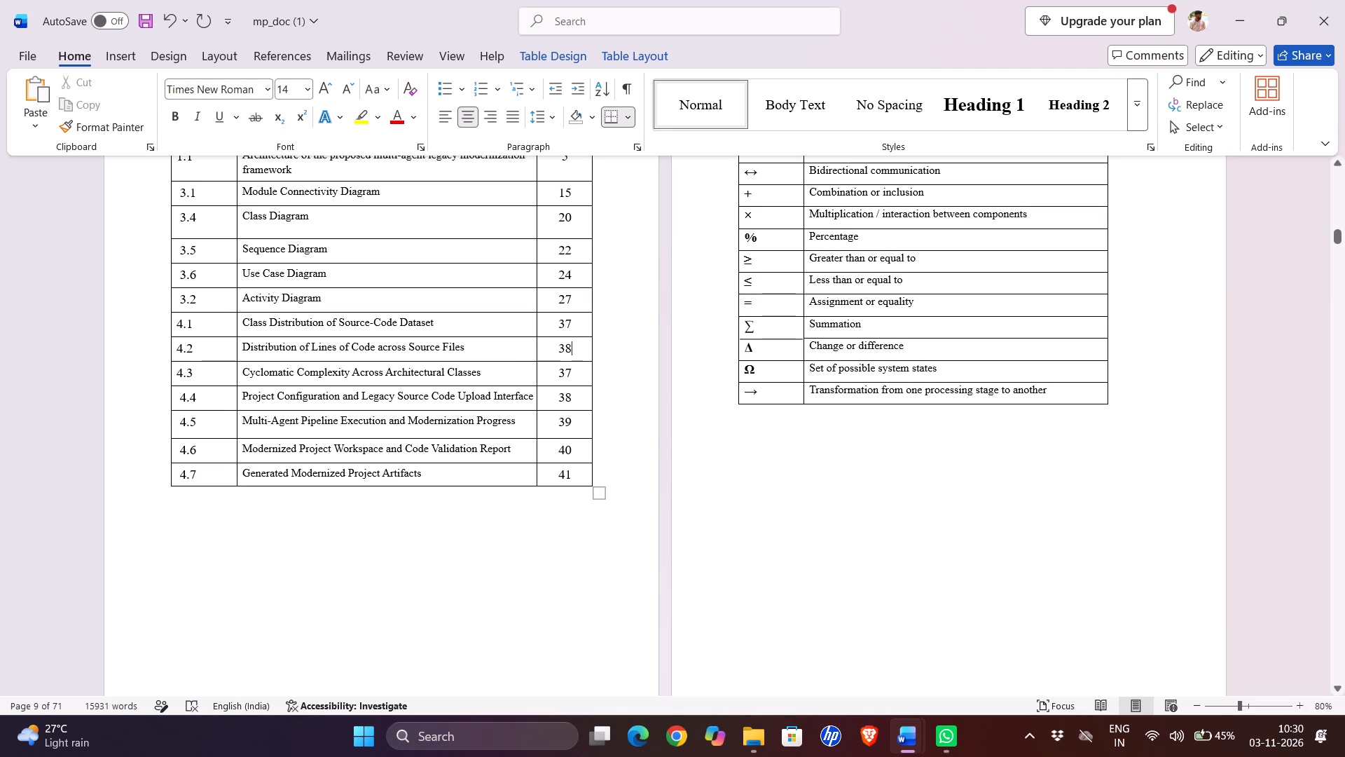
pyautogui.click(576, 376)
pyautogui.press('BackSpace')
pyautogui.press('9')
pyautogui.press('Down')
pyautogui.press('BackSpace')
pyautogui.press('BackSpace')
pyautogui.write('40')
pyautogui.press('Down')
pyautogui.press('BackSpace')
pyautogui.press('BackSpace')
pyautogui.write('41')
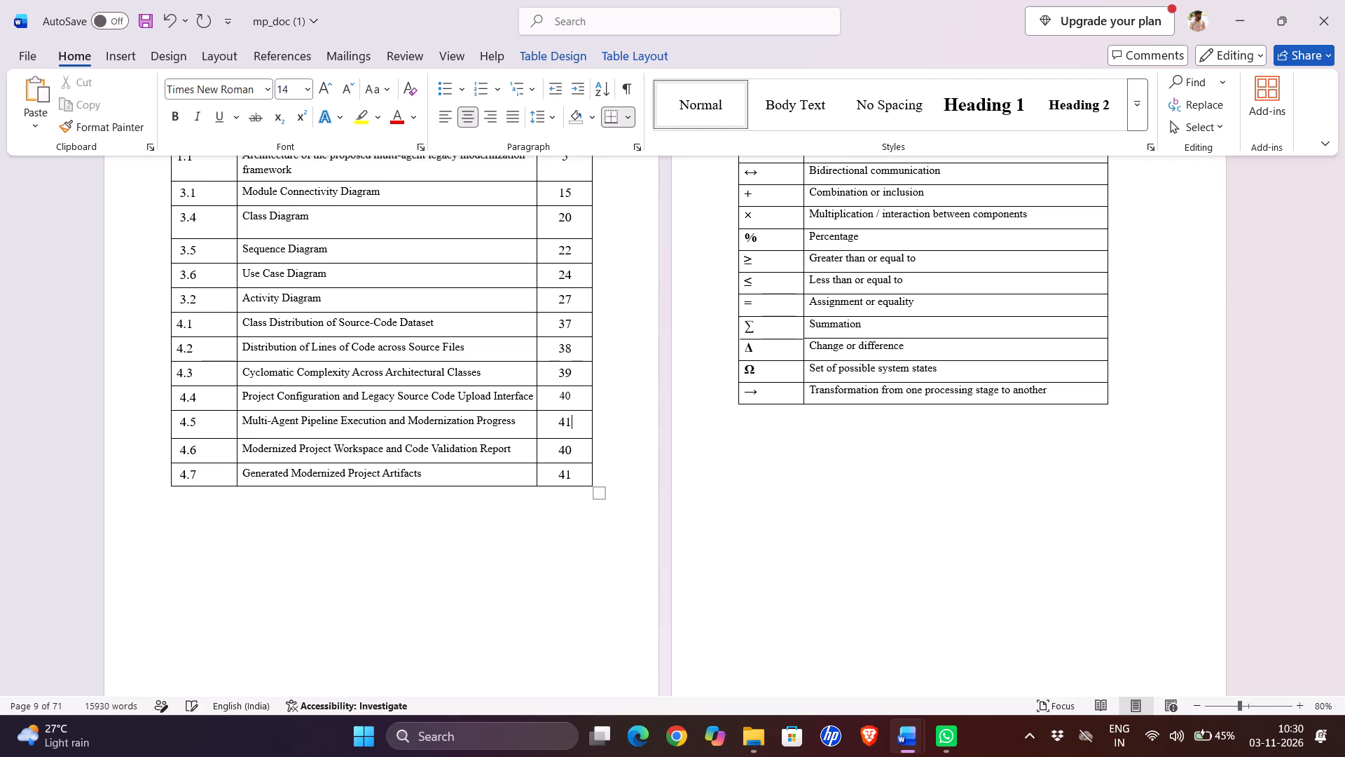
# In the LIST OF FIGURES, set the page numbers of Figures 4.6 and 4.7 to 42 and 43.
pyautogui.press('Down')
pyautogui.press('BackSpace')
pyautogui.press('2')
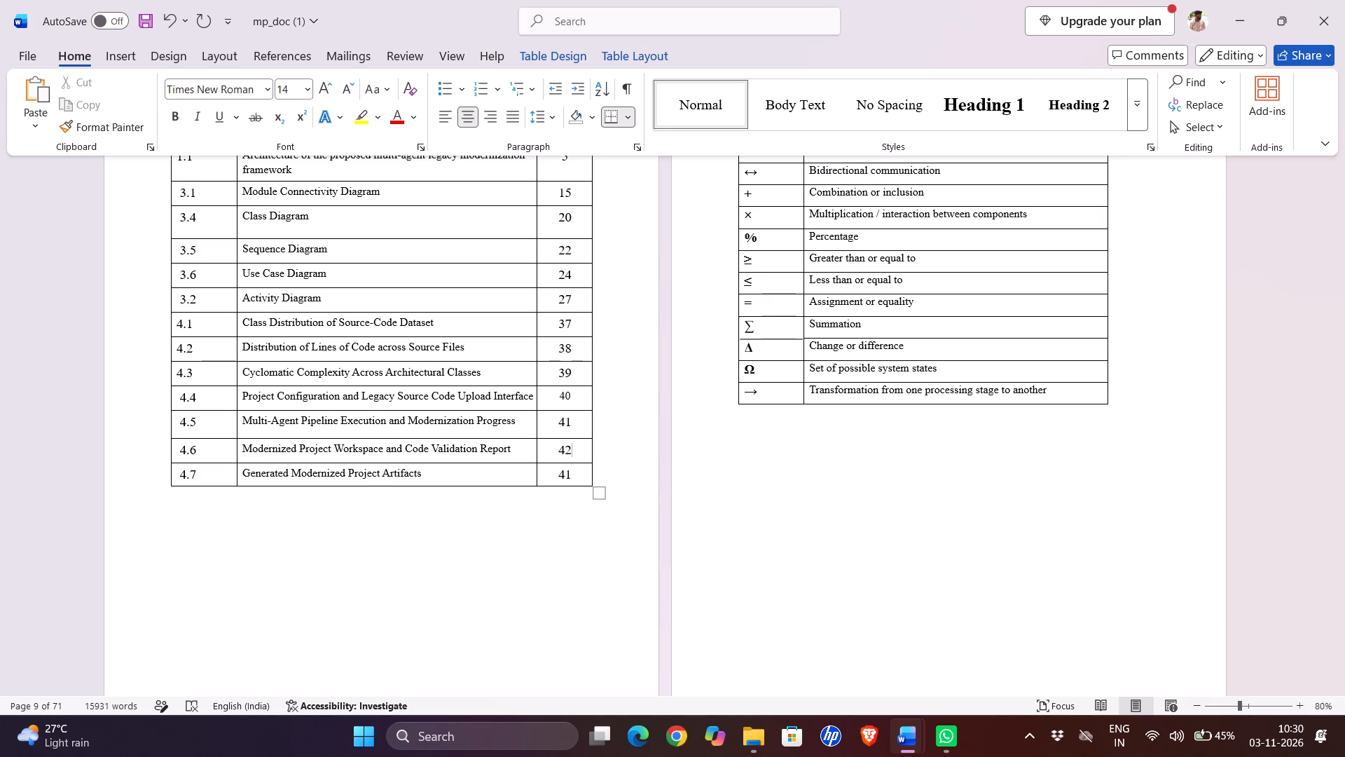
pyautogui.press('Down')
pyautogui.press('BackSpace')
pyautogui.press('3')
# Review the page numbers in the table of contents and the LIST OF TABLES.
pyautogui.scroll(2, 740, 526)
pyautogui.scroll(-4, 740, 526)
pyautogui.scroll(2, 740, 526)
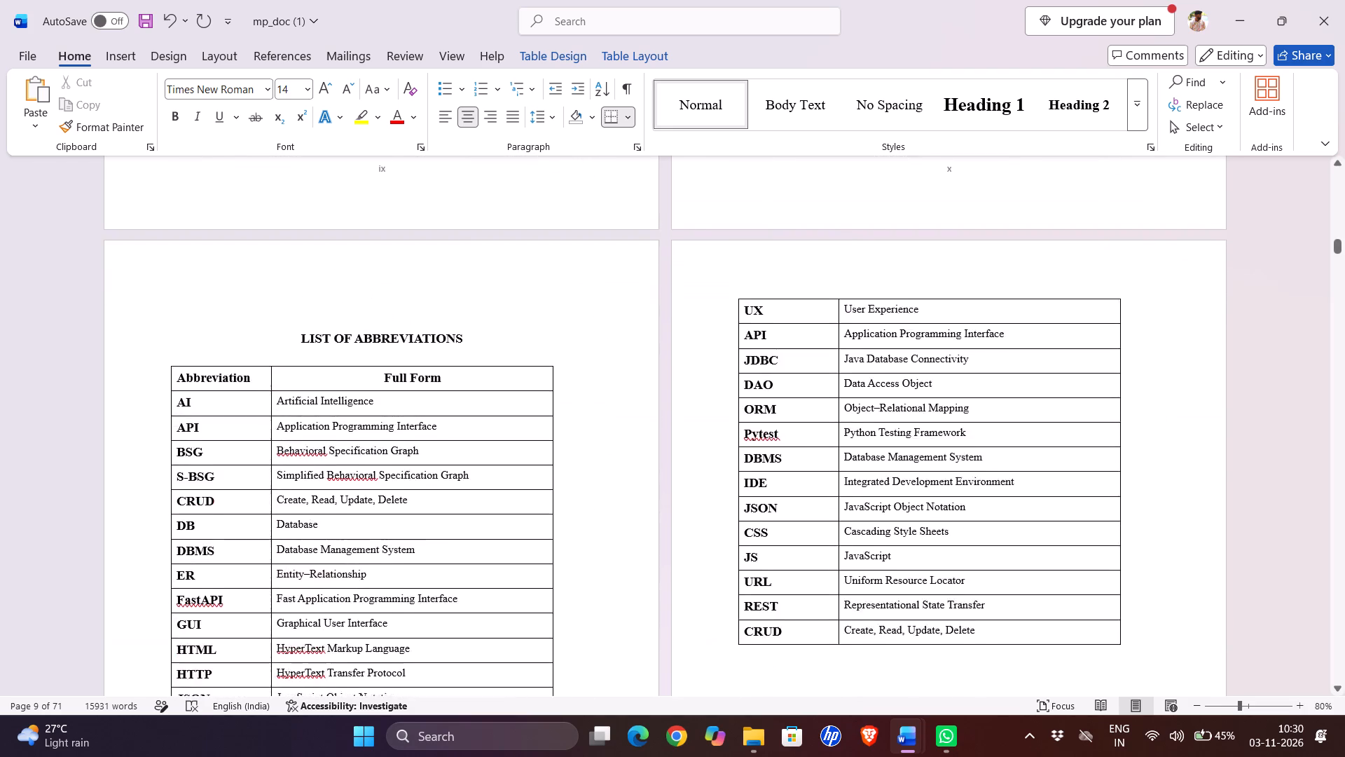
pyautogui.scroll(5, 740, 526)
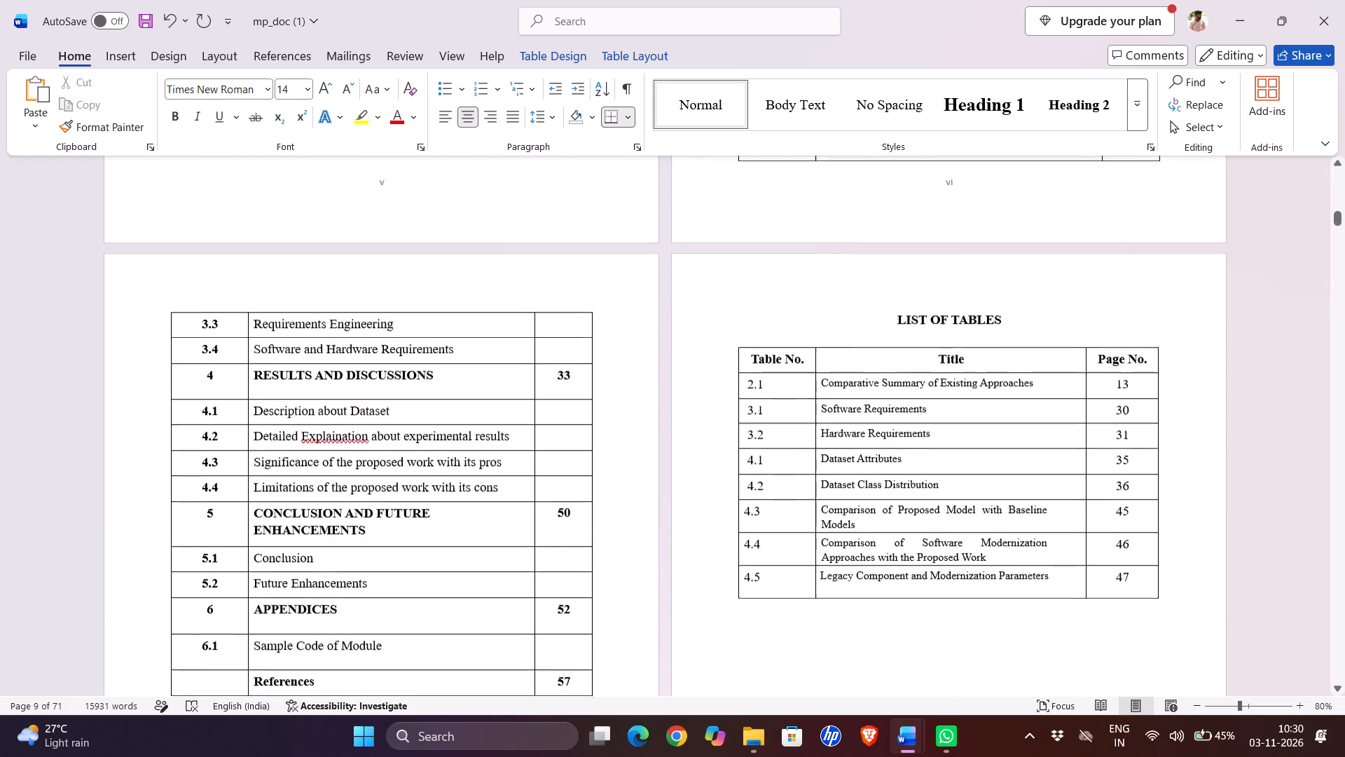
pyautogui.scroll(3, 740, 526)
pyautogui.scroll(-1, 970, 563)
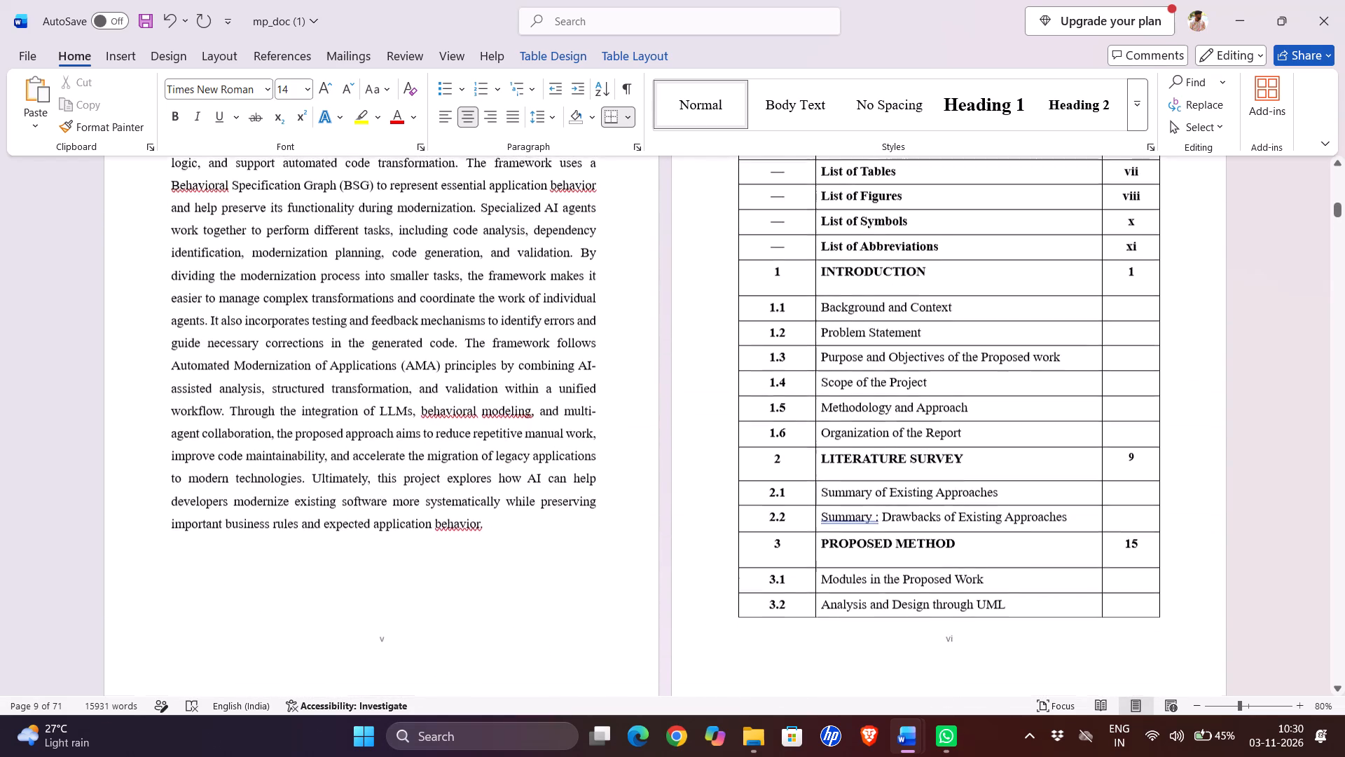
pyautogui.scroll(-4, 970, 563)
pyautogui.scroll(1, 758, 572)
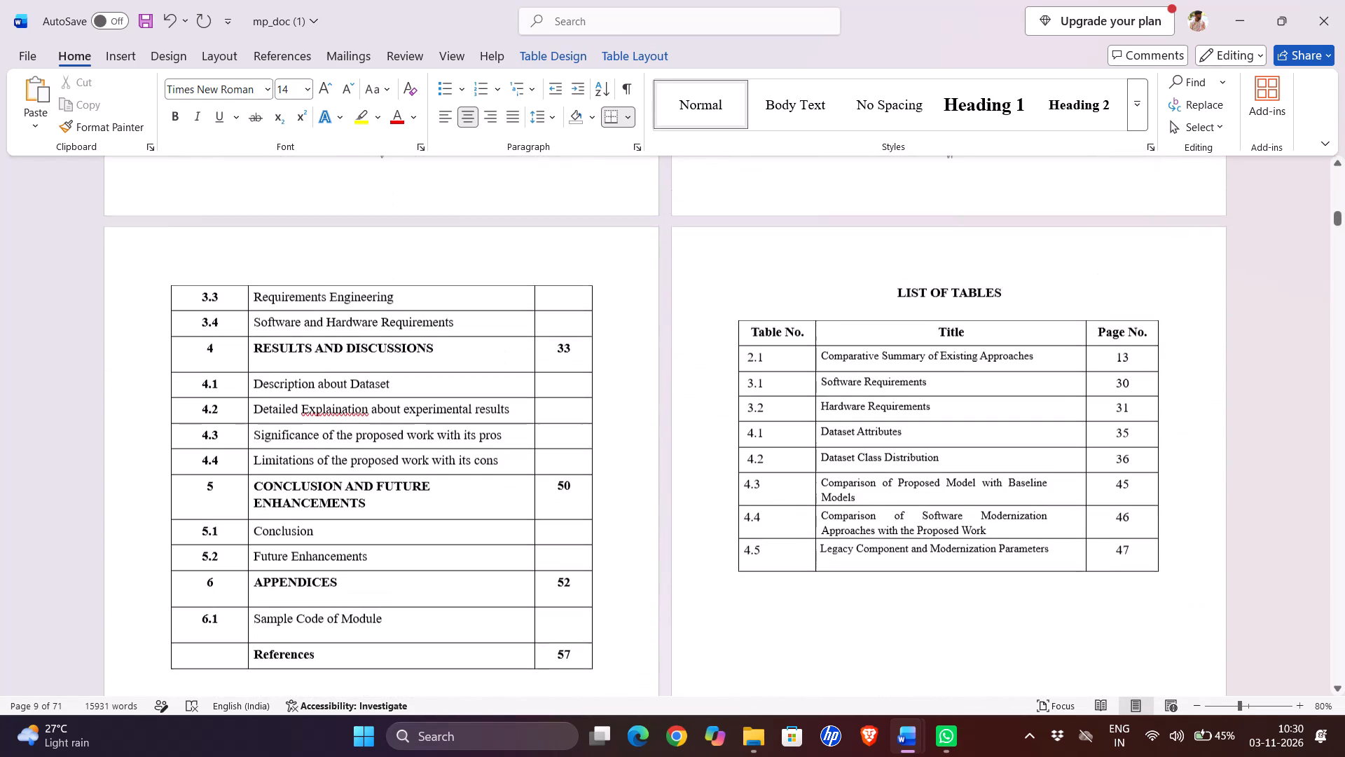
pyautogui.scroll(1, 758, 572)
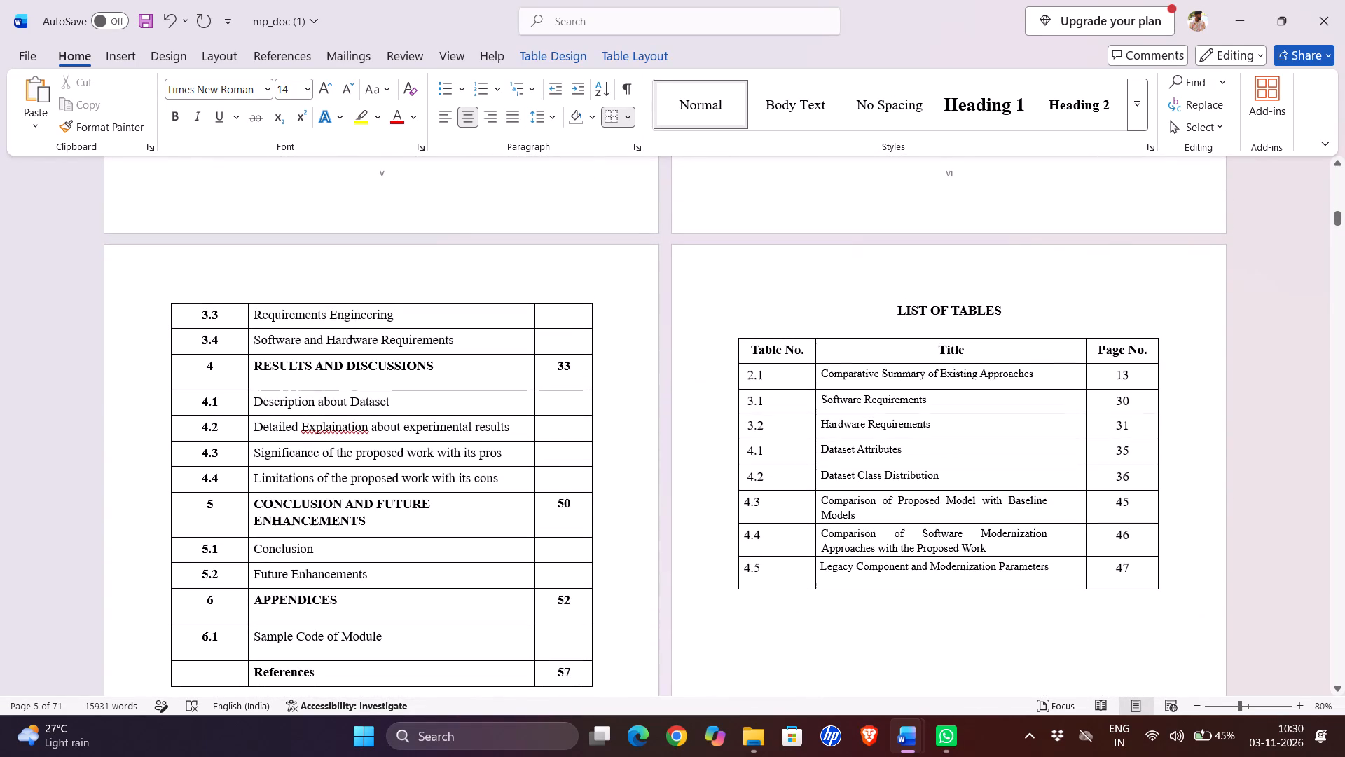
# Check the body pages of Chapter IV, including its tables, figures and section headings, against the listed page numbers.
pyautogui.scroll(-1, 672, 495)
pyautogui.scroll(-20, 672, 495)
pyautogui.scroll(-5, 672, 495)
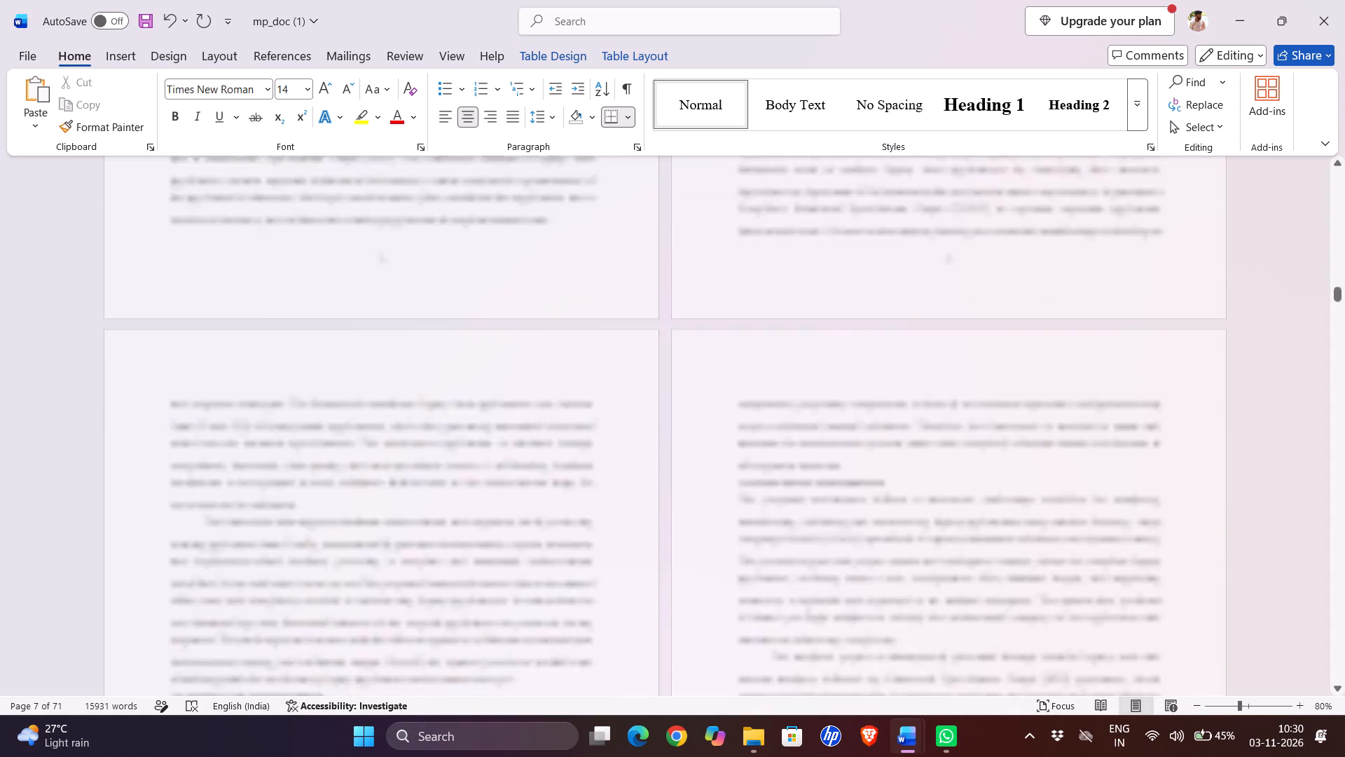
pyautogui.scroll(-20, 672, 495)
pyautogui.scroll(-8, 672, 495)
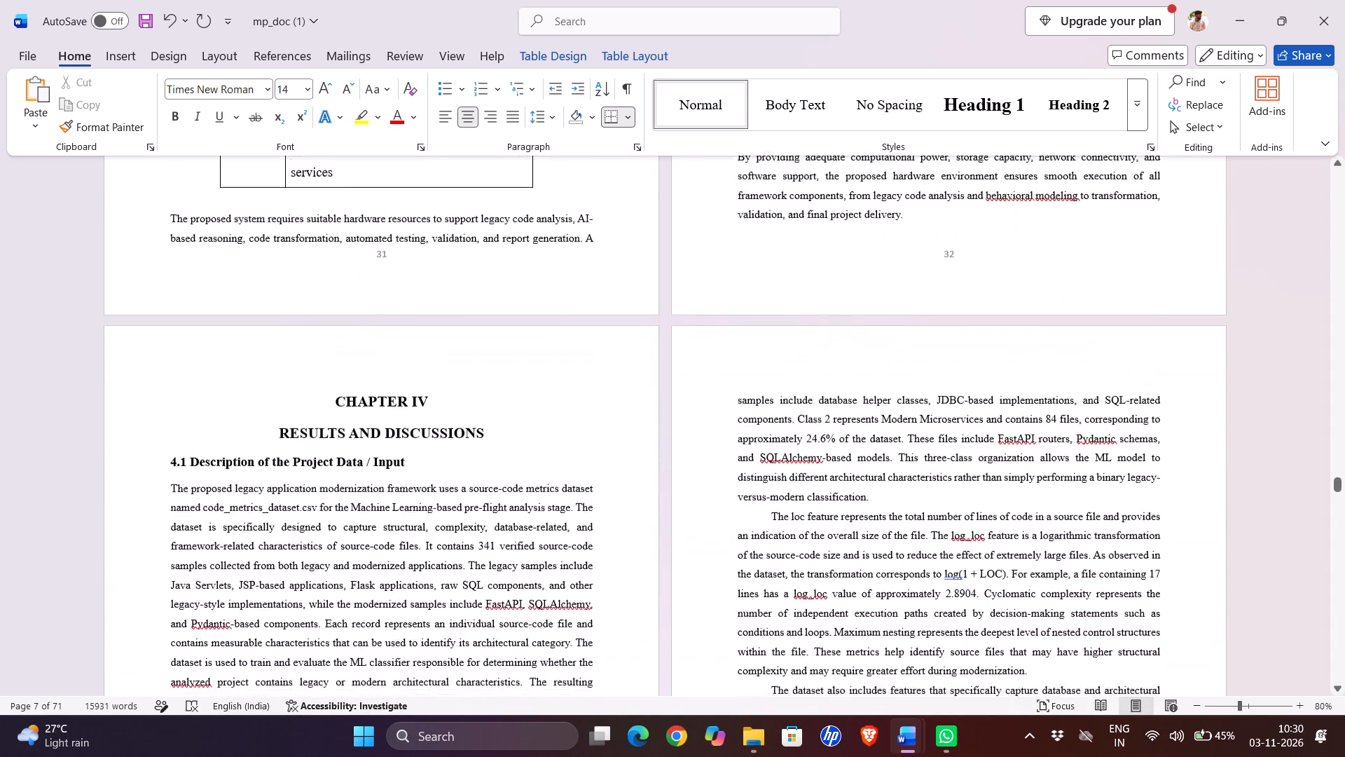
pyautogui.scroll(-1, 672, 495)
pyautogui.scroll(3, 672, 495)
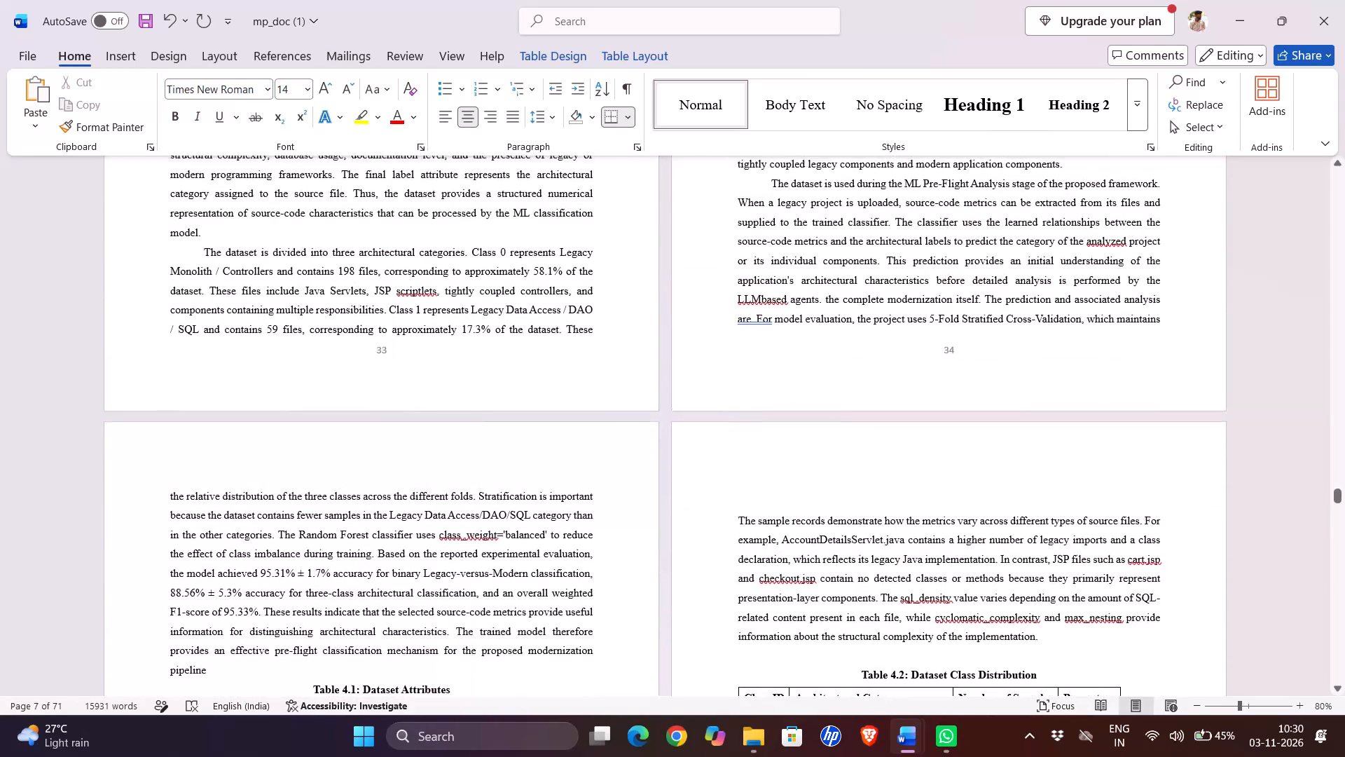
pyautogui.scroll(8, 672, 495)
pyautogui.scroll(-1, 672, 495)
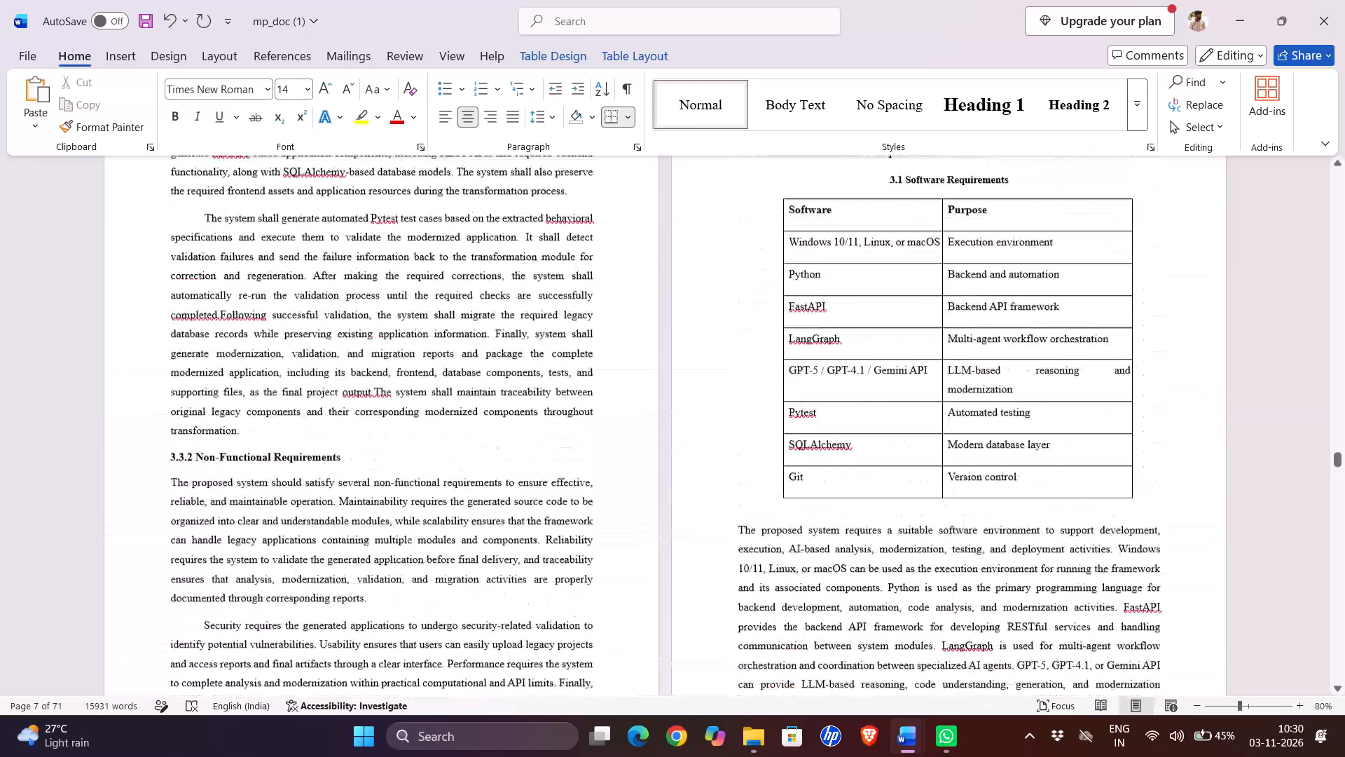
pyautogui.scroll(-8, 672, 495)
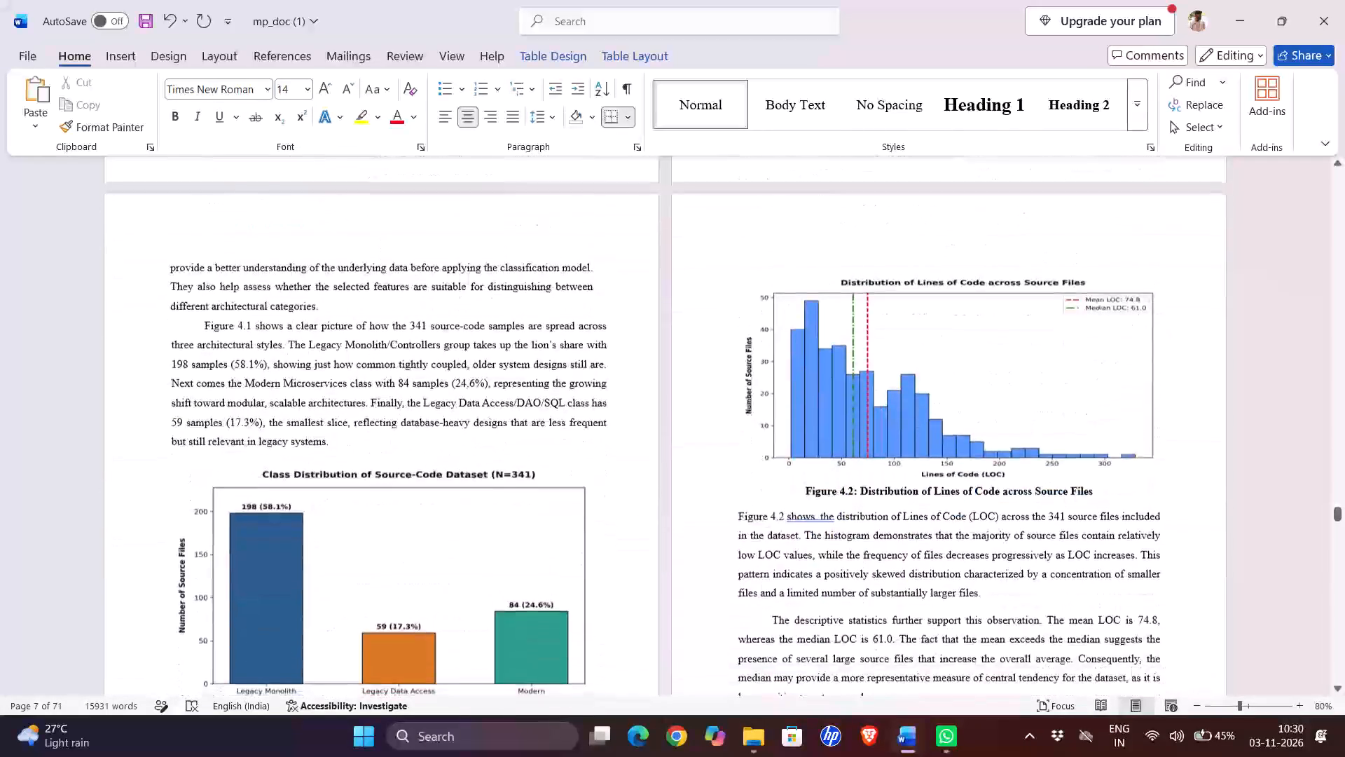
pyautogui.scroll(-6, 672, 495)
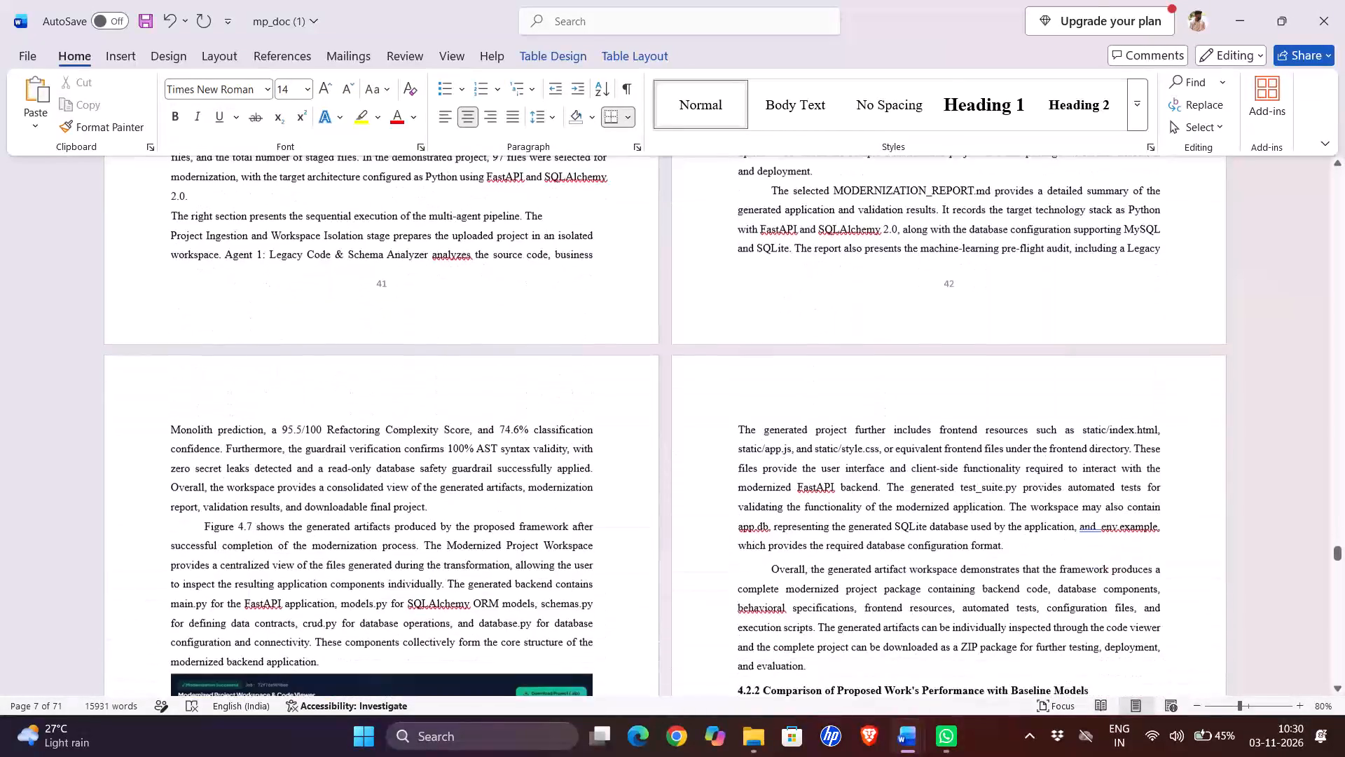
pyautogui.scroll(-7, 672, 495)
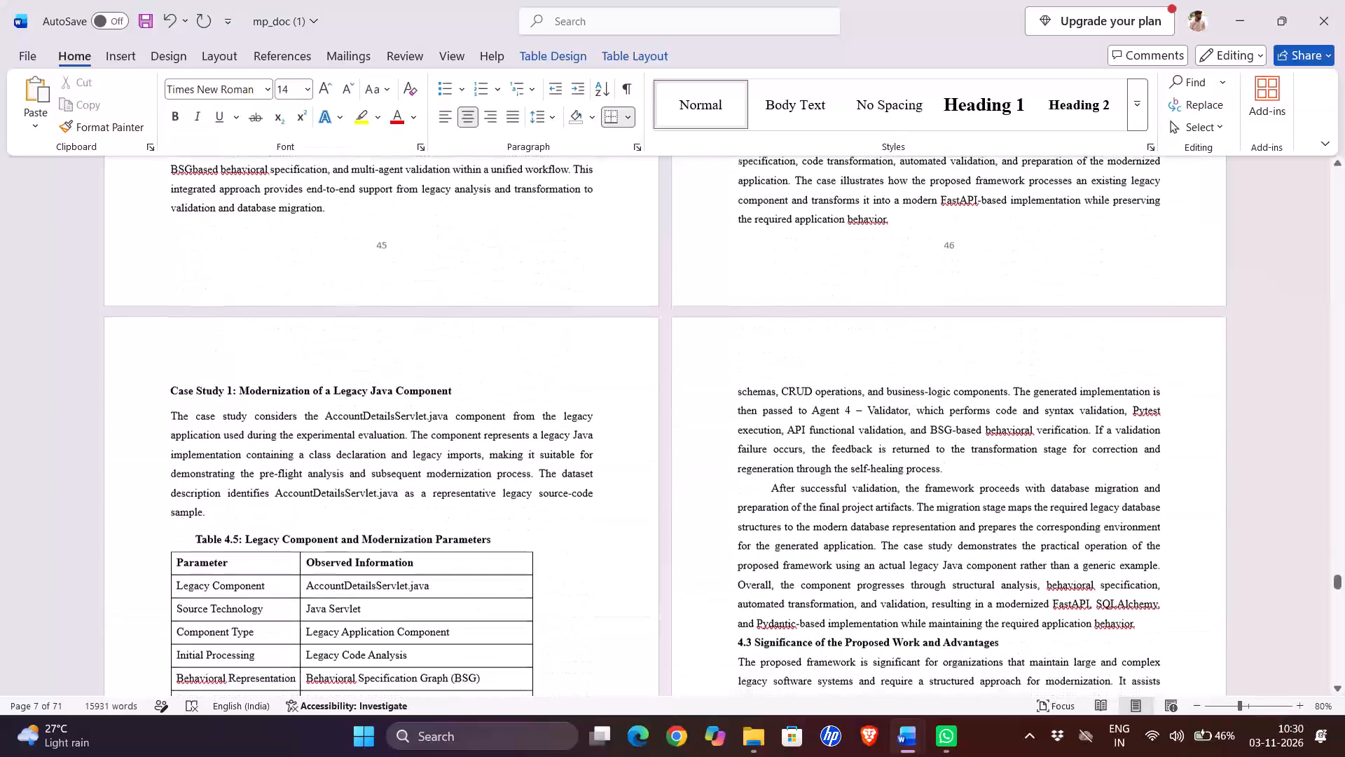
pyautogui.scroll(-3, 672, 495)
pyautogui.scroll(20, 672, 495)
pyautogui.scroll(5, 672, 495)
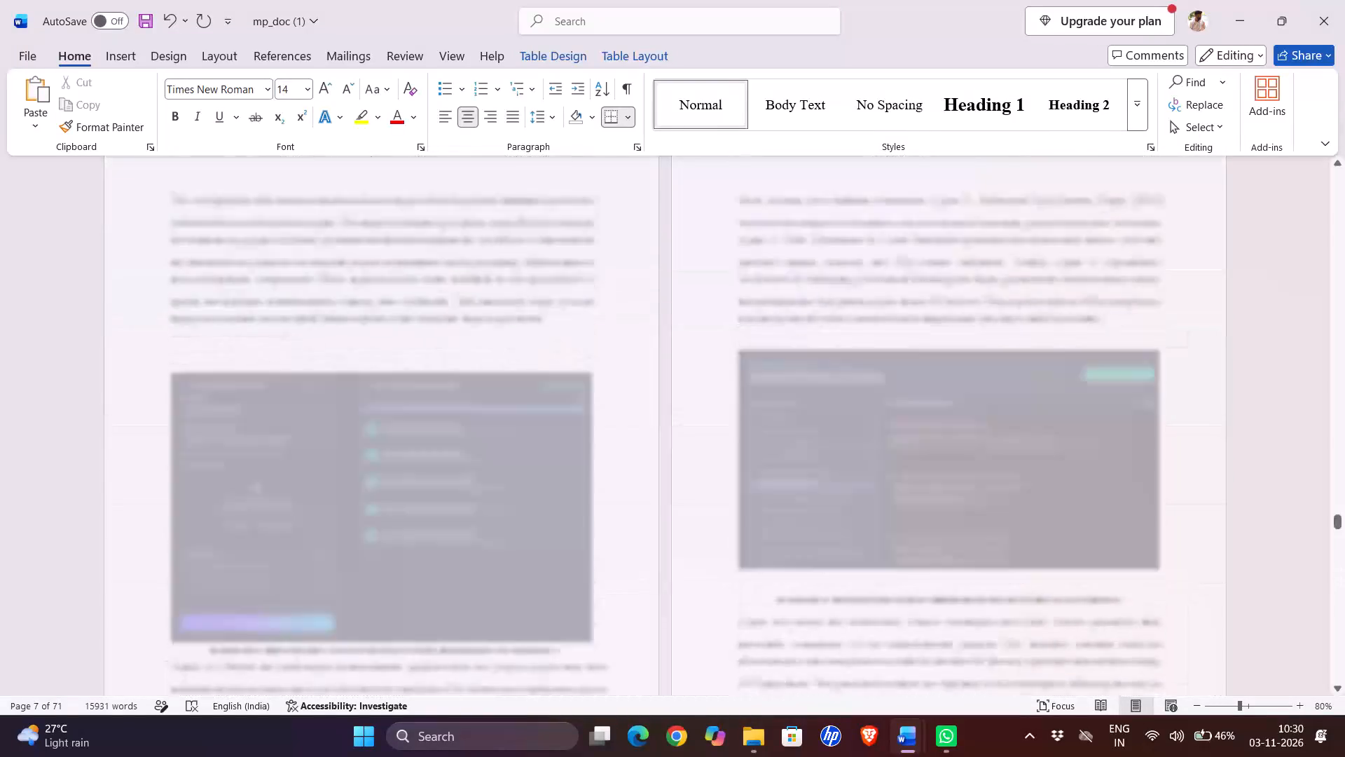
# Recheck the table of contents entries against the body pages through the Appendices and References.
pyautogui.scroll(20, 672, 495)
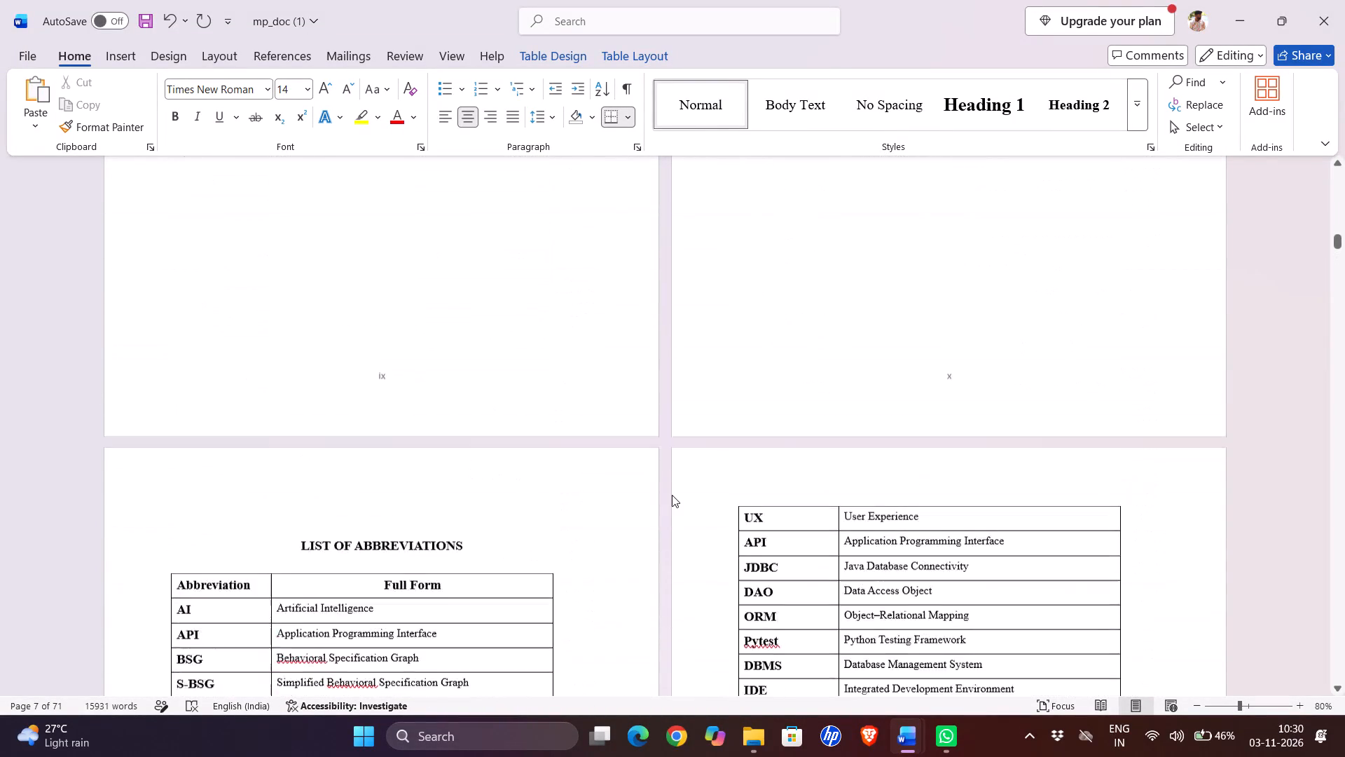
pyautogui.scroll(6, 672, 495)
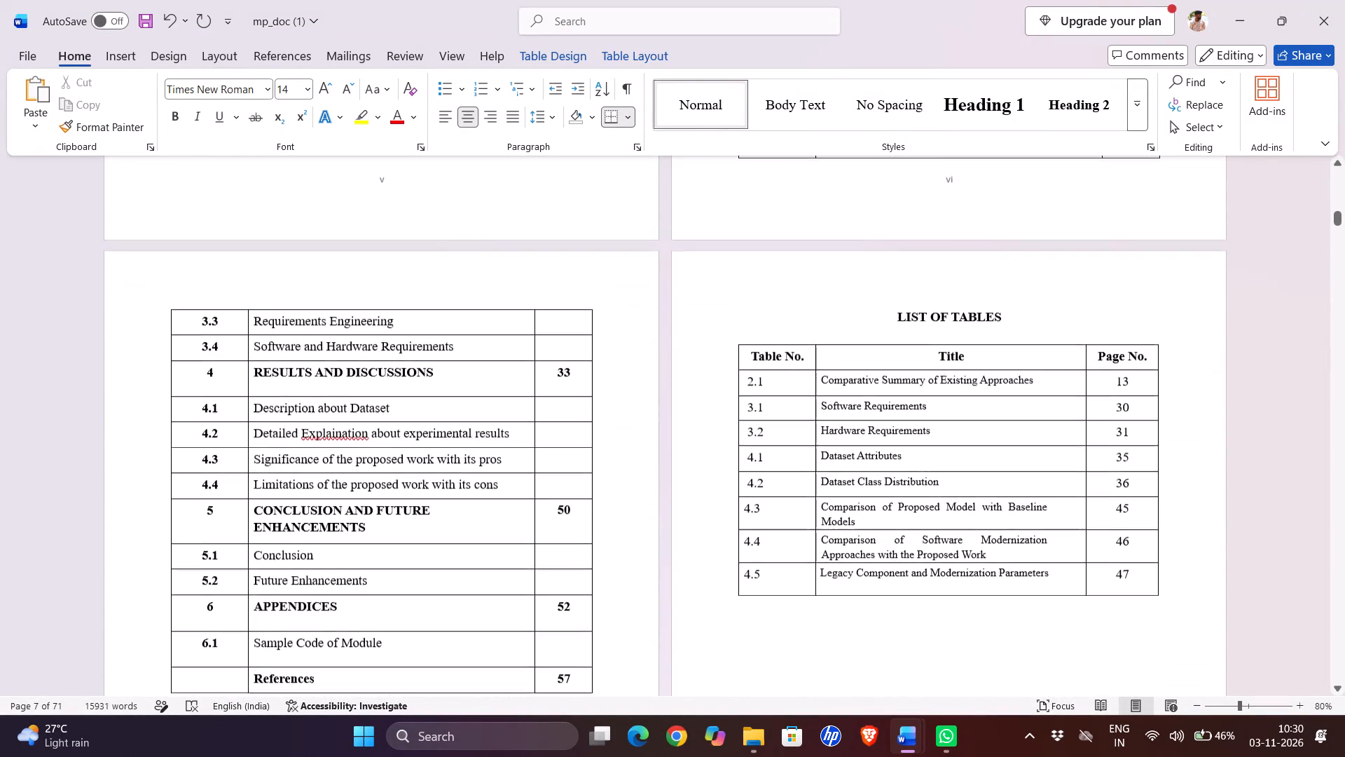
pyautogui.scroll(-14, 672, 495)
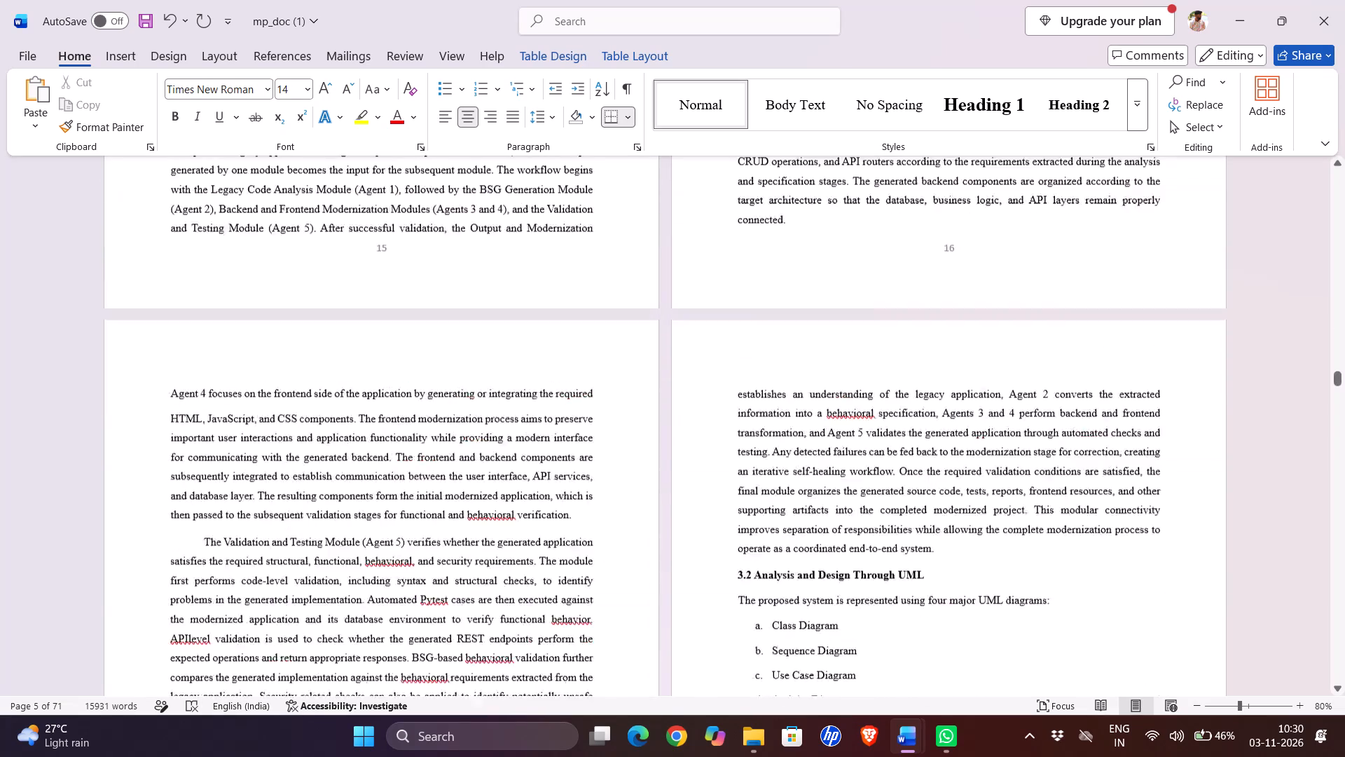
pyautogui.scroll(-20, 672, 495)
pyautogui.scroll(-6, 672, 495)
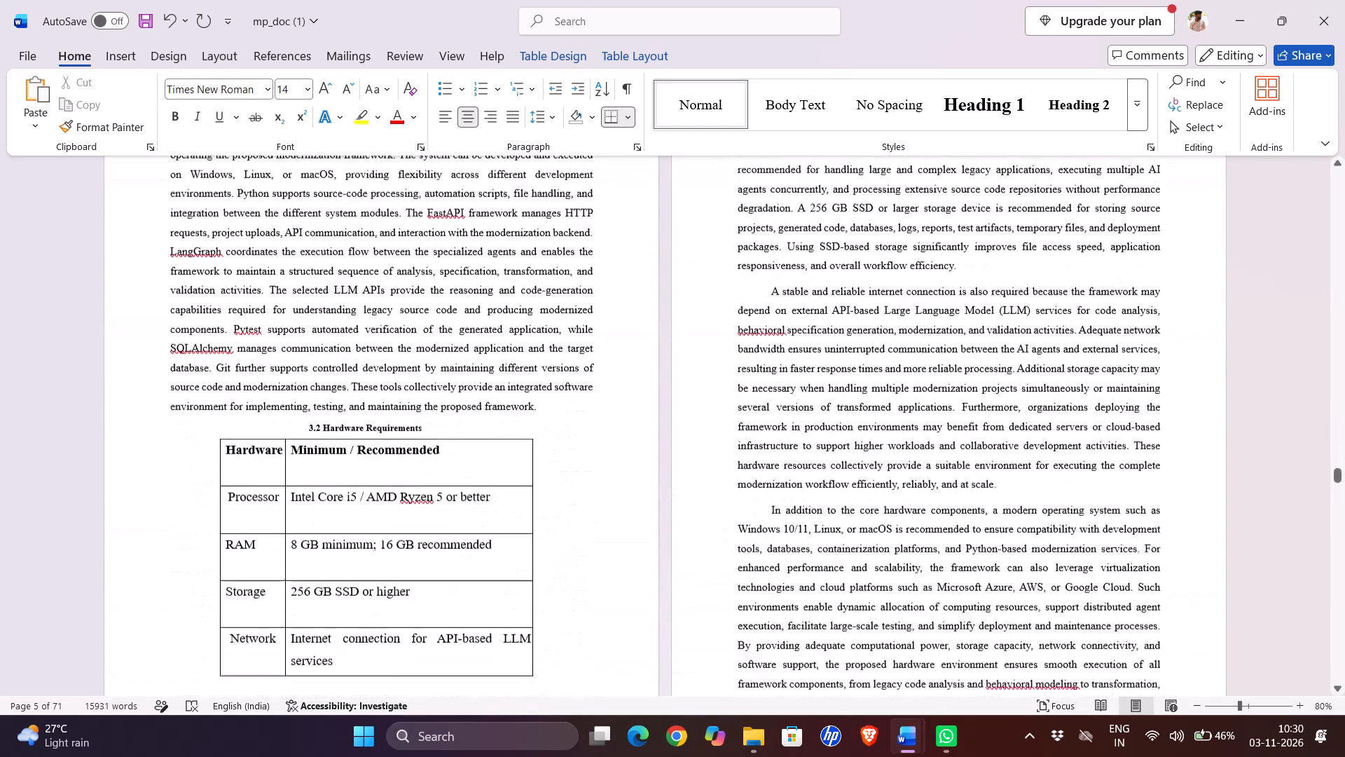
pyautogui.scroll(-14, 672, 495)
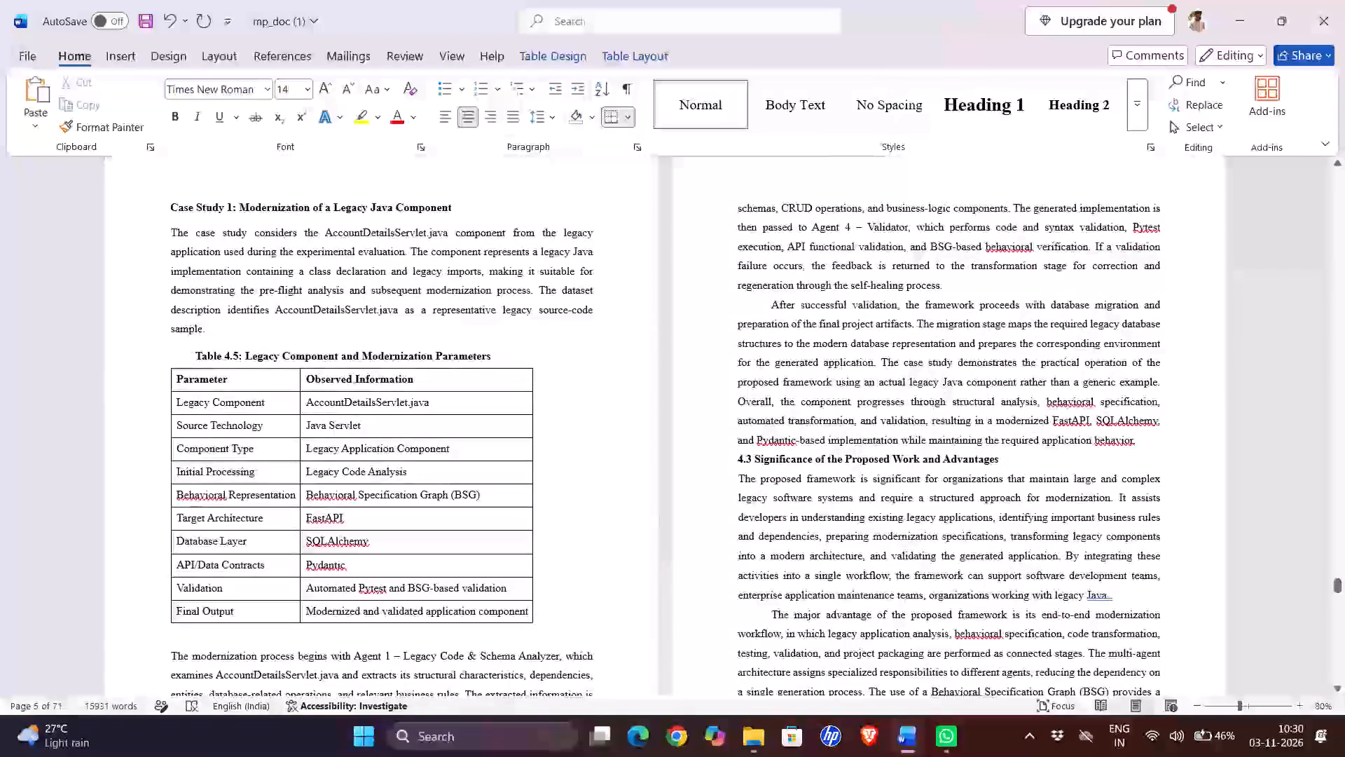
pyautogui.scroll(-9, 672, 495)
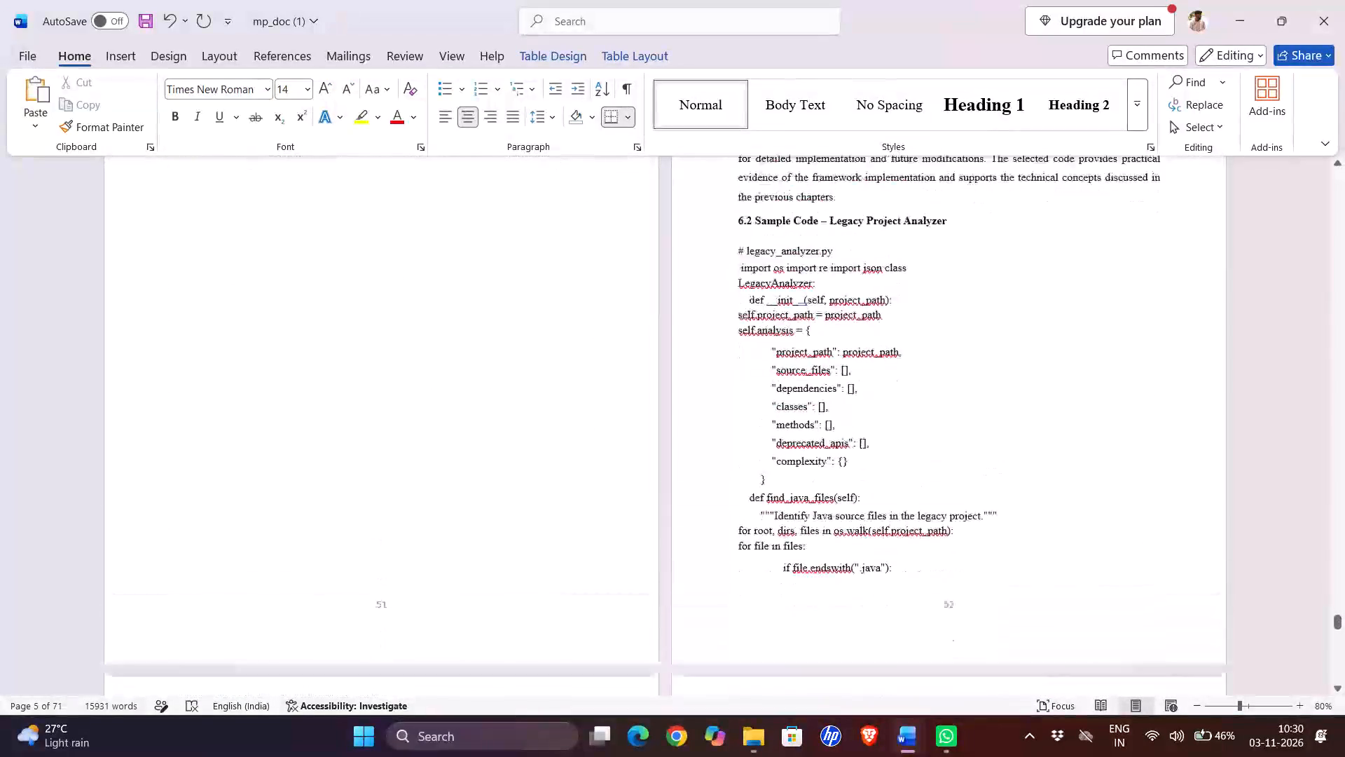
pyautogui.scroll(-7, 672, 495)
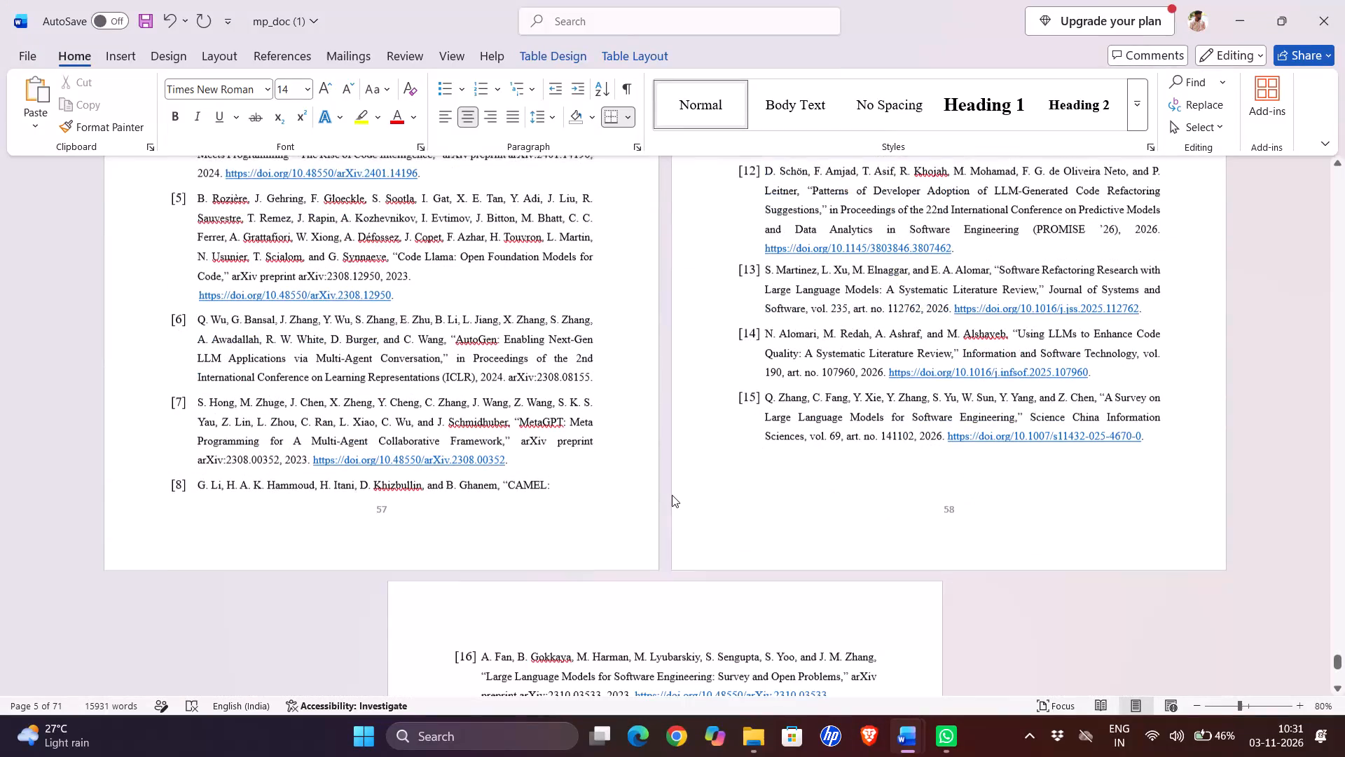
pyautogui.scroll(-2, 672, 495)
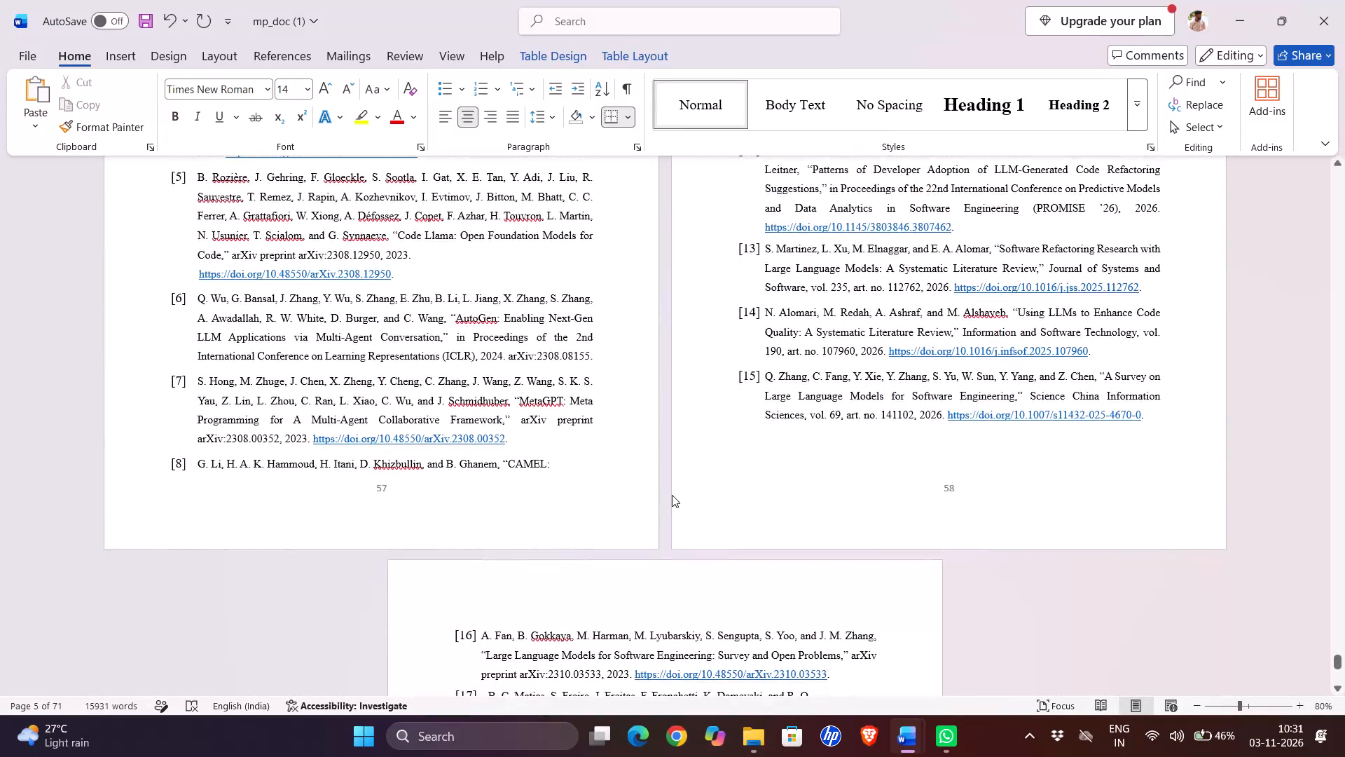
# Save the report.
pyautogui.hotkey('ctrl', 's')
pyautogui.hotkey('ctrl', 's')
pyautogui.hotkey('ctrl', 's')
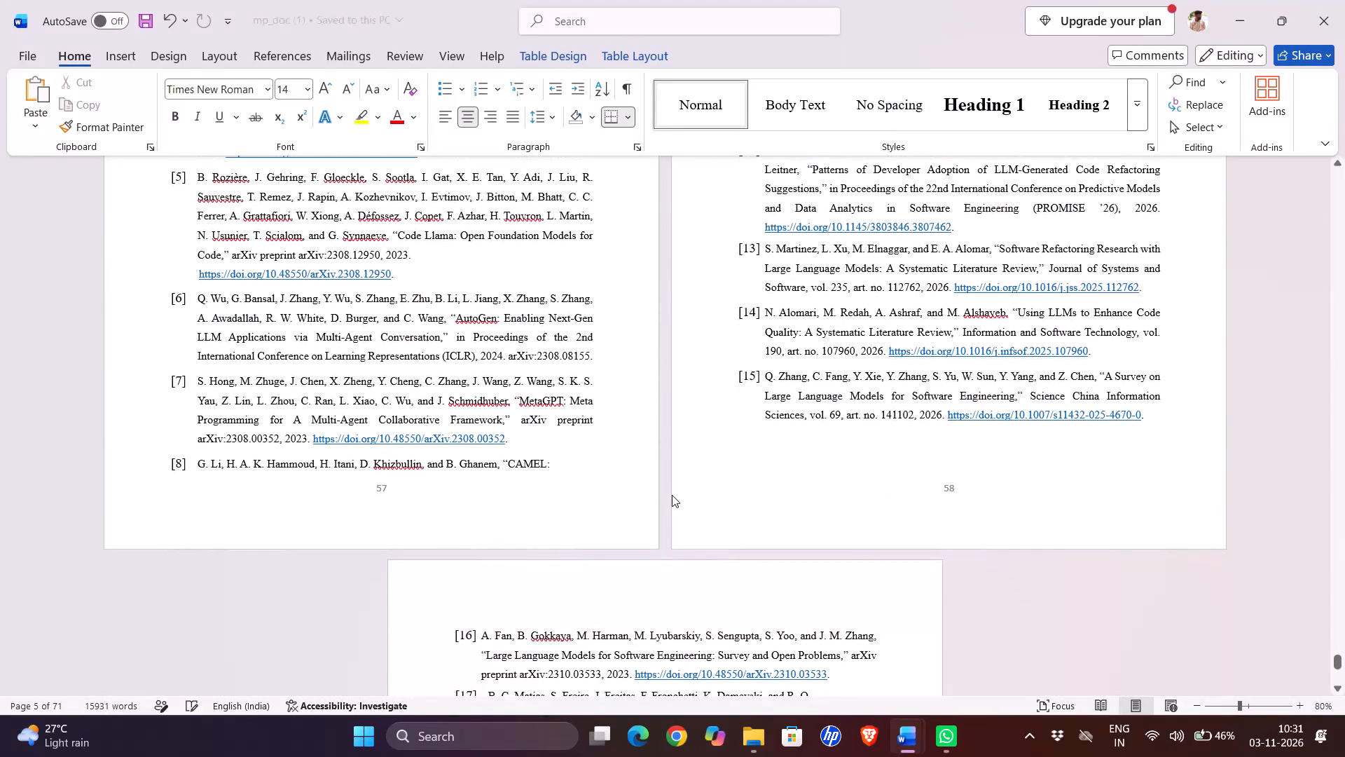
# Widen the Results / Evaluation column of Table 2.1 past the text margin, enough to fit "Code-generation tasks" on one line.
pyautogui.scroll(19, 672, 495)
pyautogui.scroll(2, 672, 495)
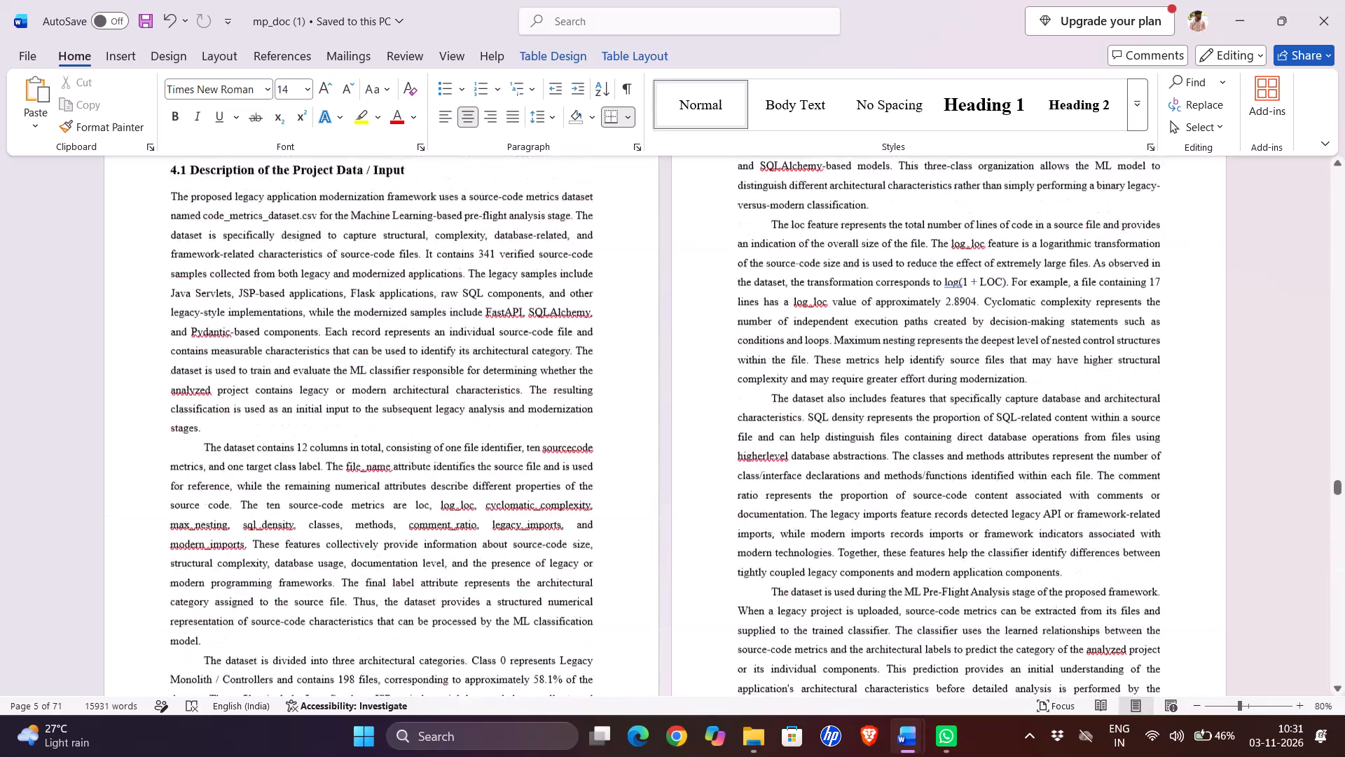
pyautogui.scroll(11, 672, 495)
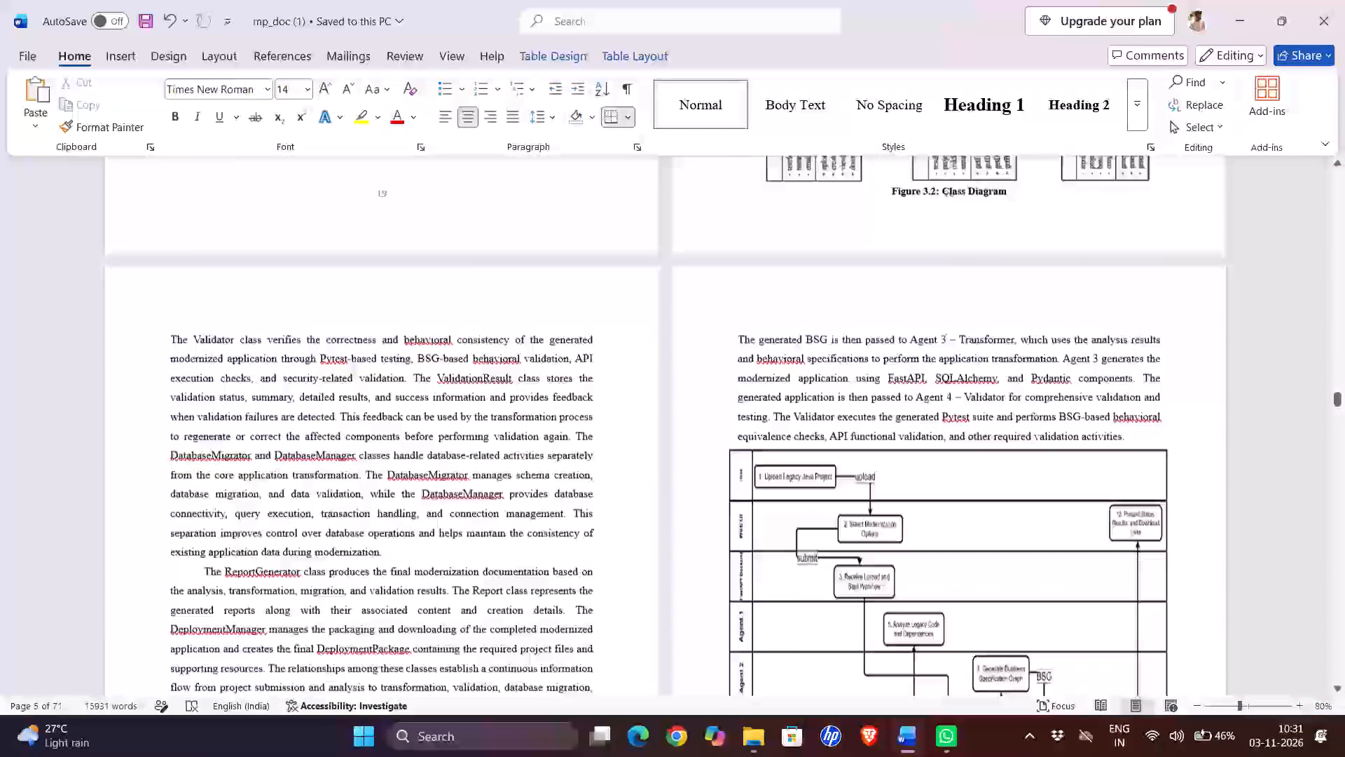
pyautogui.scroll(6, 672, 495)
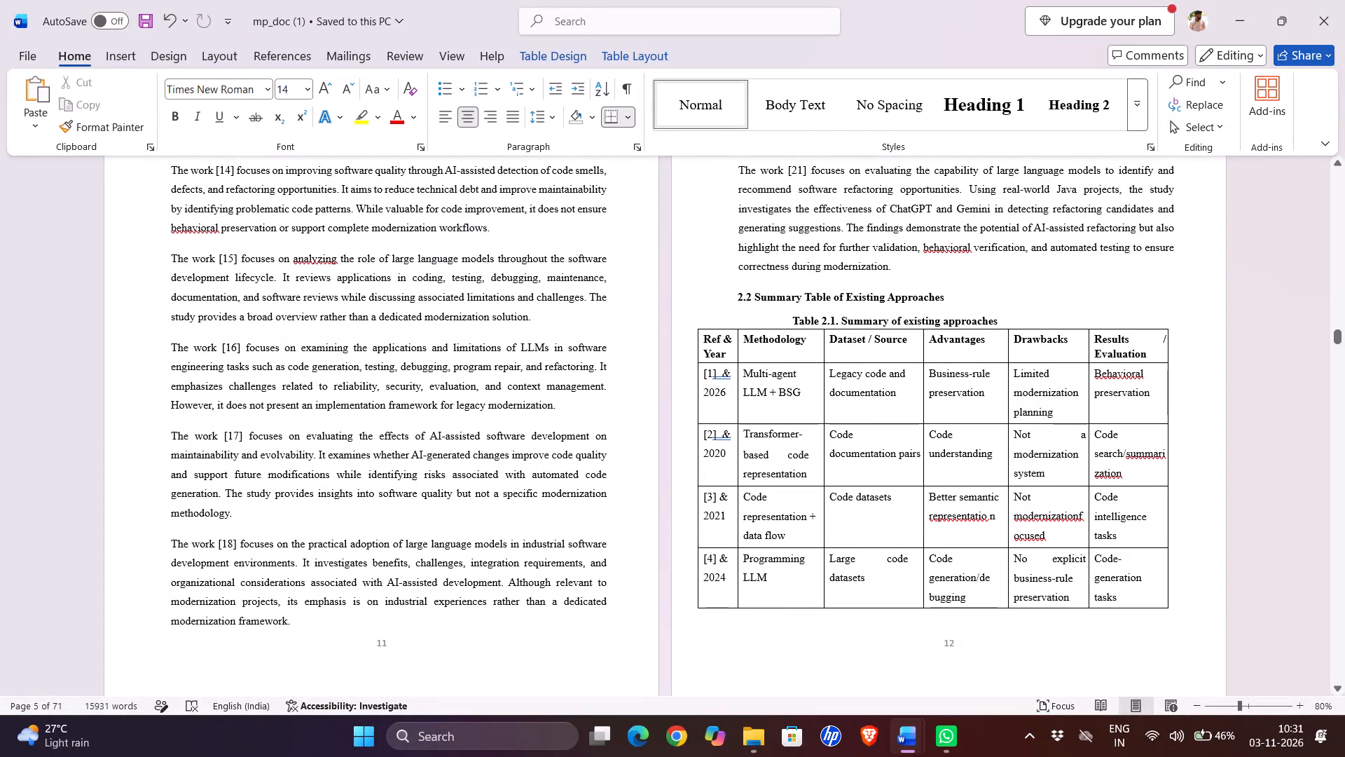
pyautogui.moveTo(1168, 442); pyautogui.dragTo(1196, 441)
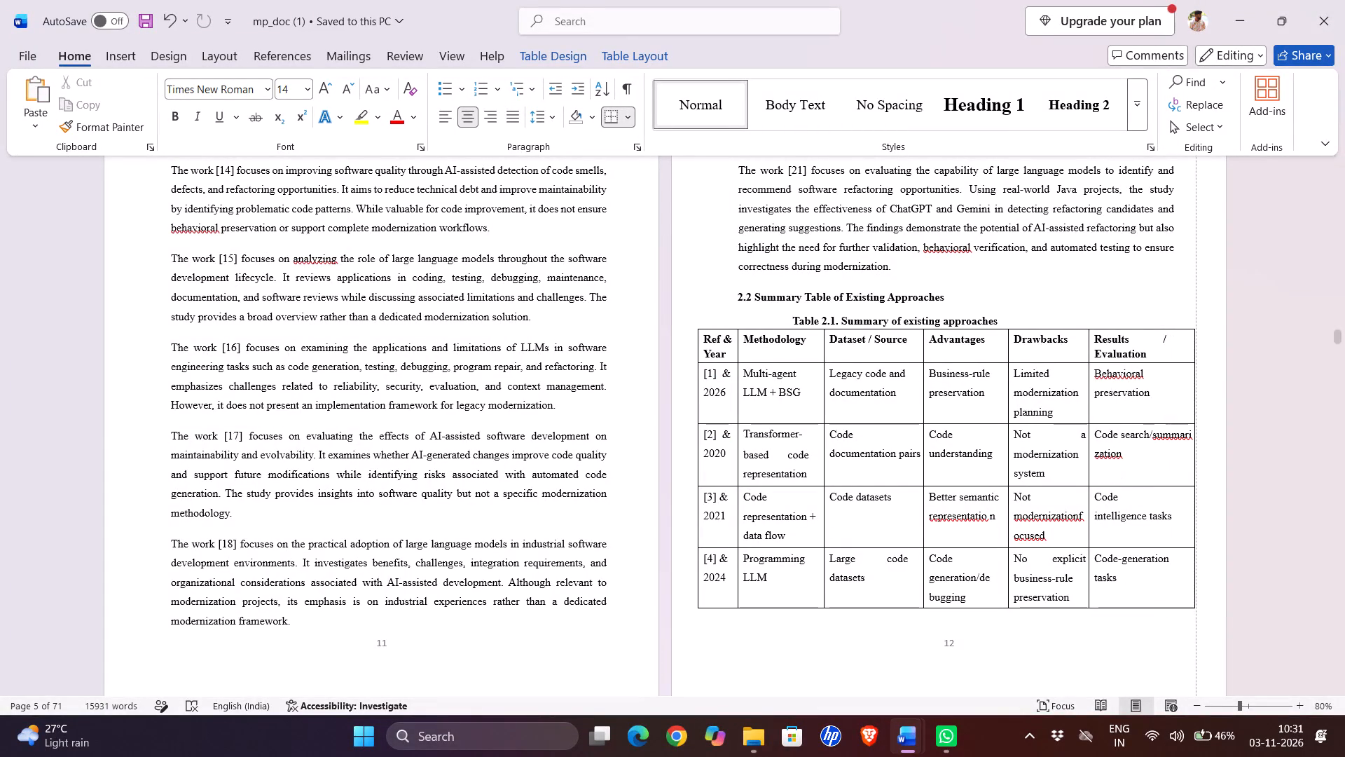
pyautogui.moveTo(1196, 441); pyautogui.dragTo(1201, 441)
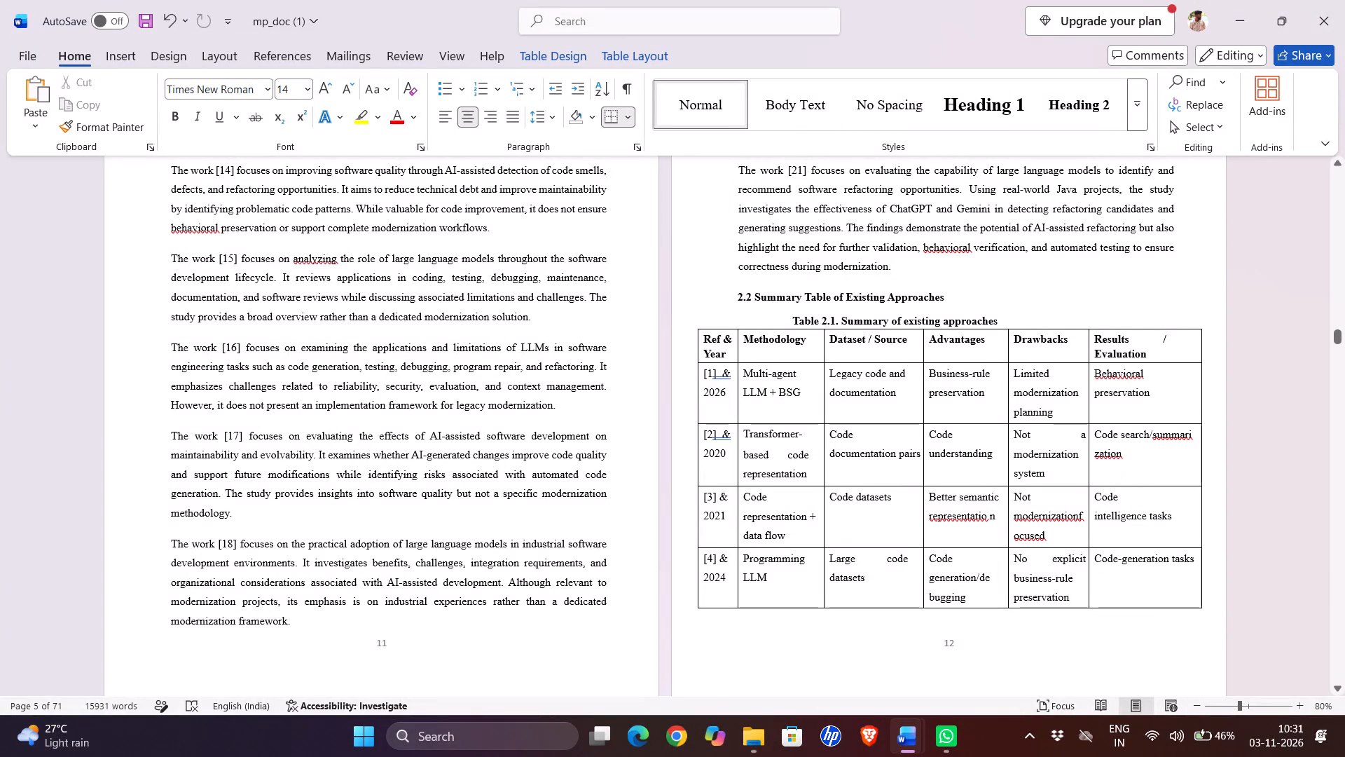
pyautogui.moveTo(1201, 442); pyautogui.dragTo(1208, 442)
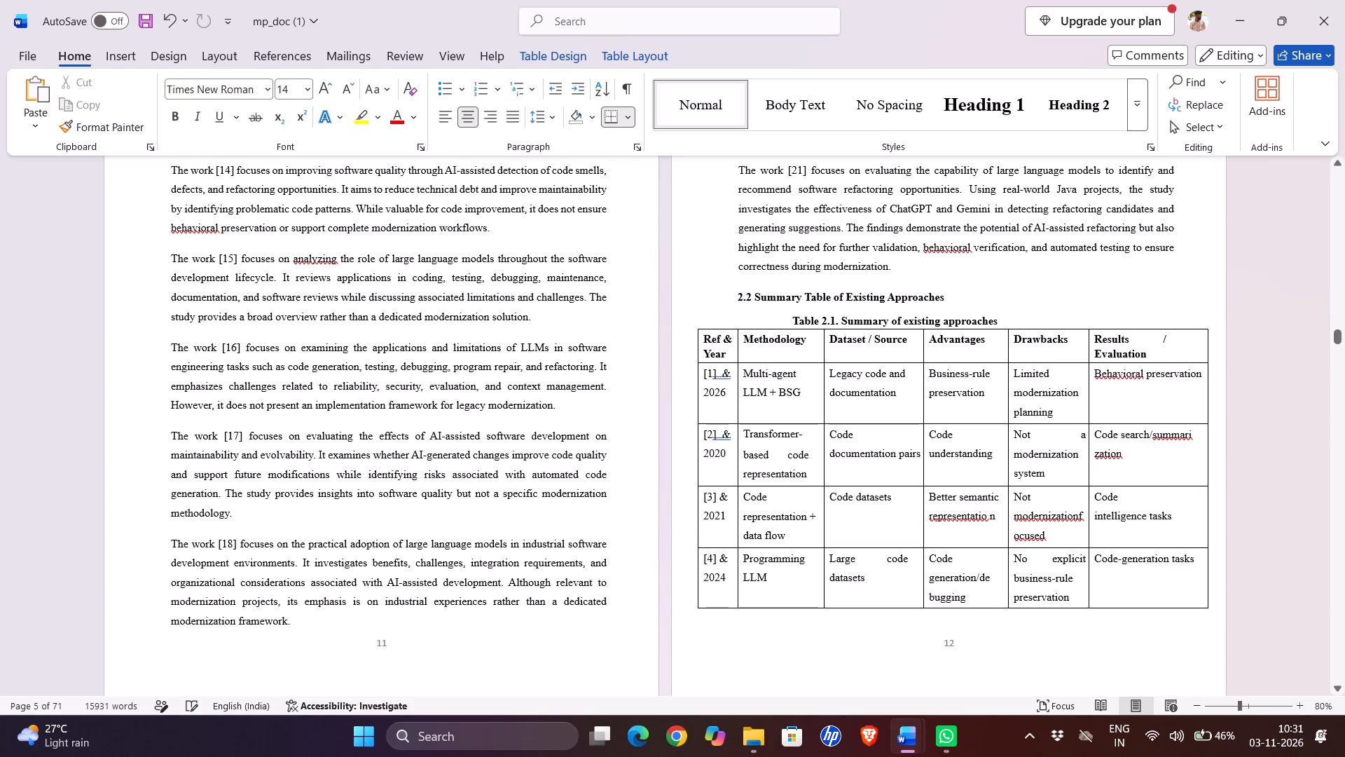
pyautogui.click(1312, 451)
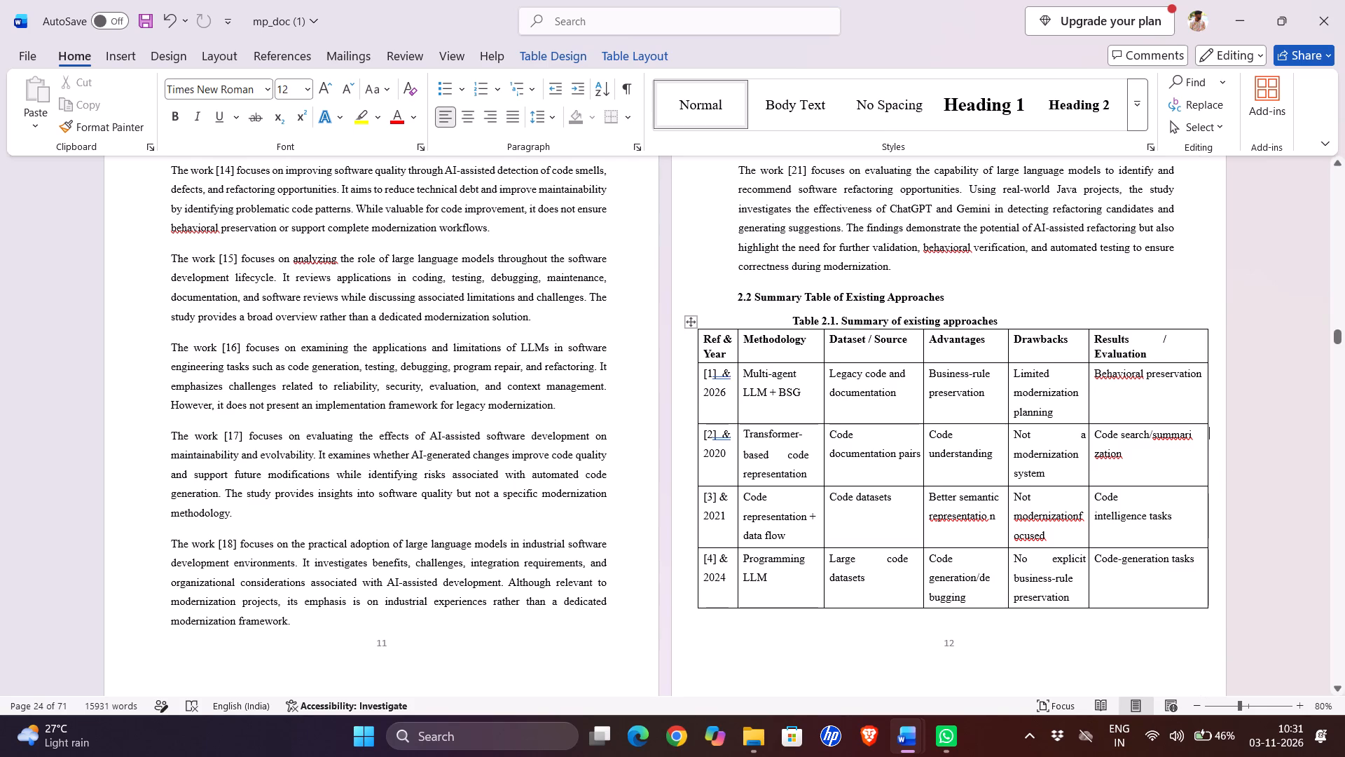
pyautogui.click(1208, 458)
pyautogui.click(1243, 465)
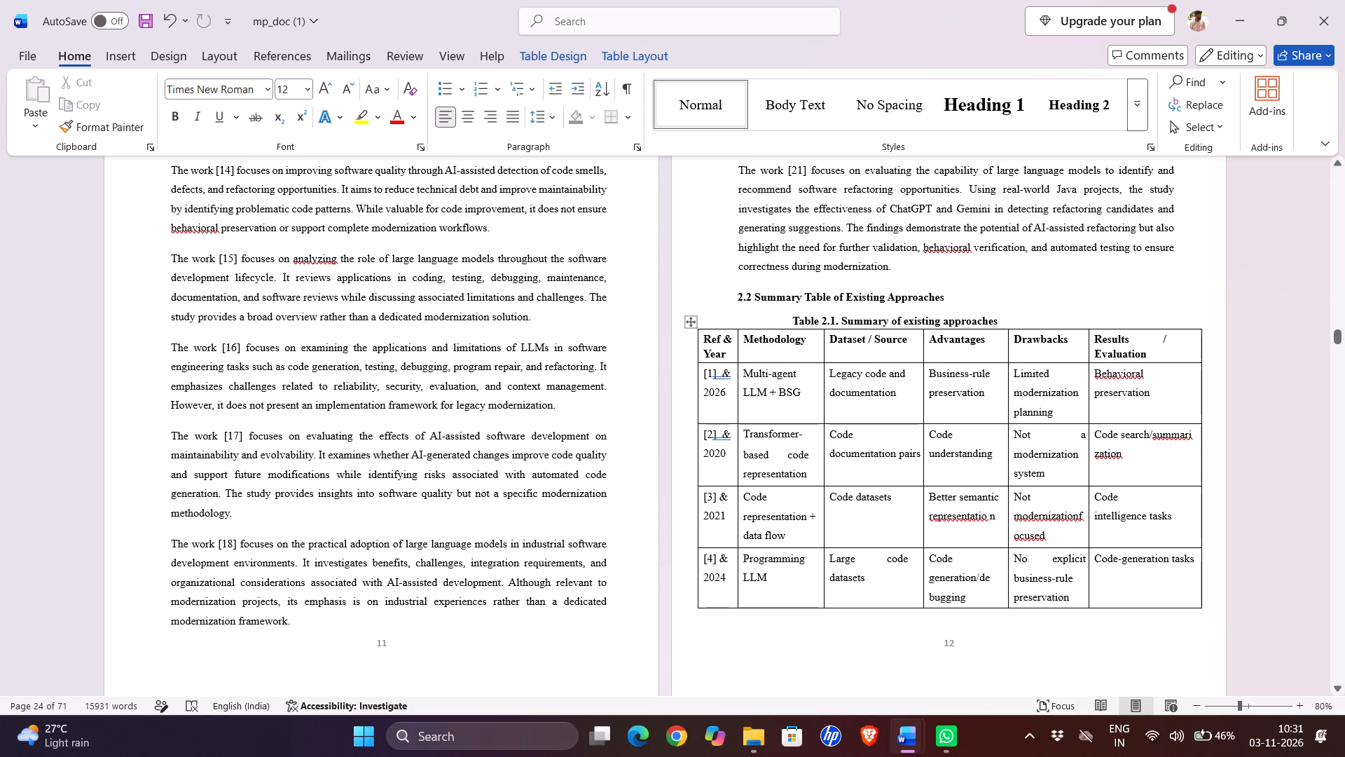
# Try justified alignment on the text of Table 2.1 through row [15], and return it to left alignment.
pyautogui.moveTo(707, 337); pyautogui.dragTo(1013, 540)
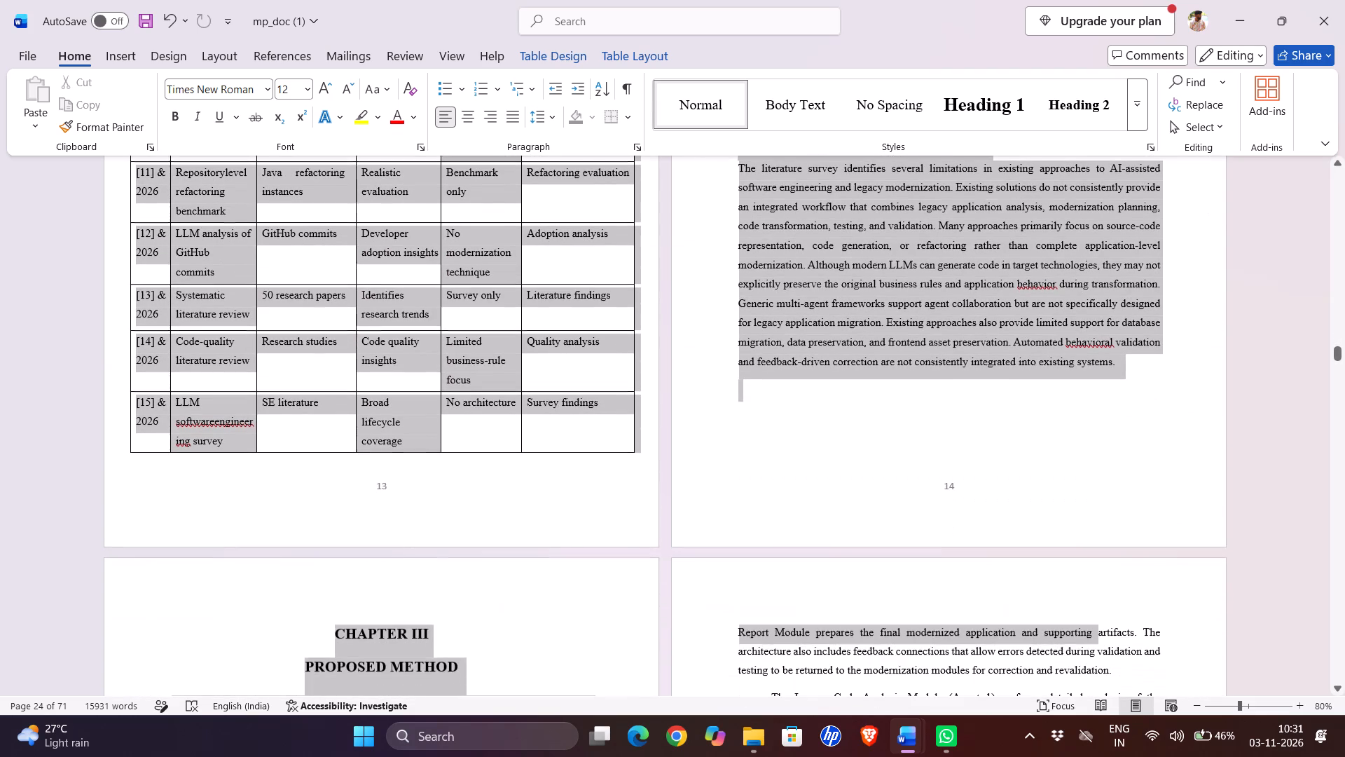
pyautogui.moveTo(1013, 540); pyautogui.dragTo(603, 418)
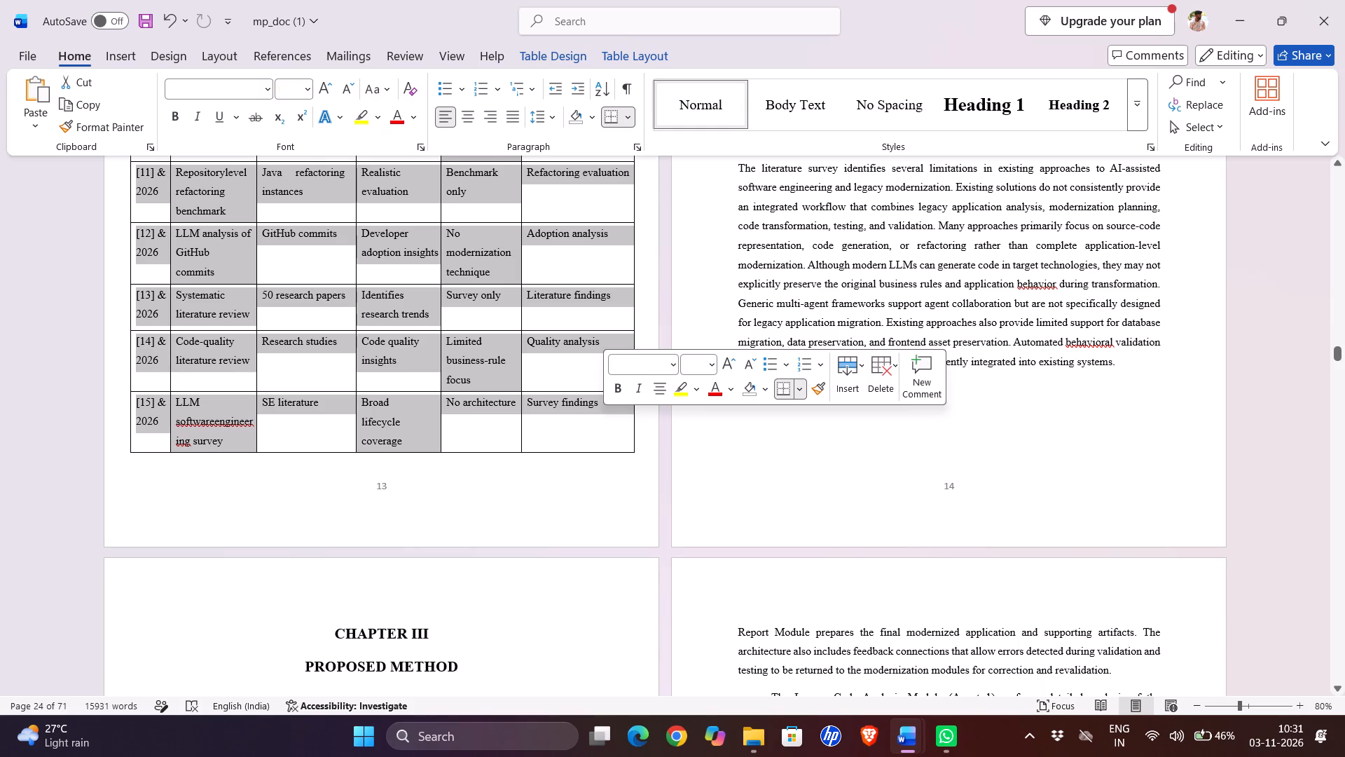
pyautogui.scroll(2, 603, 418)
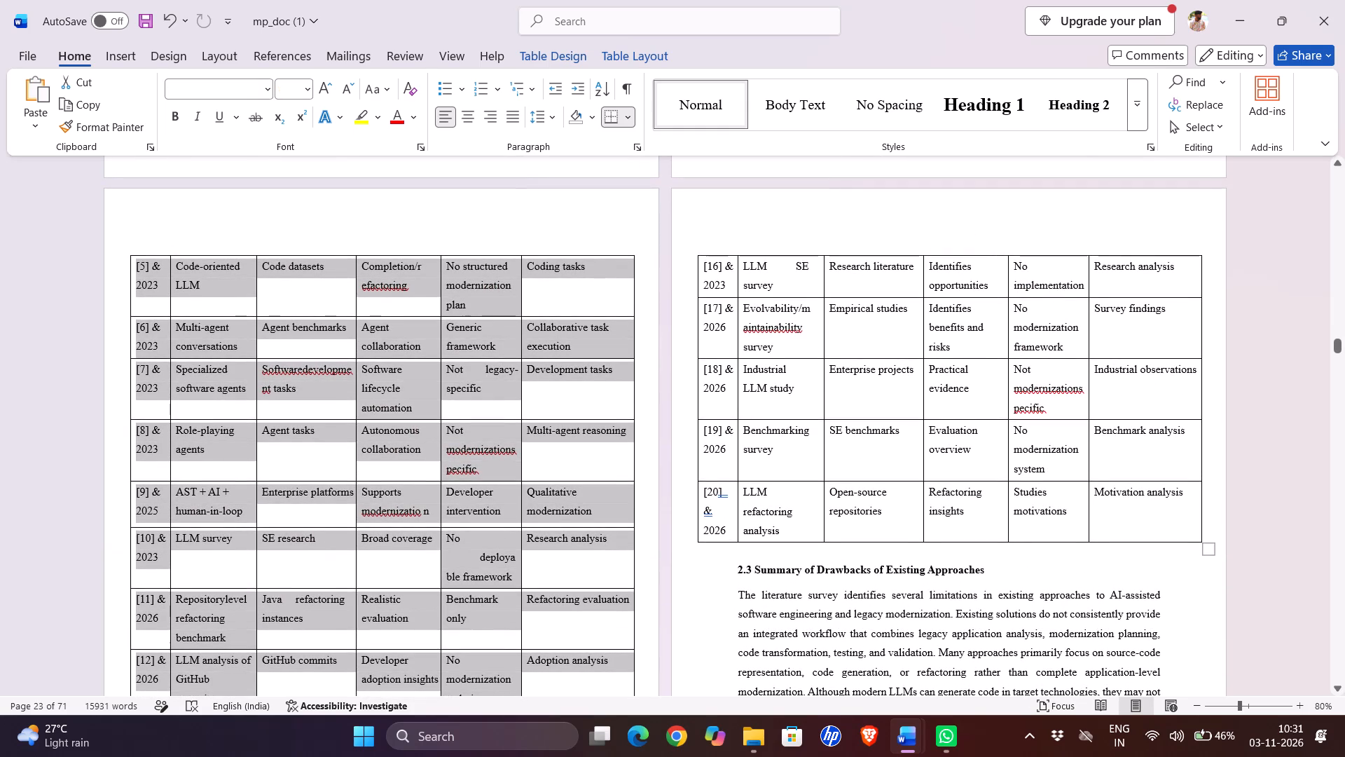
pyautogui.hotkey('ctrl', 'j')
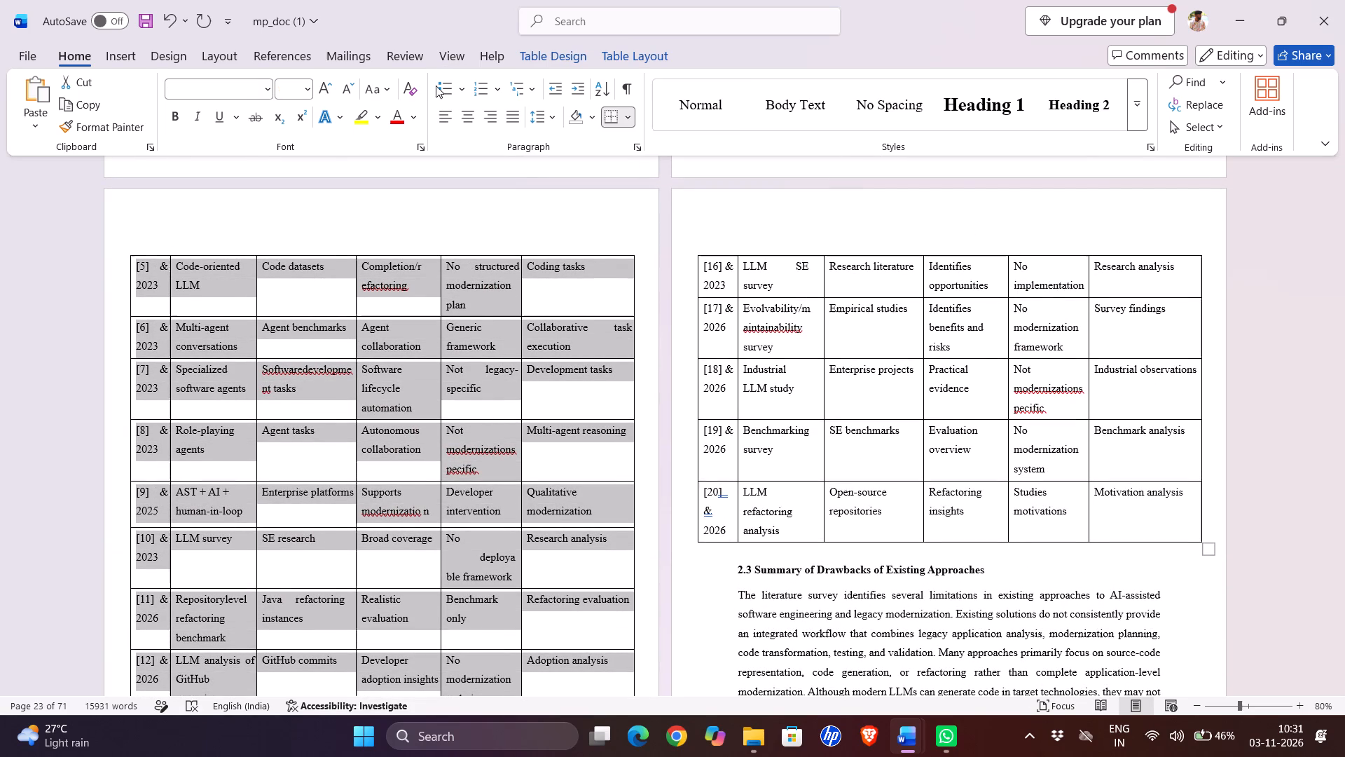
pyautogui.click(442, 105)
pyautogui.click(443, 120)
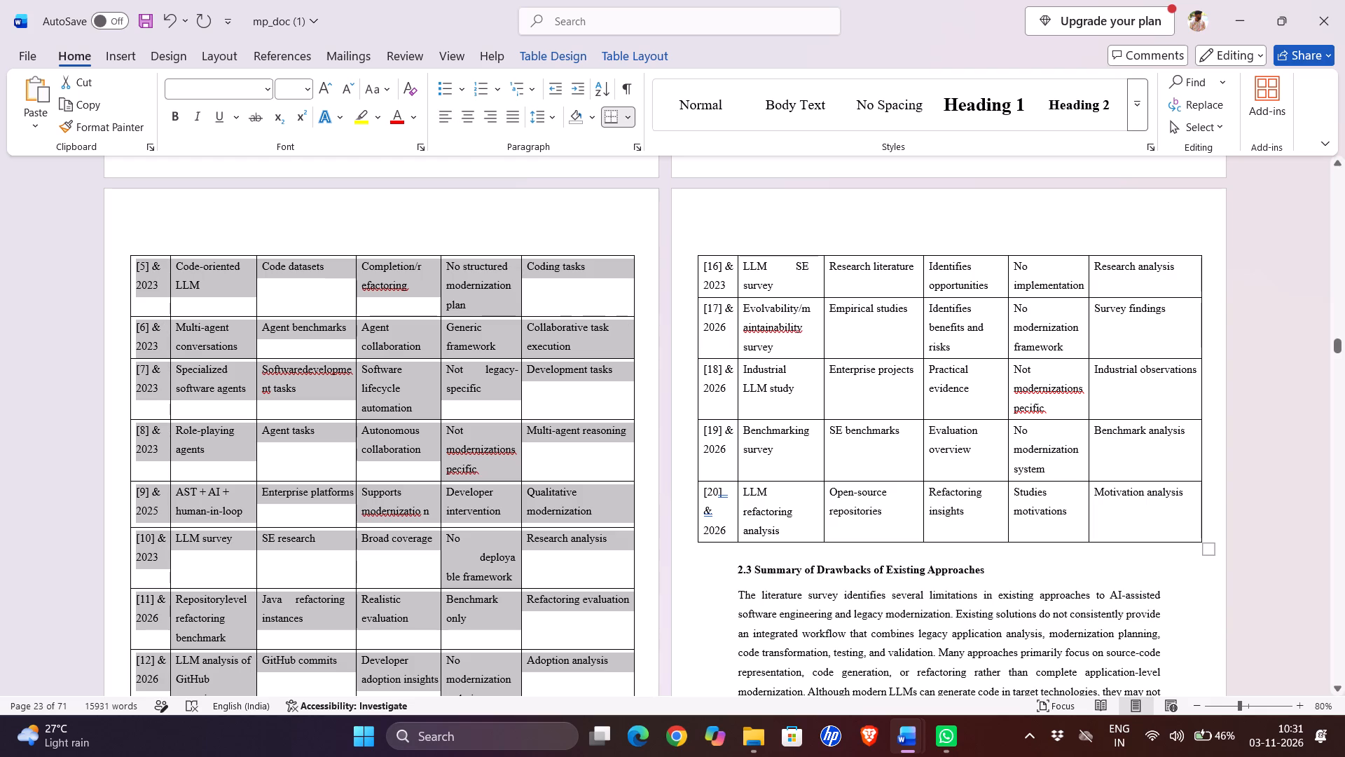
# Left-align the text in rows [16] to [20] of Table 2.1.
pyautogui.click(755, 279)
pyautogui.click(708, 266)
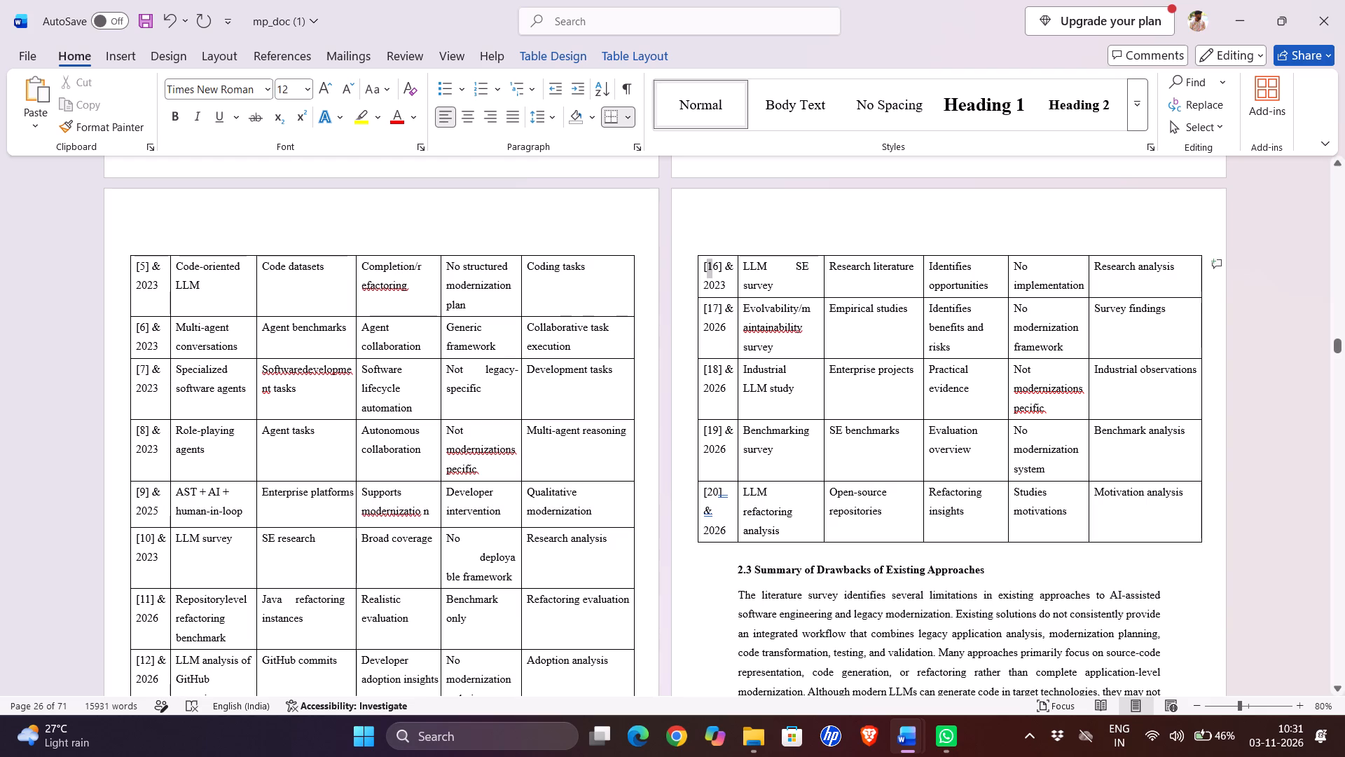
pyautogui.click(703, 265)
pyautogui.click(705, 265)
pyautogui.moveTo(703, 264); pyautogui.dragTo(1150, 517)
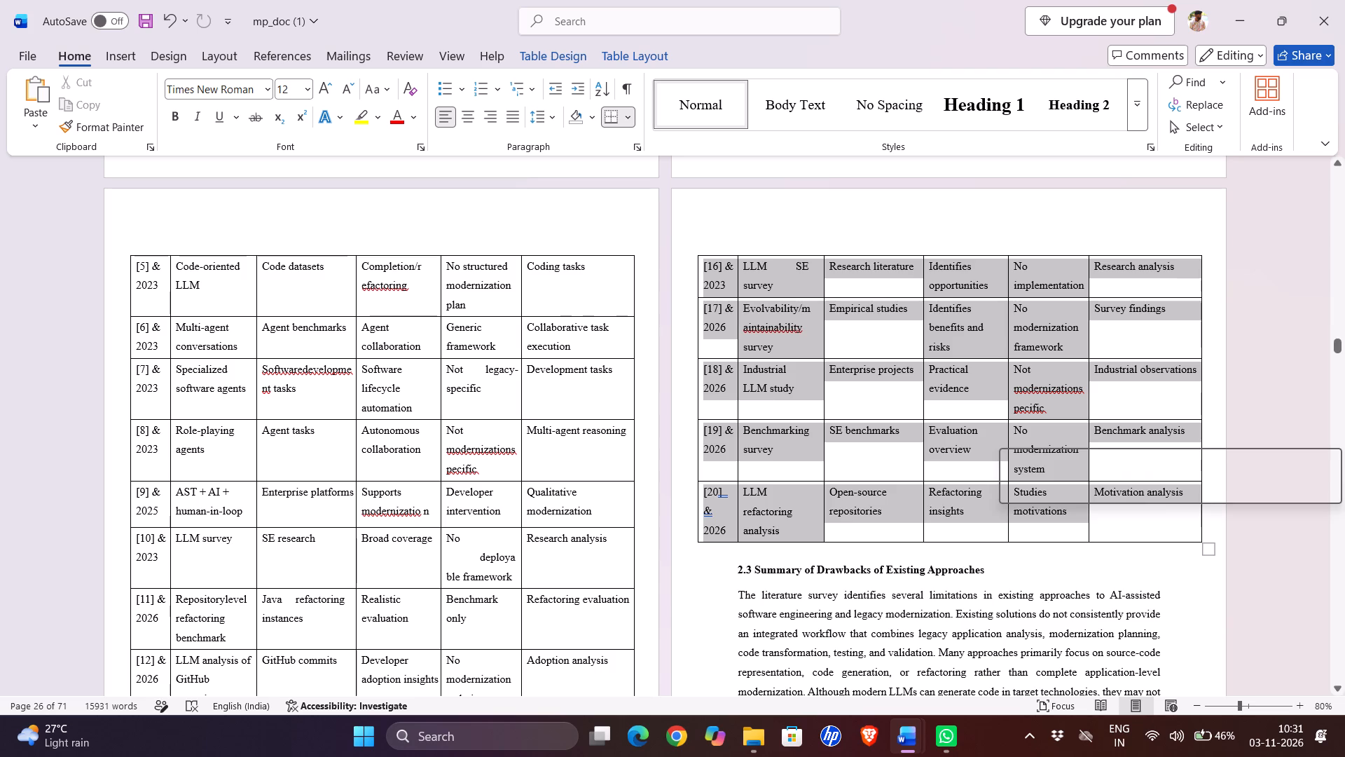
pyautogui.click(439, 117)
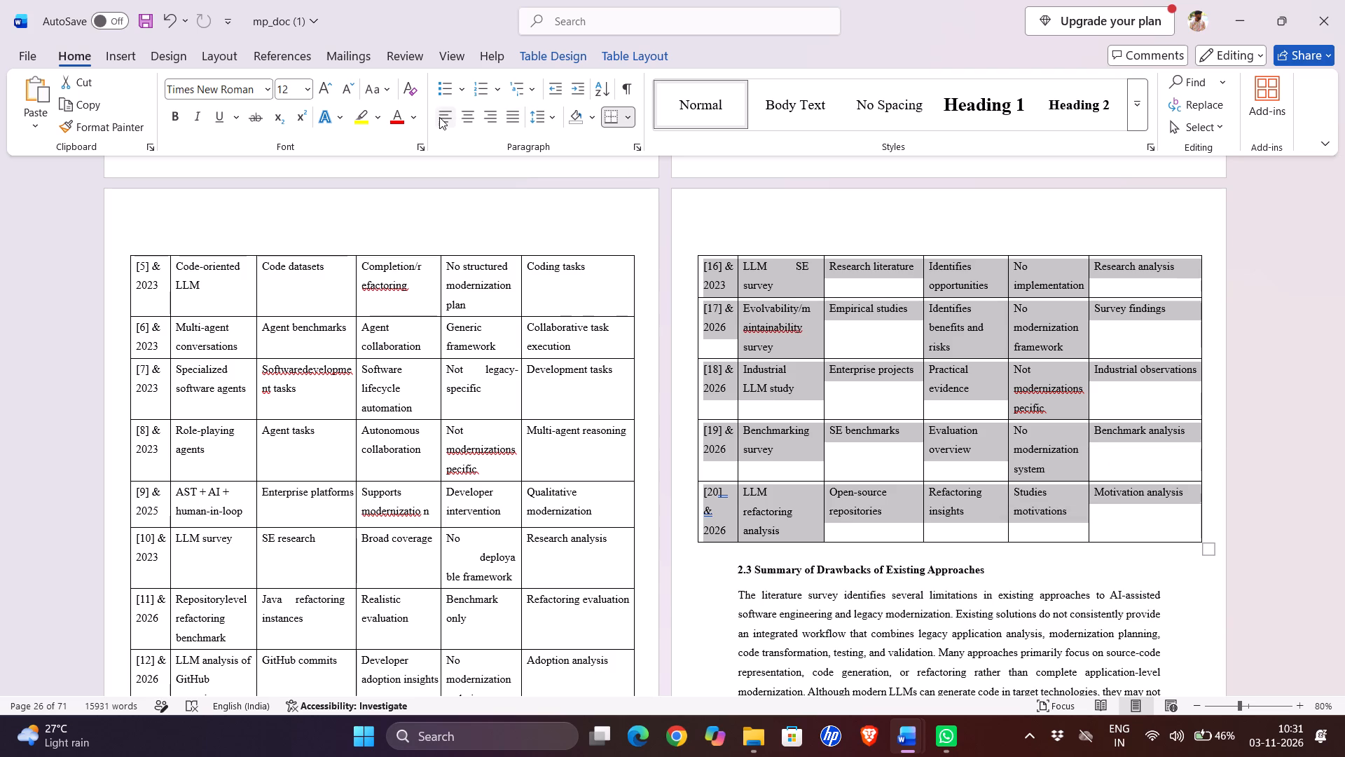
pyautogui.click(439, 117)
# Save the report and clear the table selection.
pyautogui.hotkey('ctrl', 's')
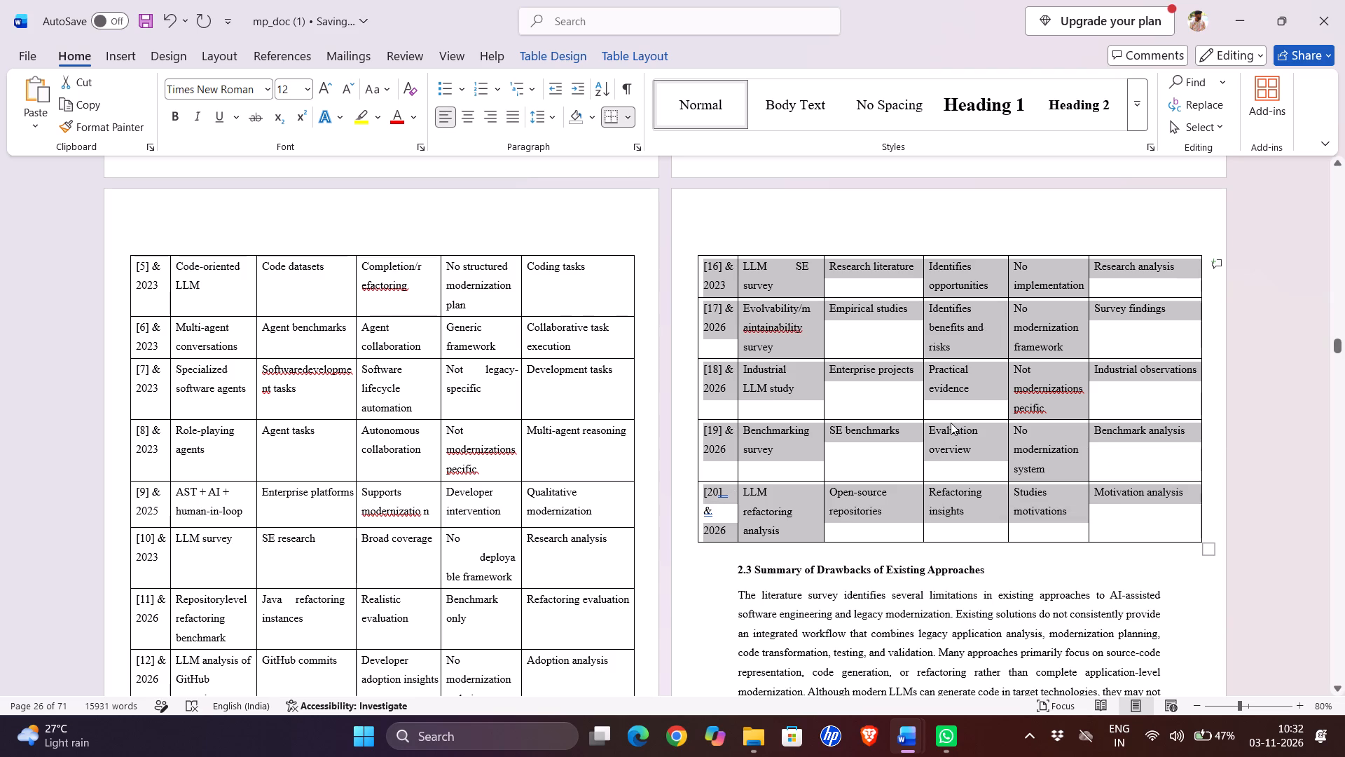
pyautogui.hotkey('ctrl', 's')
pyautogui.click(1067, 575)
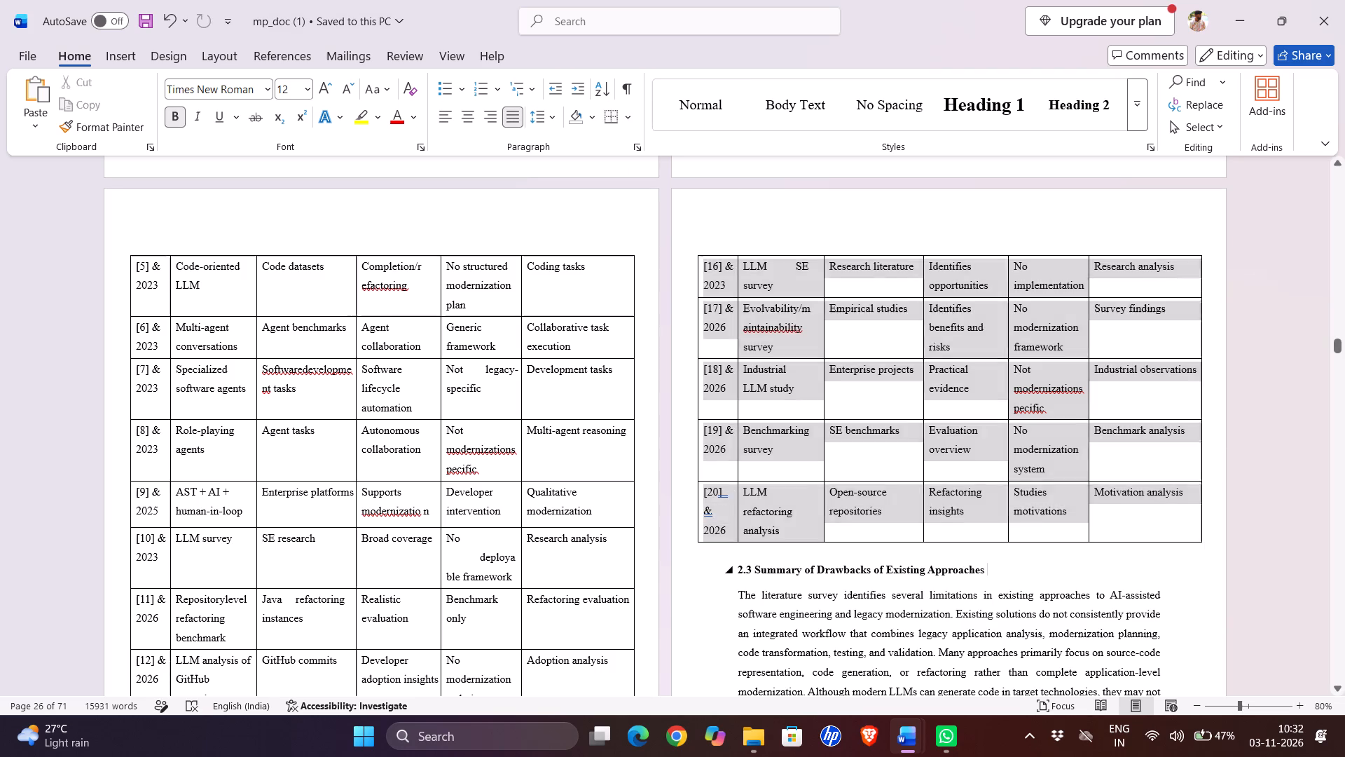
# Look back through the report from Table 2.1 to the title and certificate pages.
pyautogui.scroll(4, 1067, 575)
pyautogui.hscroll(1, 1067, 575)
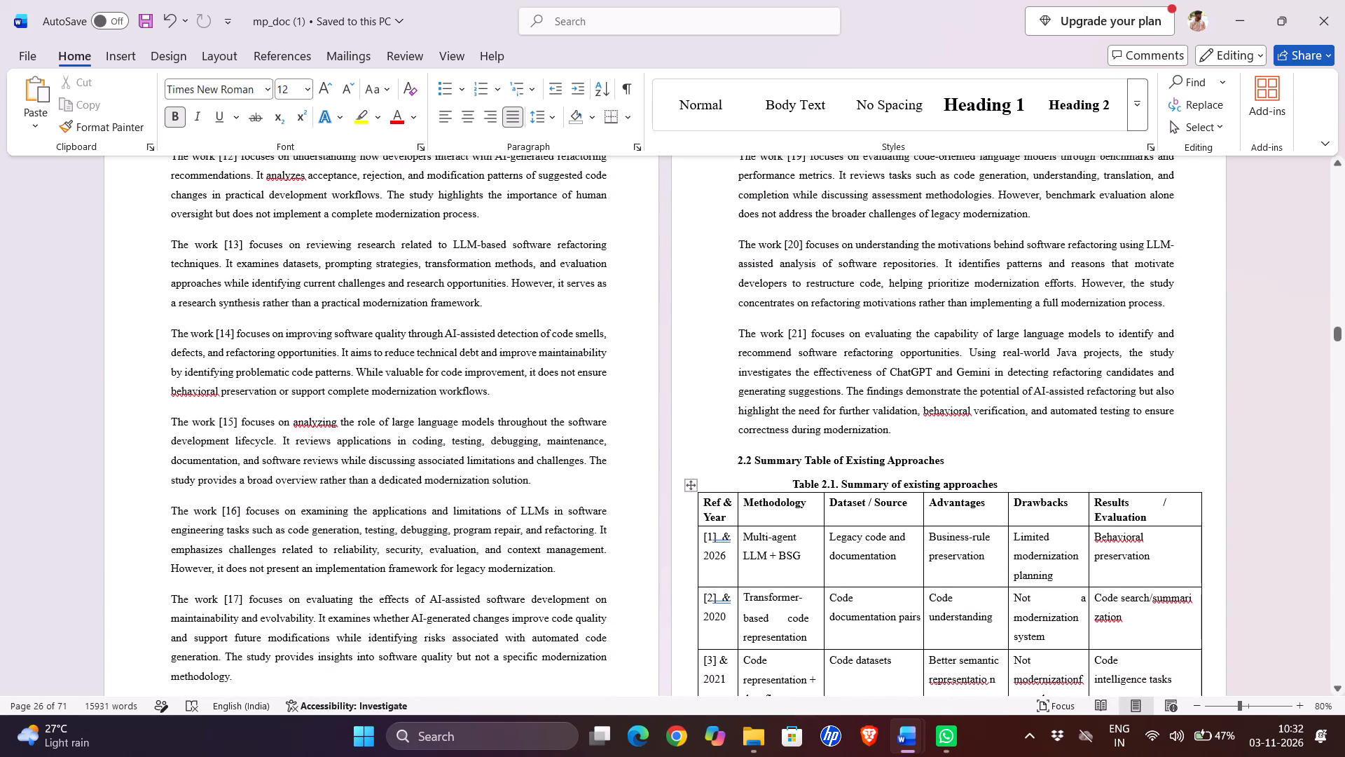
pyautogui.scroll(6, 1067, 575)
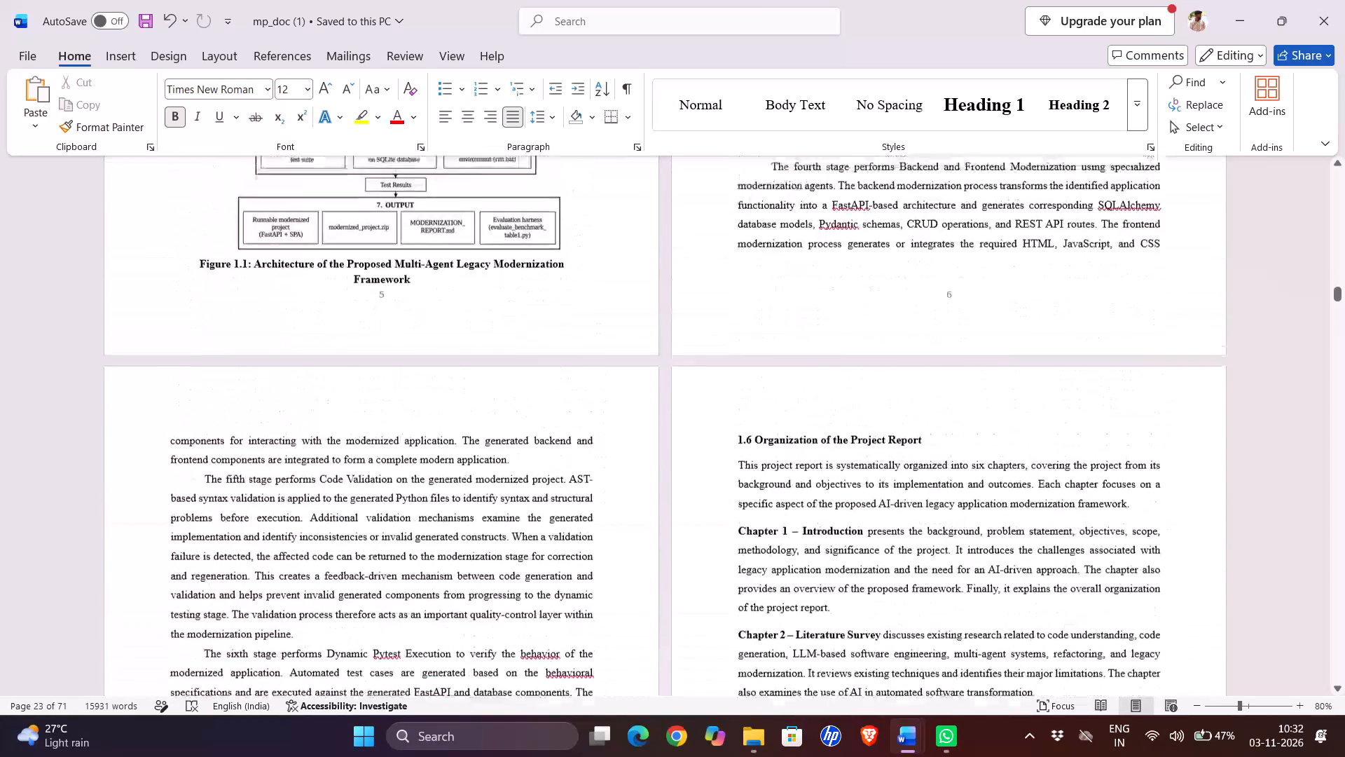
pyautogui.scroll(7, 1067, 575)
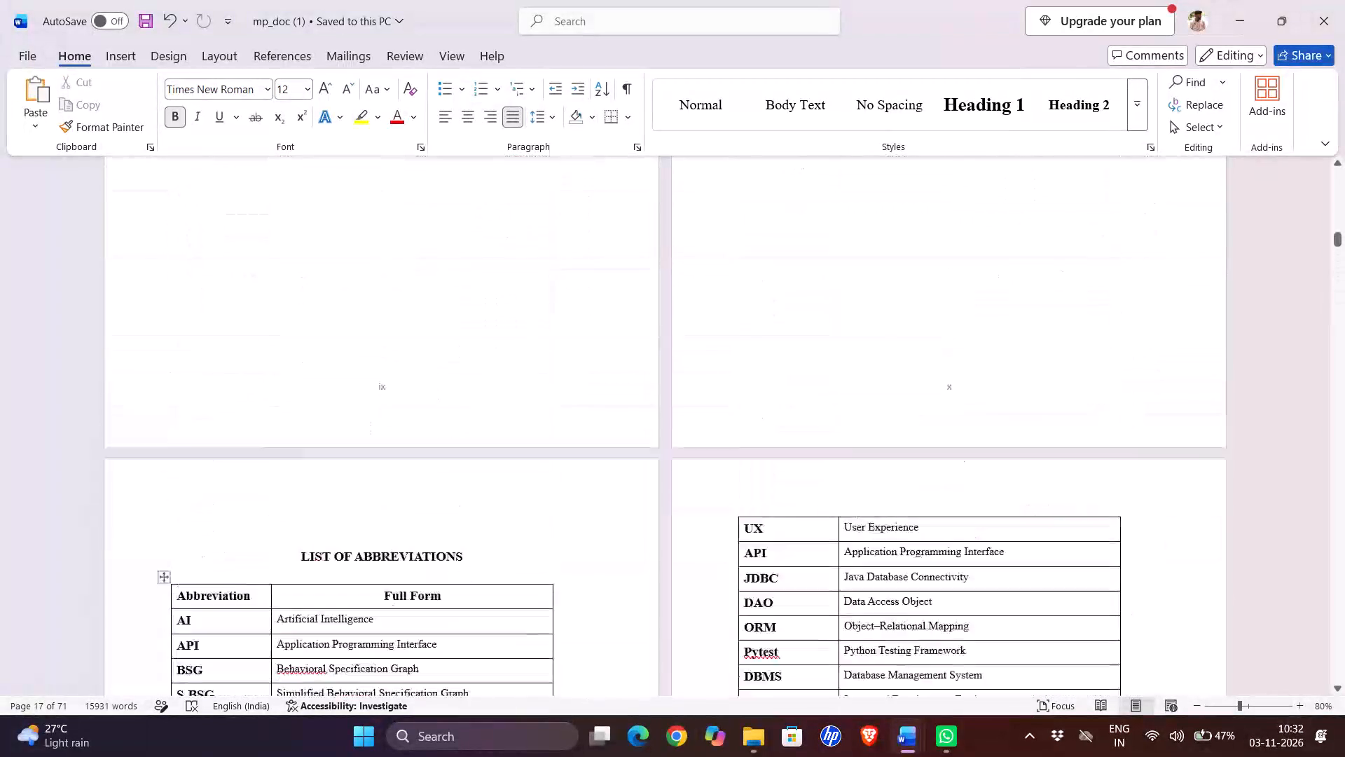
pyautogui.scroll(7, 1067, 575)
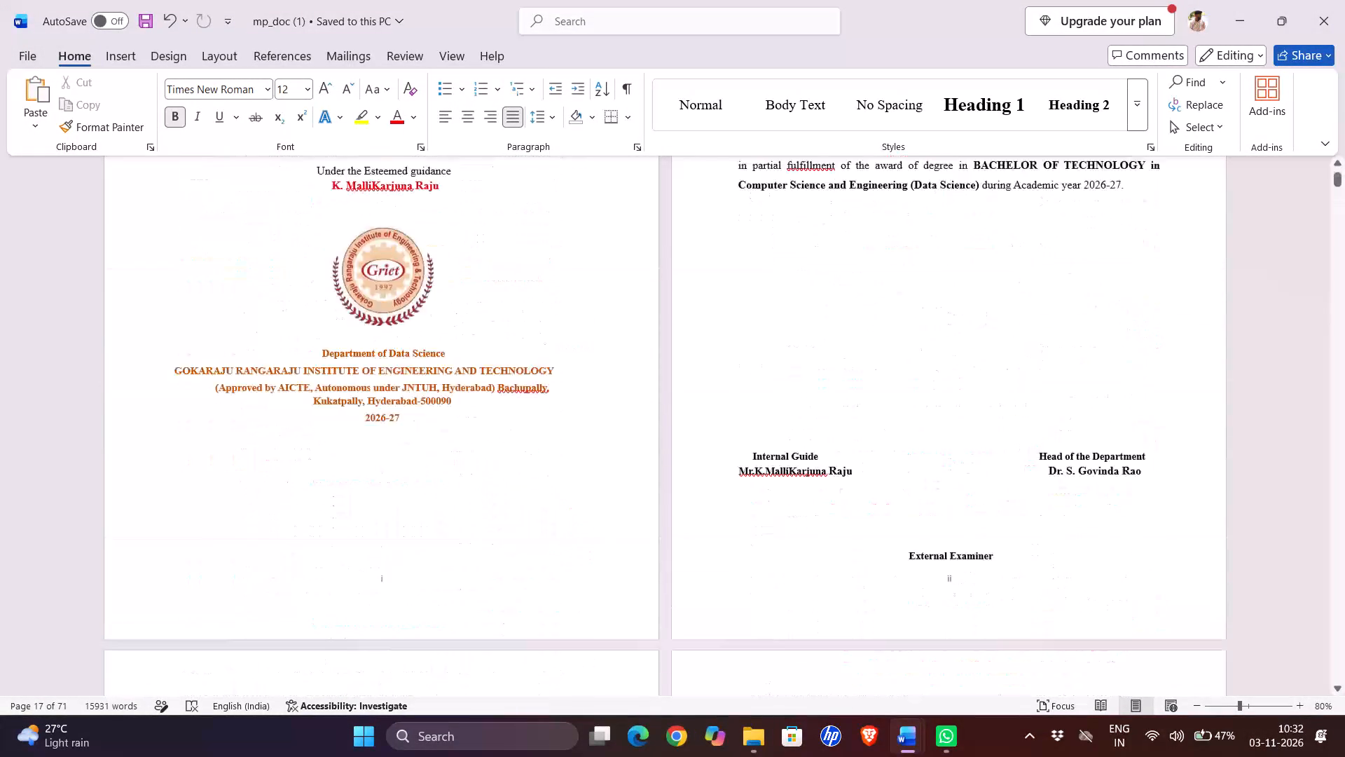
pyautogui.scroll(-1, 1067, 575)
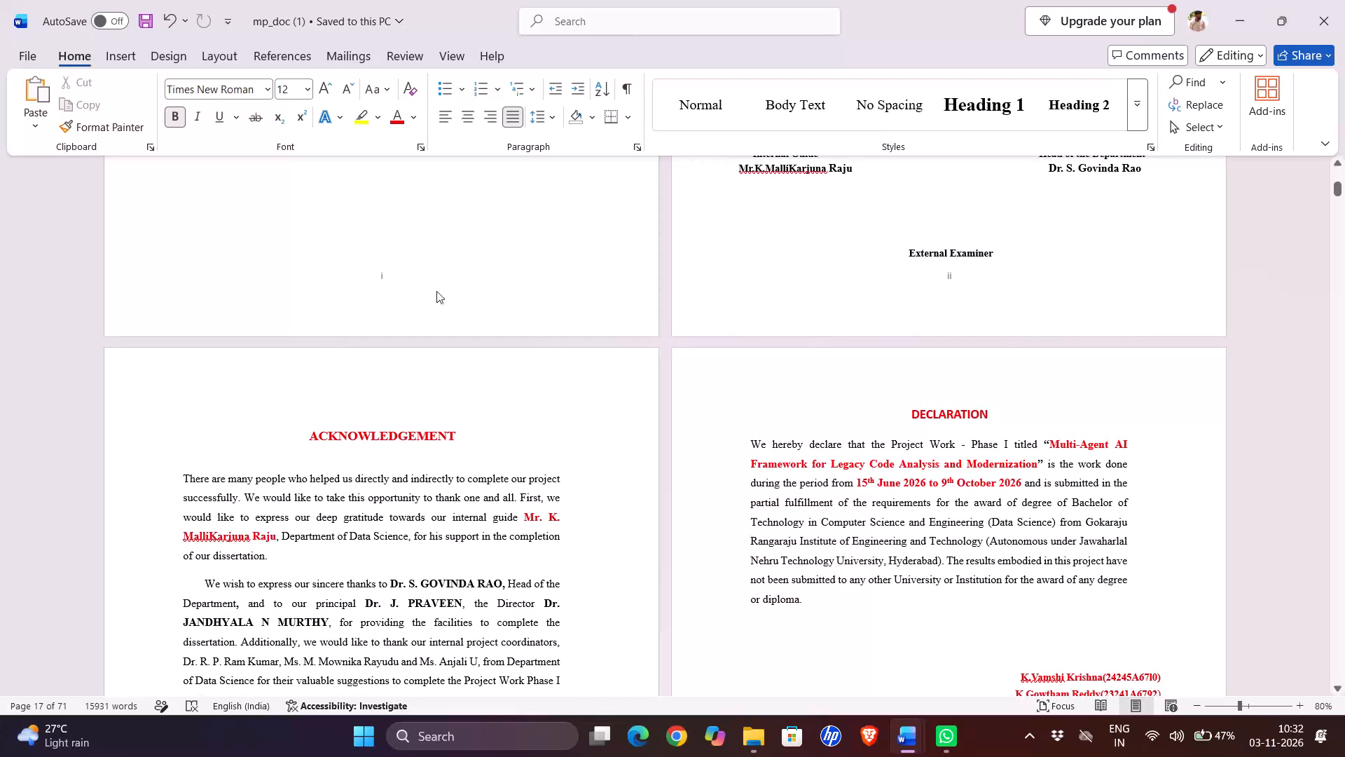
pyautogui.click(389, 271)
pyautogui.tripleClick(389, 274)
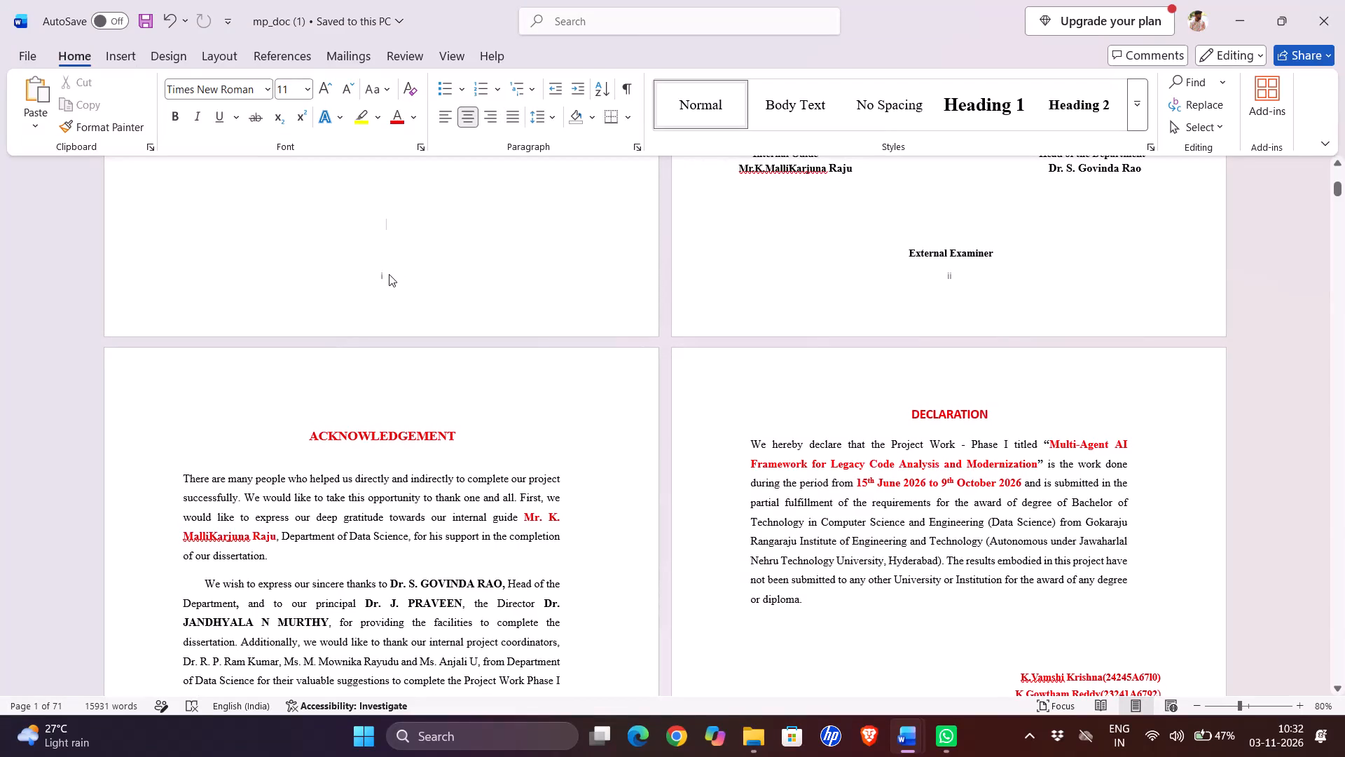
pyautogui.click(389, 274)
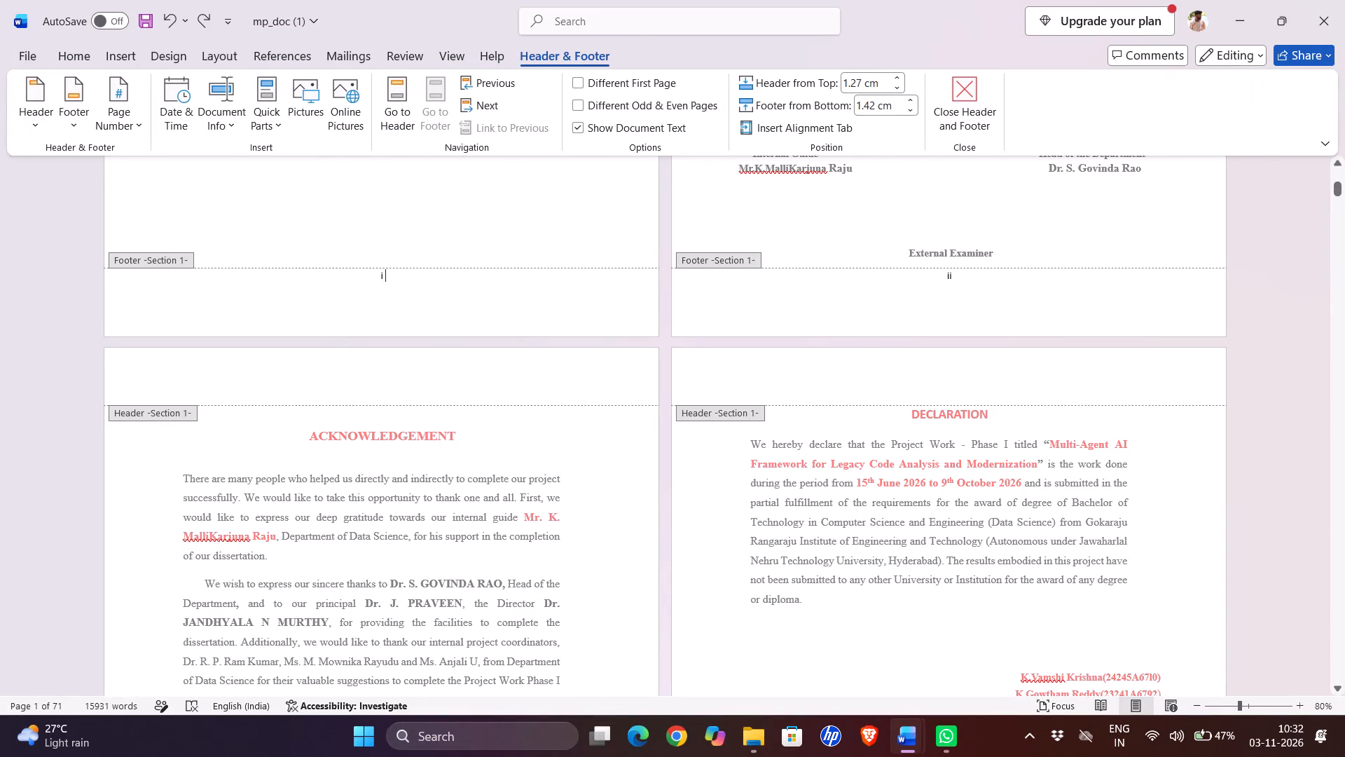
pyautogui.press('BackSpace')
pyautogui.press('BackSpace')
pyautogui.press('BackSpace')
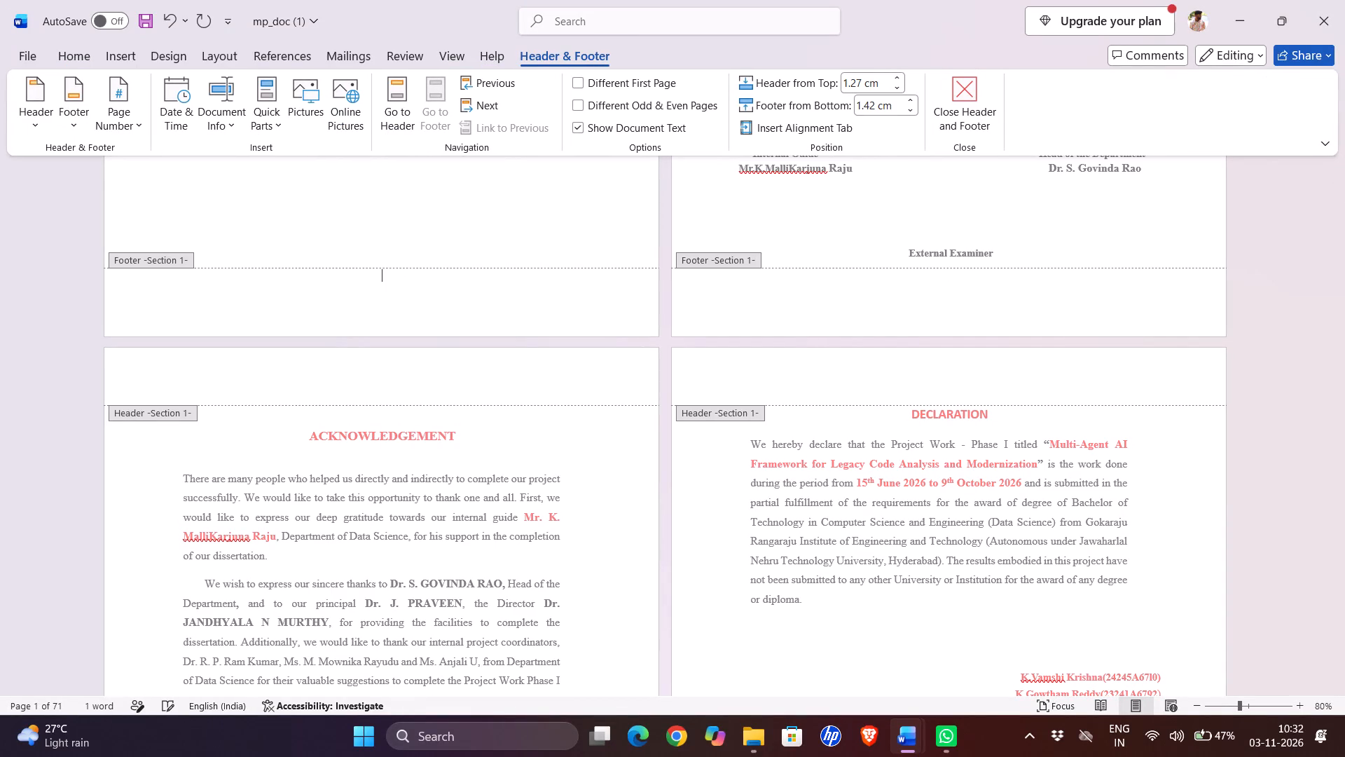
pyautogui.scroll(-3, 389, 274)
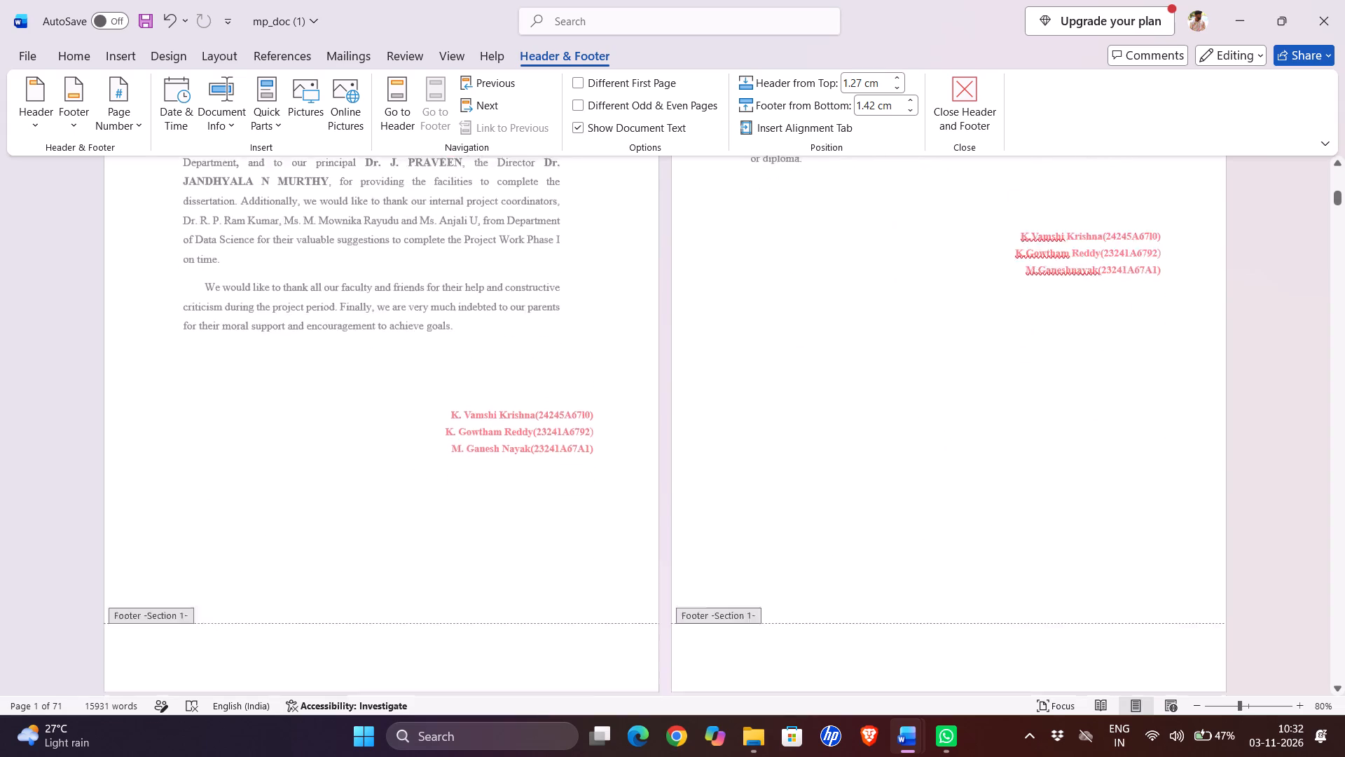